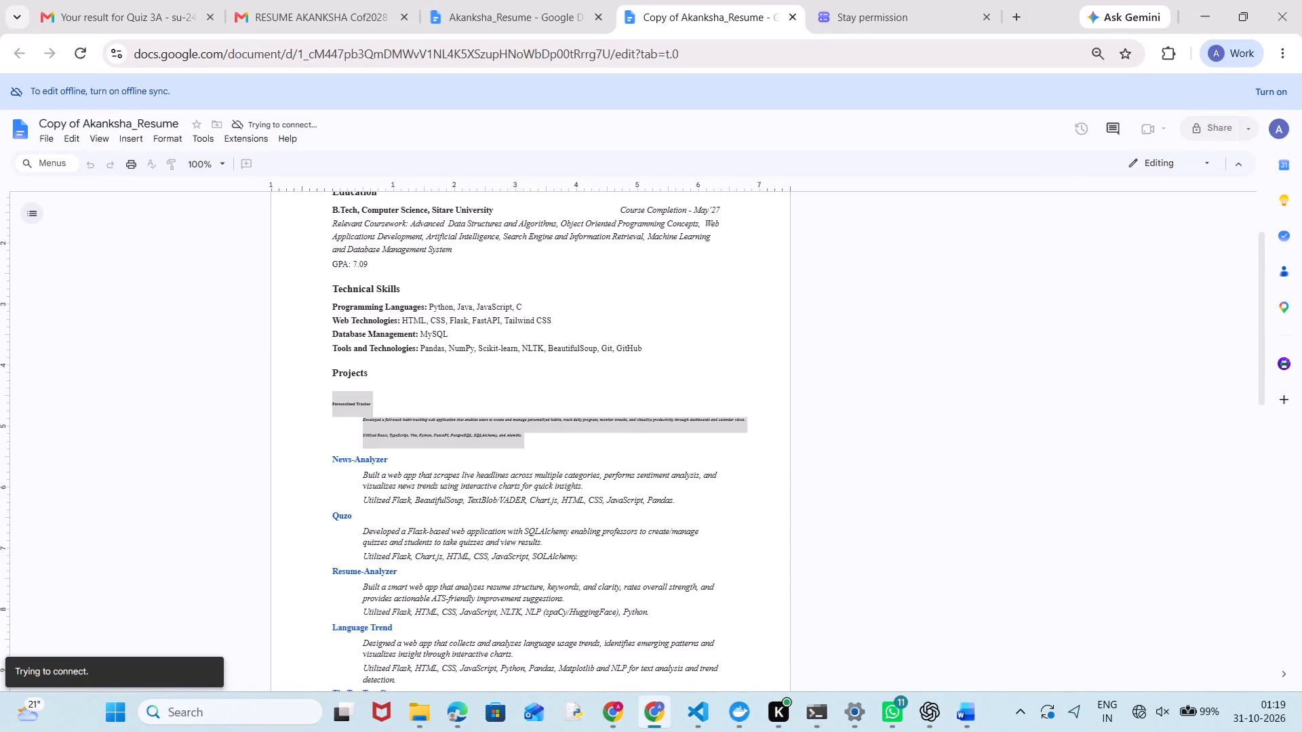
# Open the system quick settings for network, sound and battery to get the document back online.
pyautogui.click(1173, 729)
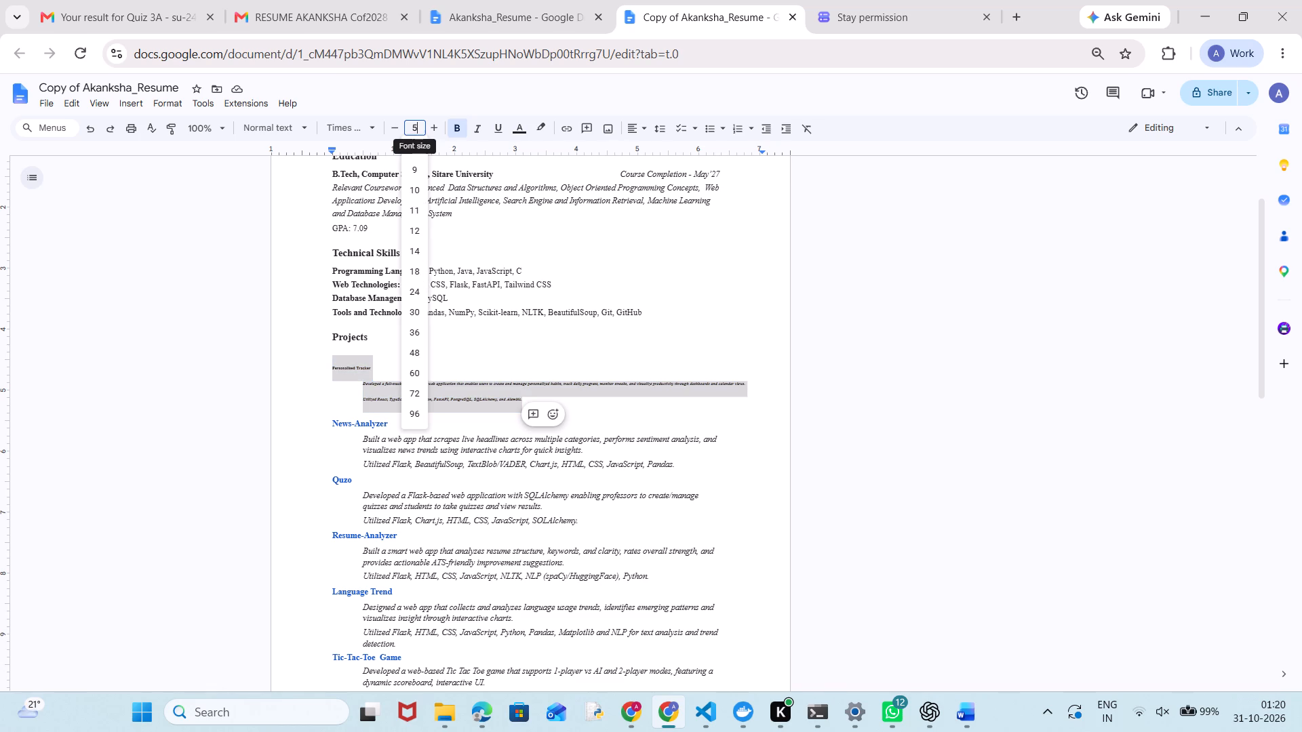
# Set the font size of the selected Personalised Tracker project entry to 10.
pyautogui.press('BackSpace')
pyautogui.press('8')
pyautogui.press('BackSpace')
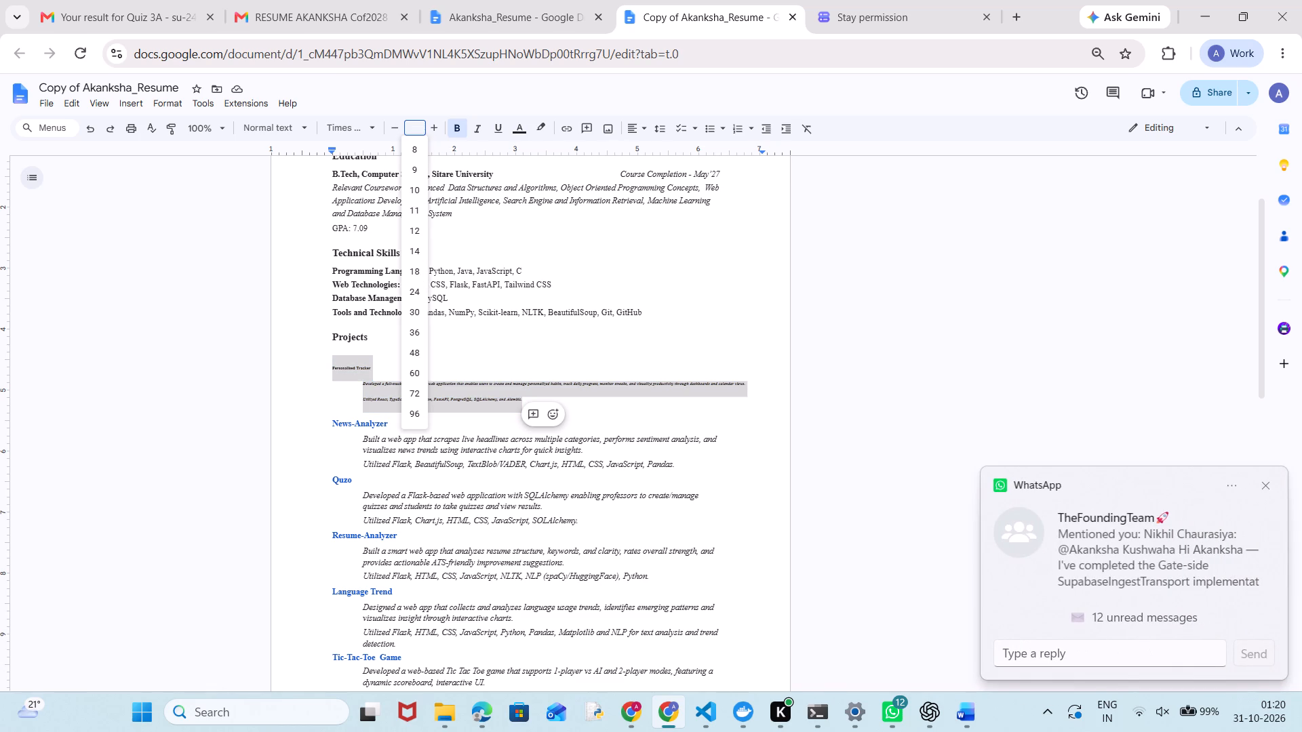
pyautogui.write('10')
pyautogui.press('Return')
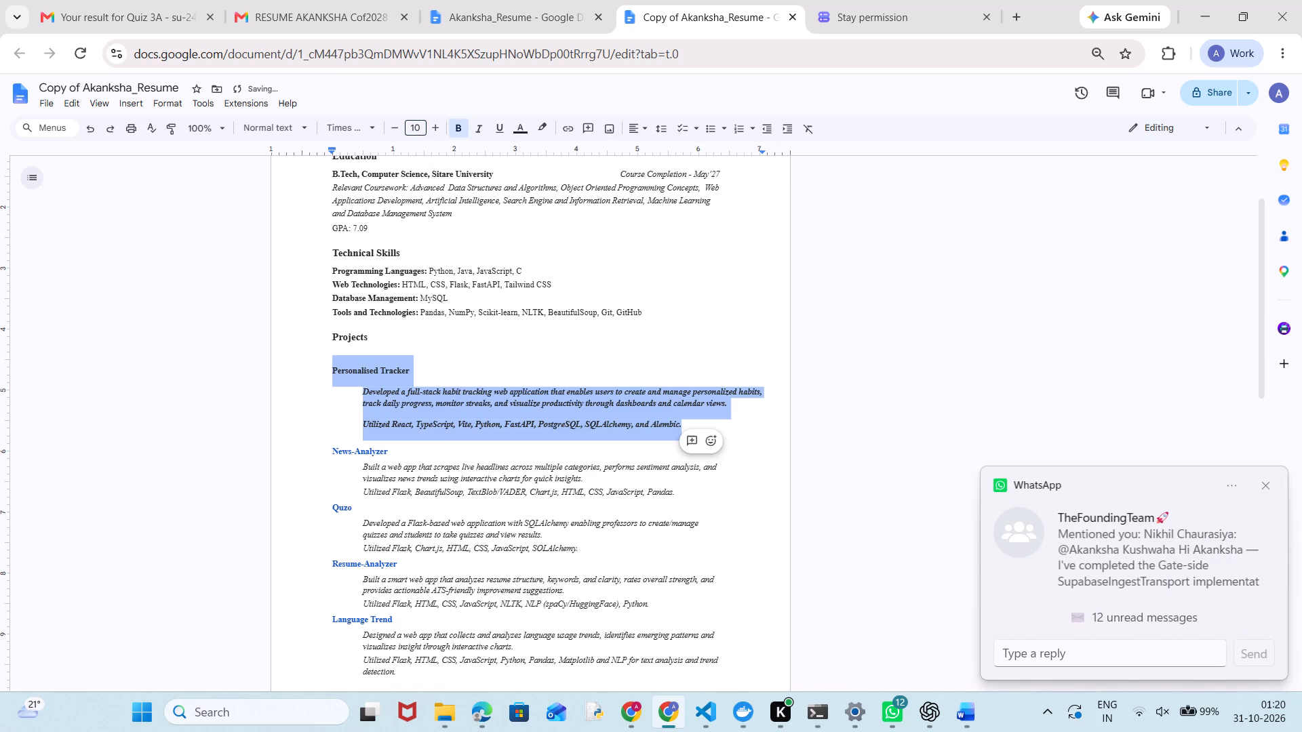
# Check the text formatting and font size of the News-Analyzer entry's heading, description and Utilized line for comparison.
pyautogui.click(443, 470)
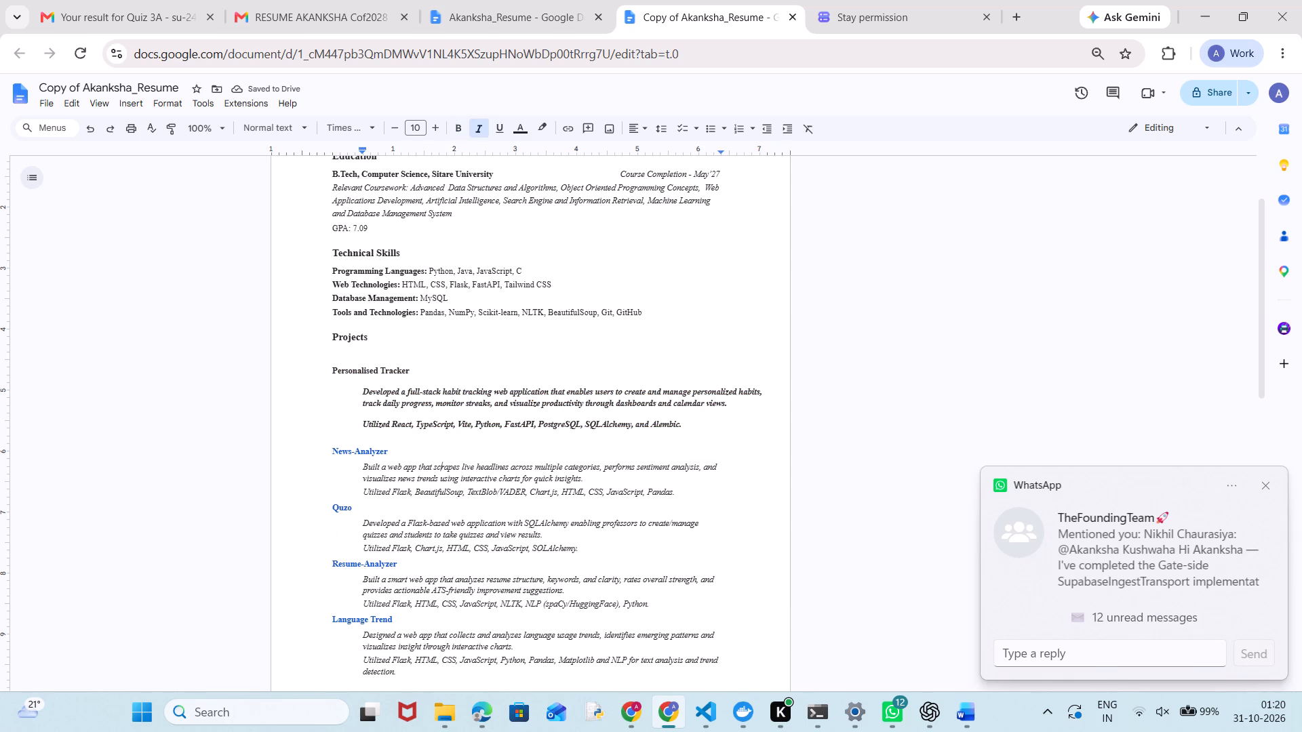
pyautogui.moveTo(363, 449); pyautogui.dragTo(384, 489)
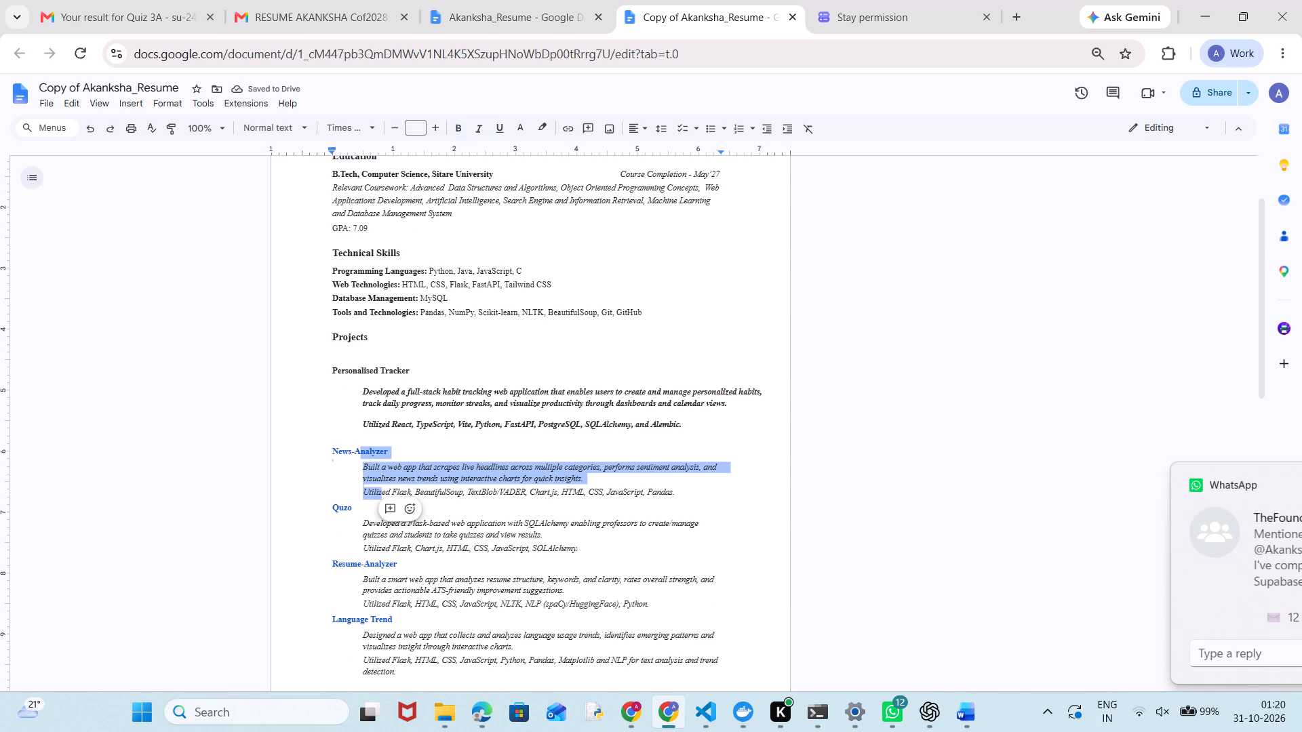
pyautogui.click(384, 489)
pyautogui.moveTo(384, 489); pyautogui.dragTo(376, 473)
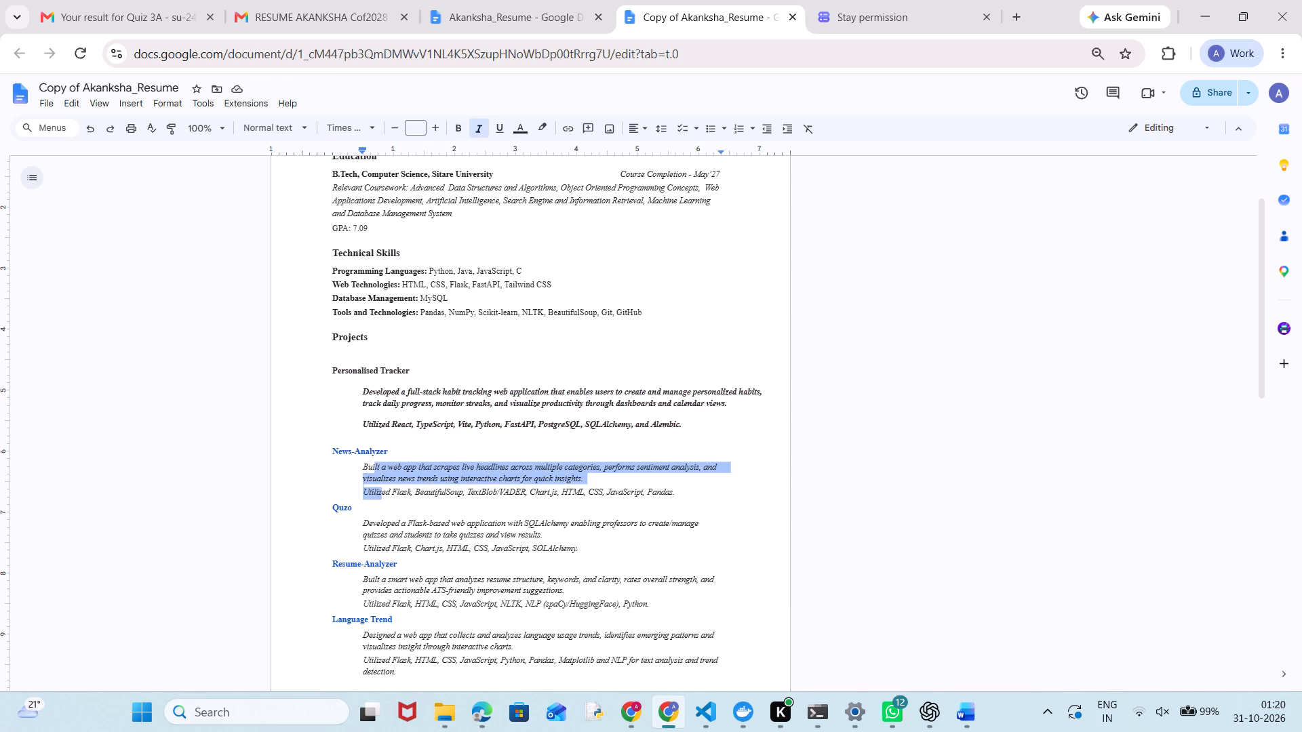
pyautogui.click(376, 473)
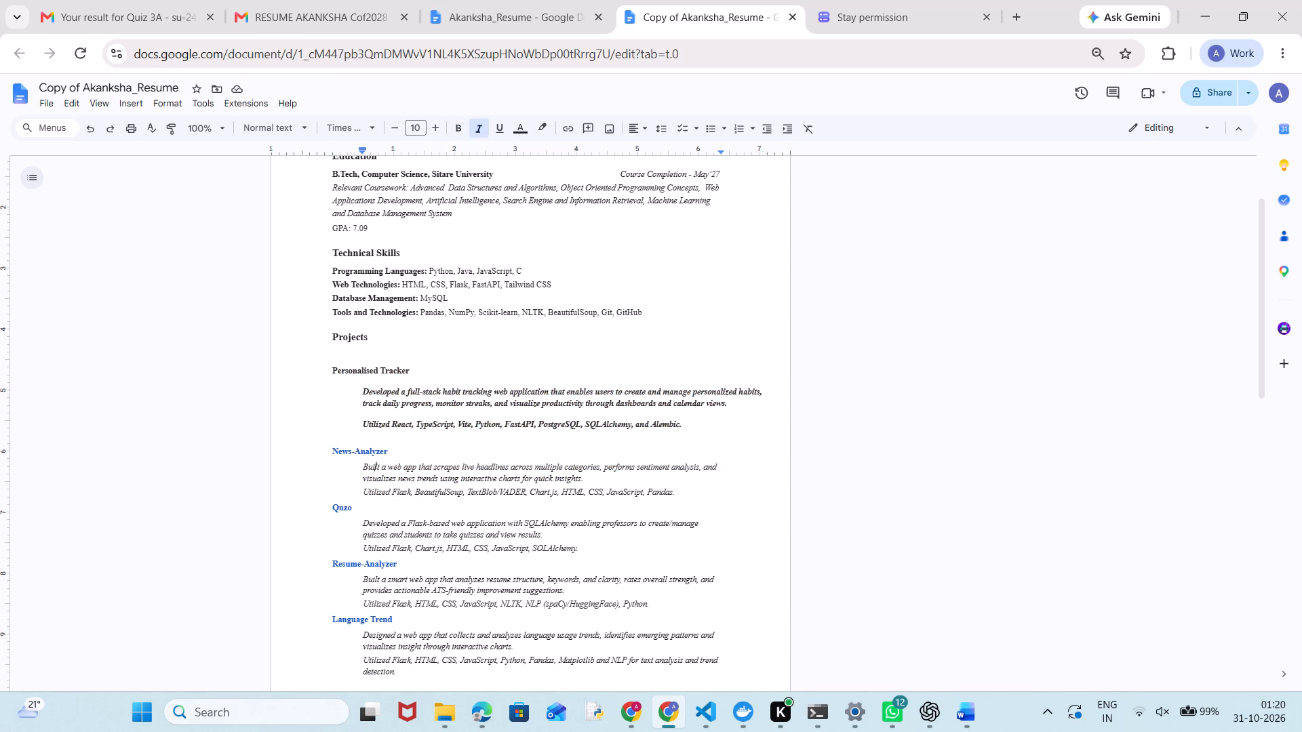
pyautogui.moveTo(376, 473); pyautogui.dragTo(397, 473)
pyautogui.click(378, 494)
pyautogui.moveTo(378, 494); pyautogui.dragTo(391, 494)
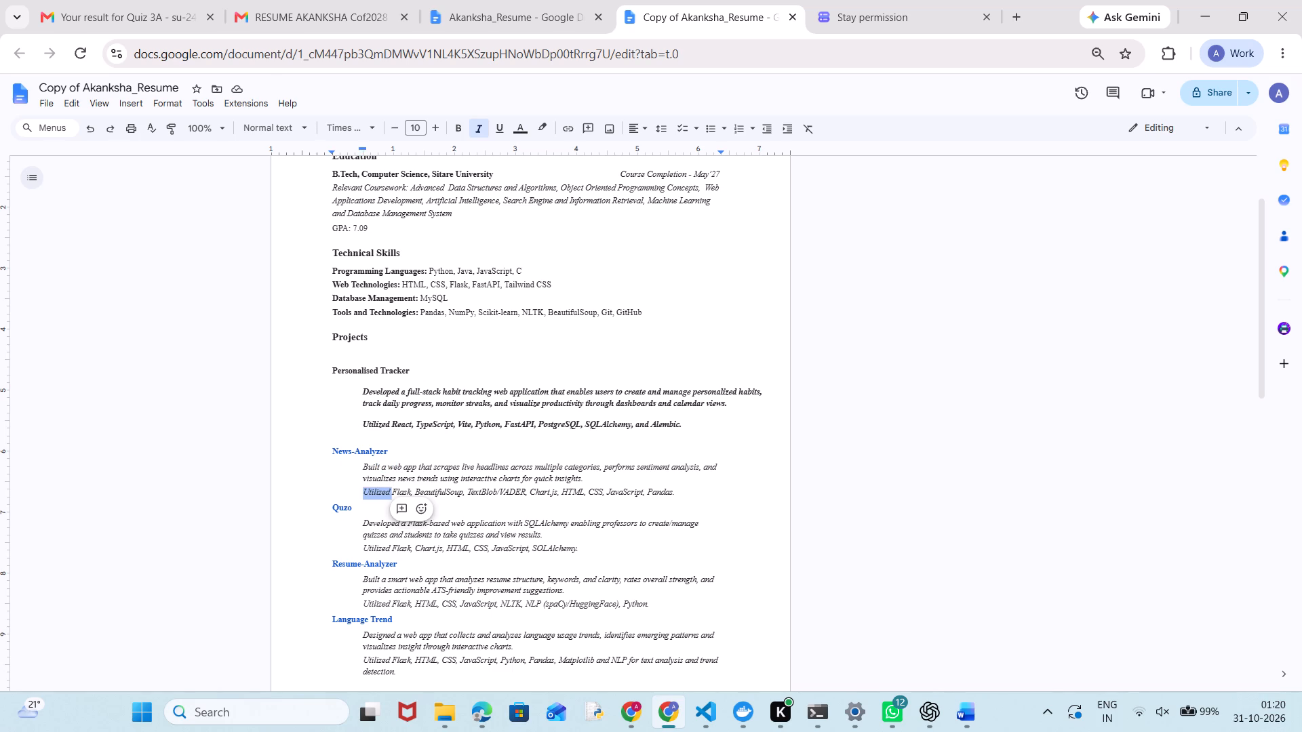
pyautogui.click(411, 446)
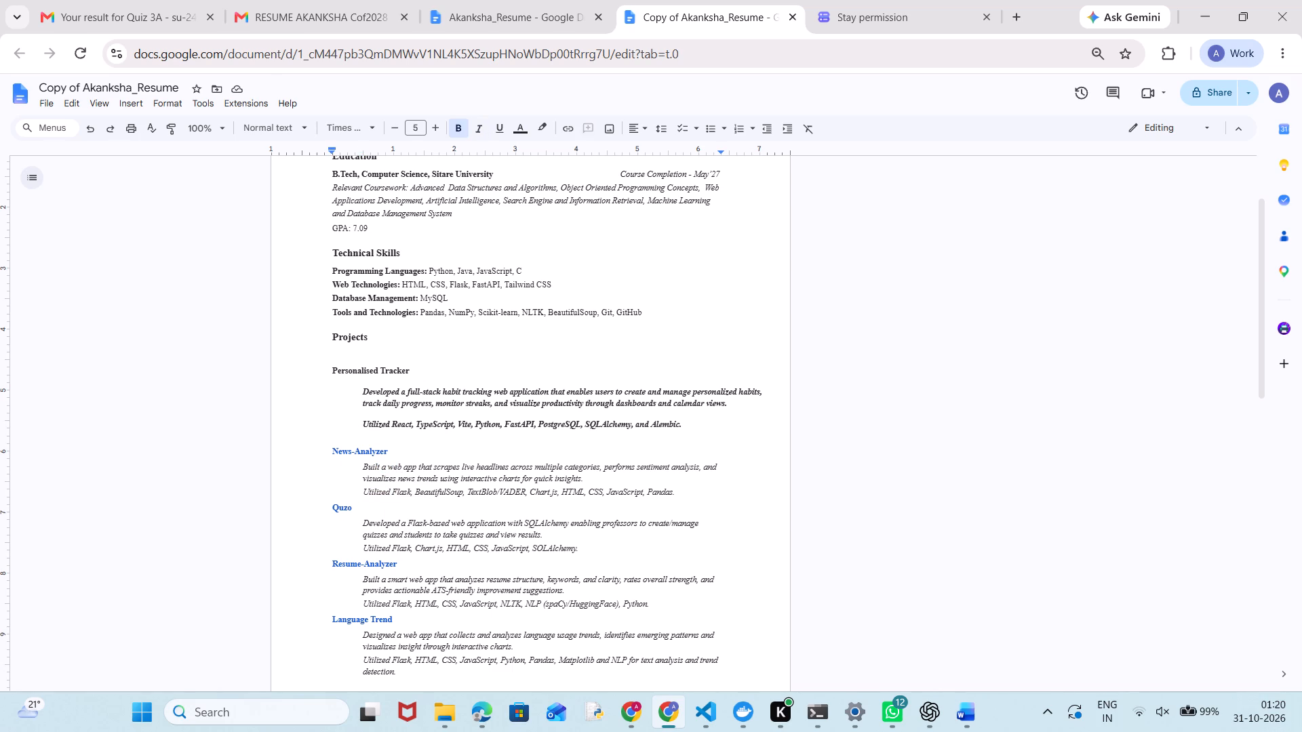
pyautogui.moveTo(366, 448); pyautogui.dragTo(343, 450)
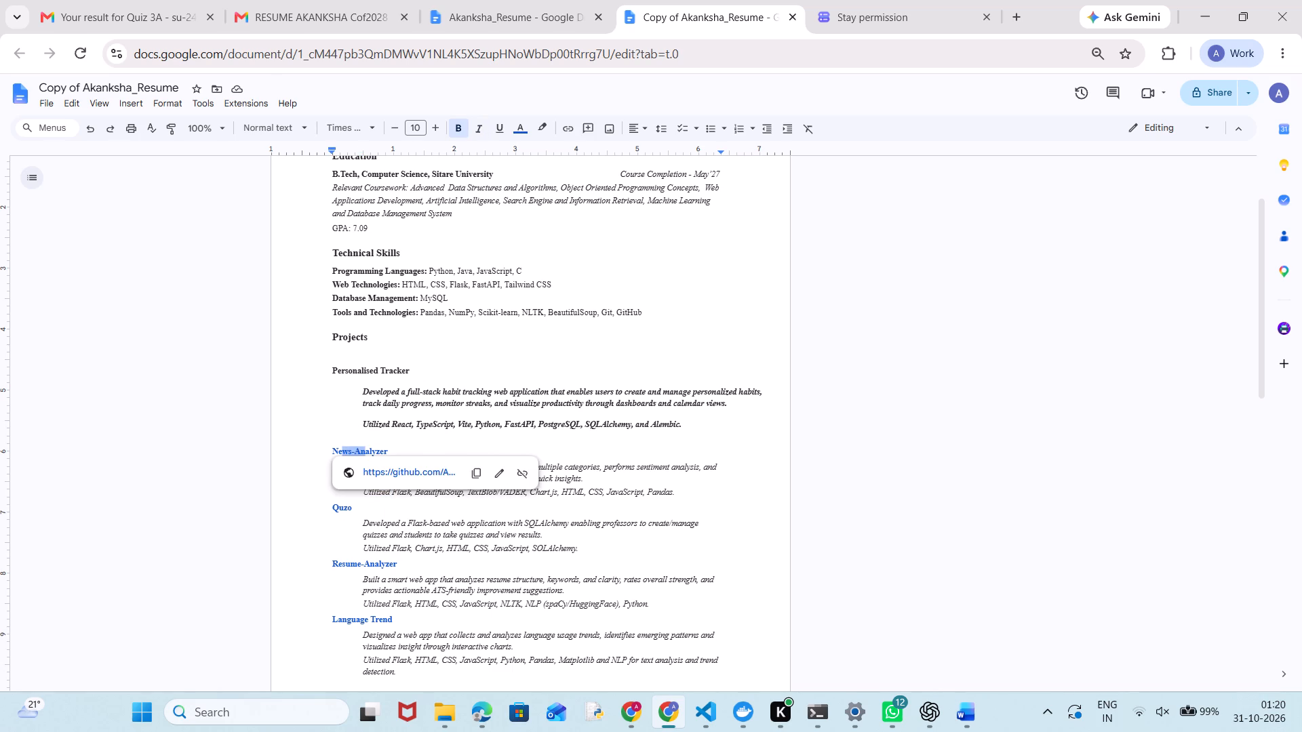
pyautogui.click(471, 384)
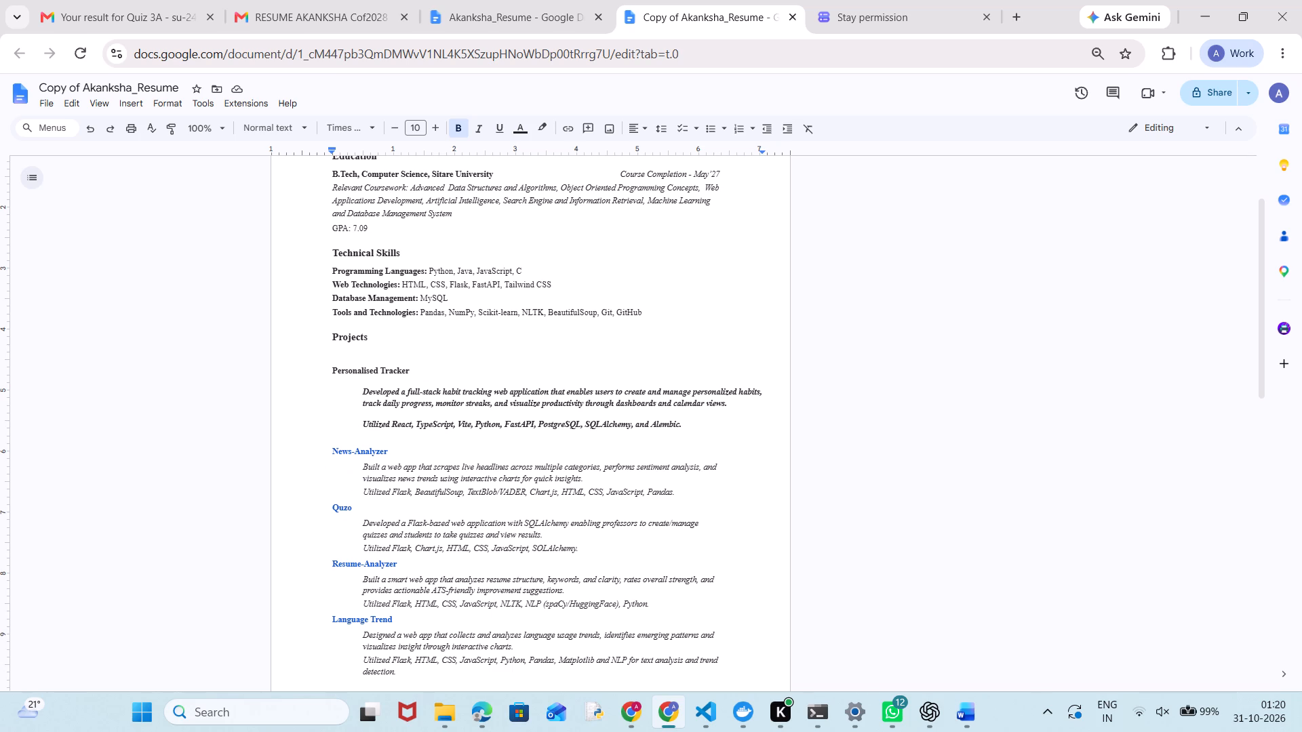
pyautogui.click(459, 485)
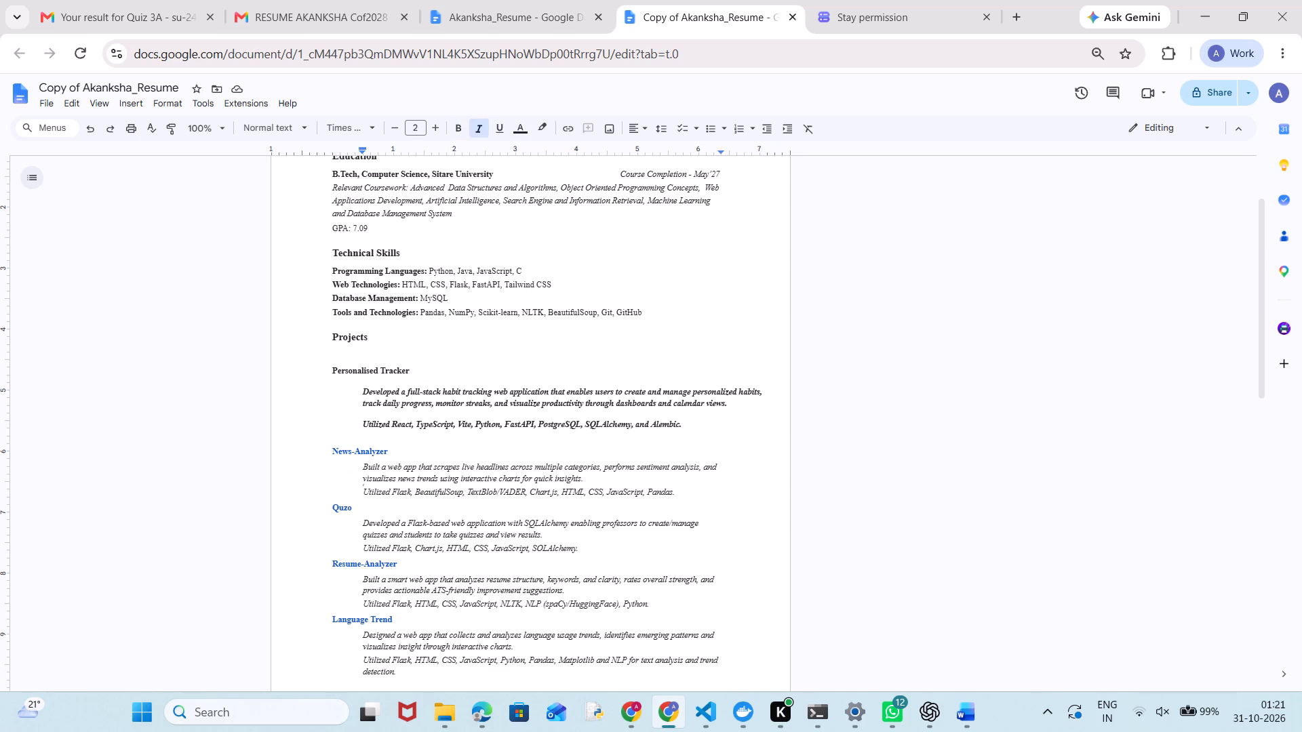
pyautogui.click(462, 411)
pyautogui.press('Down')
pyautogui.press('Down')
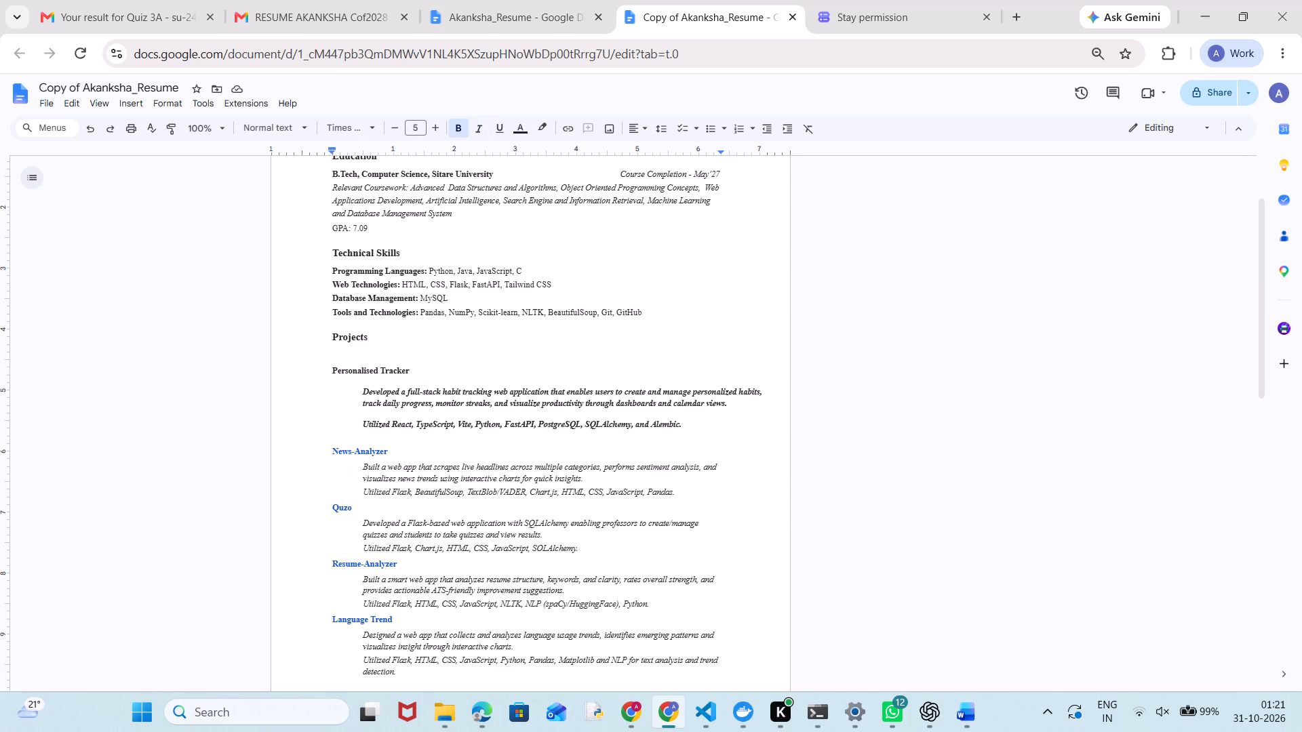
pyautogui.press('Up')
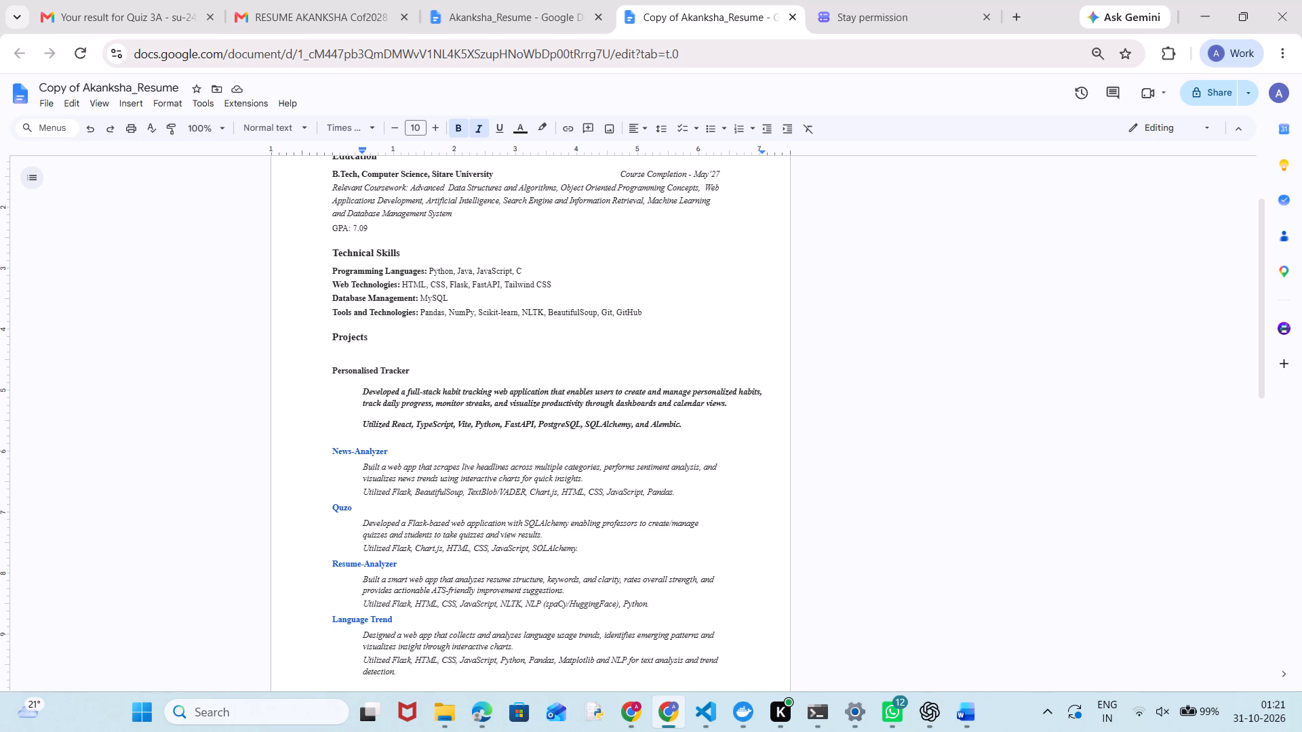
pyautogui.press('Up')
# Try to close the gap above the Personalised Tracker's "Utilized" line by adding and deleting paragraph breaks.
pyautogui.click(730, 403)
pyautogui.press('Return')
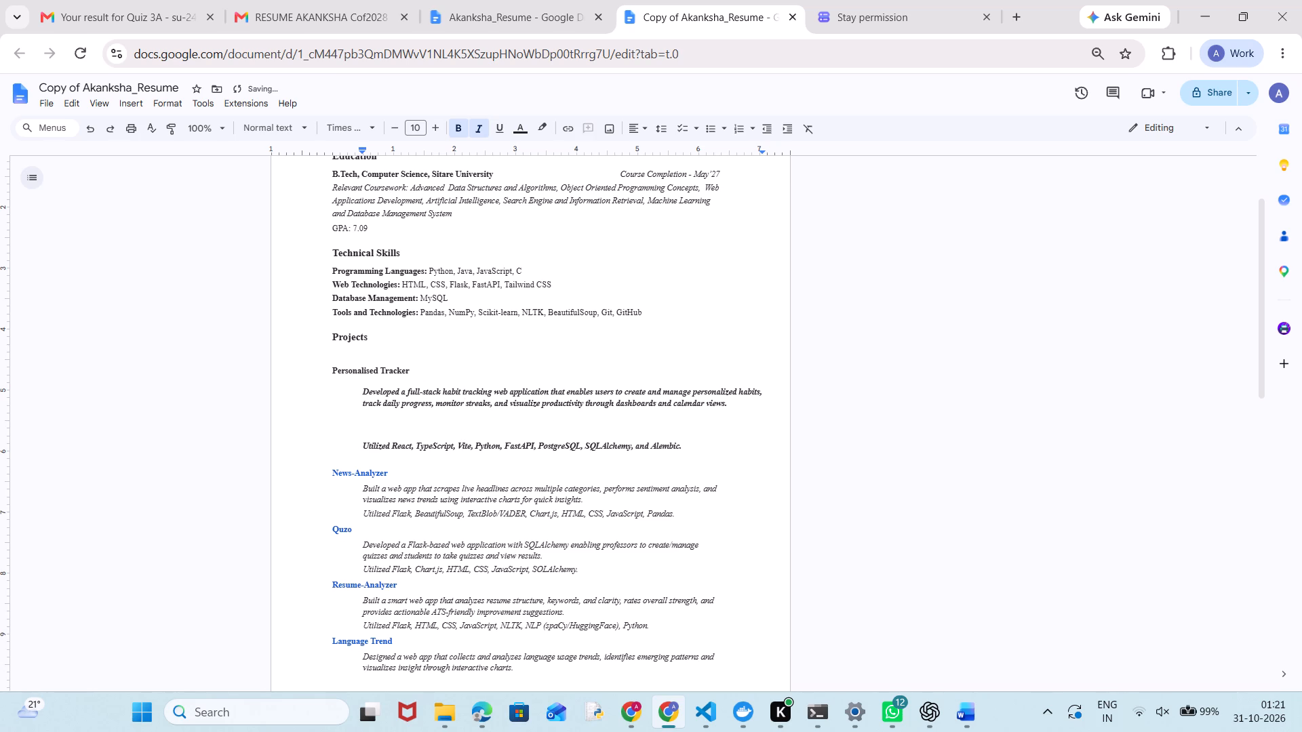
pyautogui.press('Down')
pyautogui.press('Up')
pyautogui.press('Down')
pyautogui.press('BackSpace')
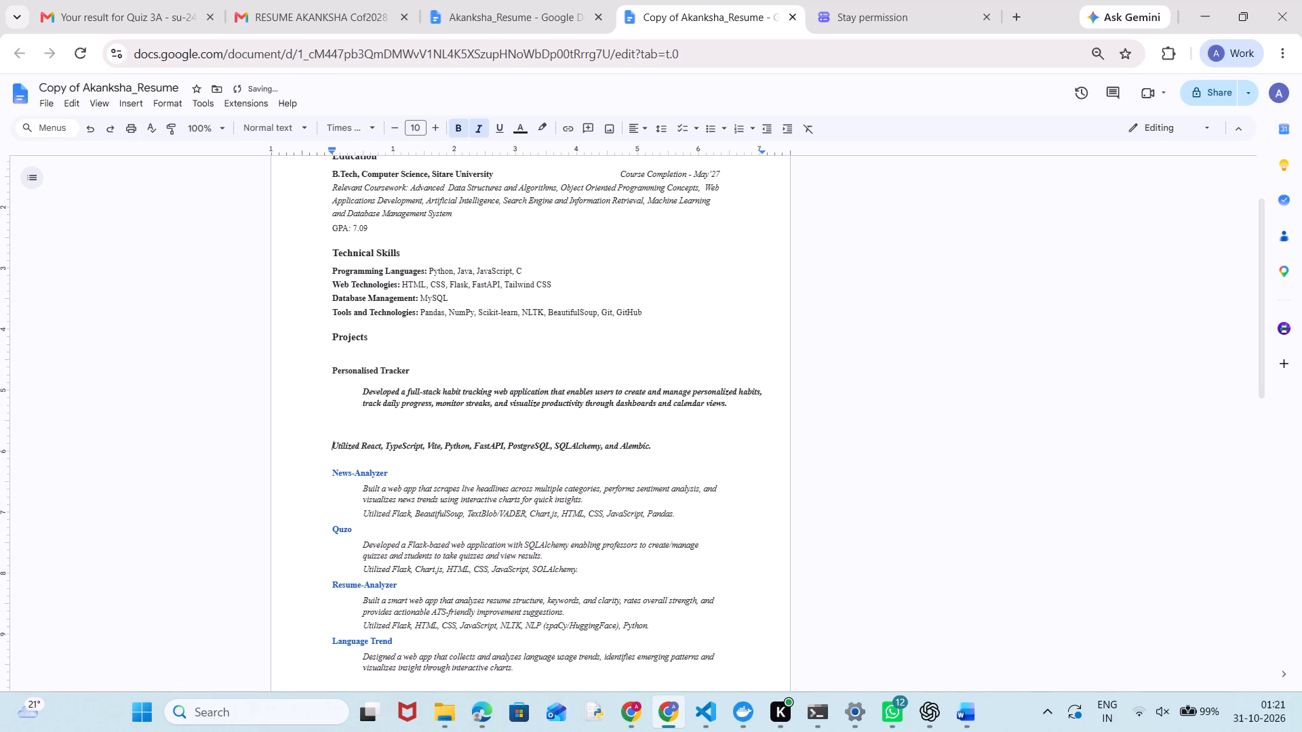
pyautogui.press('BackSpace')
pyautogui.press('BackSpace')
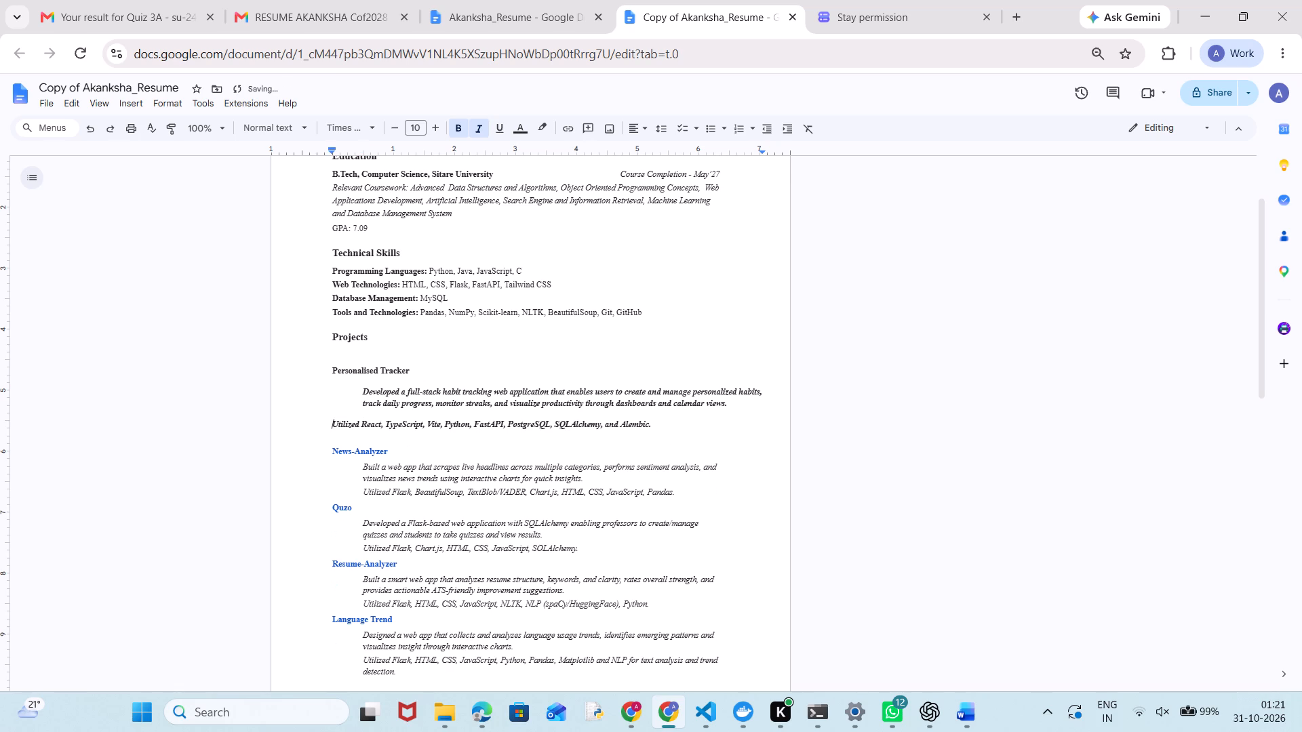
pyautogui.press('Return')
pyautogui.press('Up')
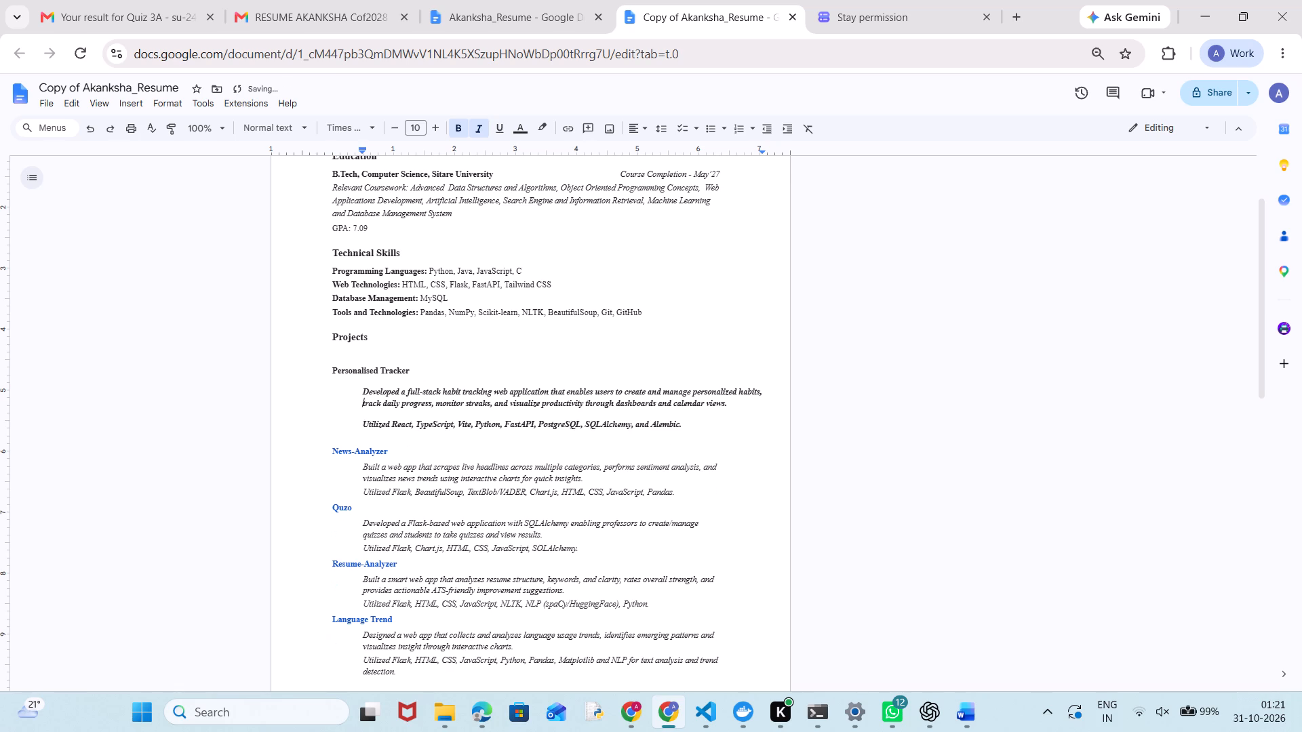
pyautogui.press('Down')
# Remove bold from the Personalised Tracker description and its "Utilized React, TypeScript" line.
pyautogui.moveTo(682, 424); pyautogui.dragTo(425, 387)
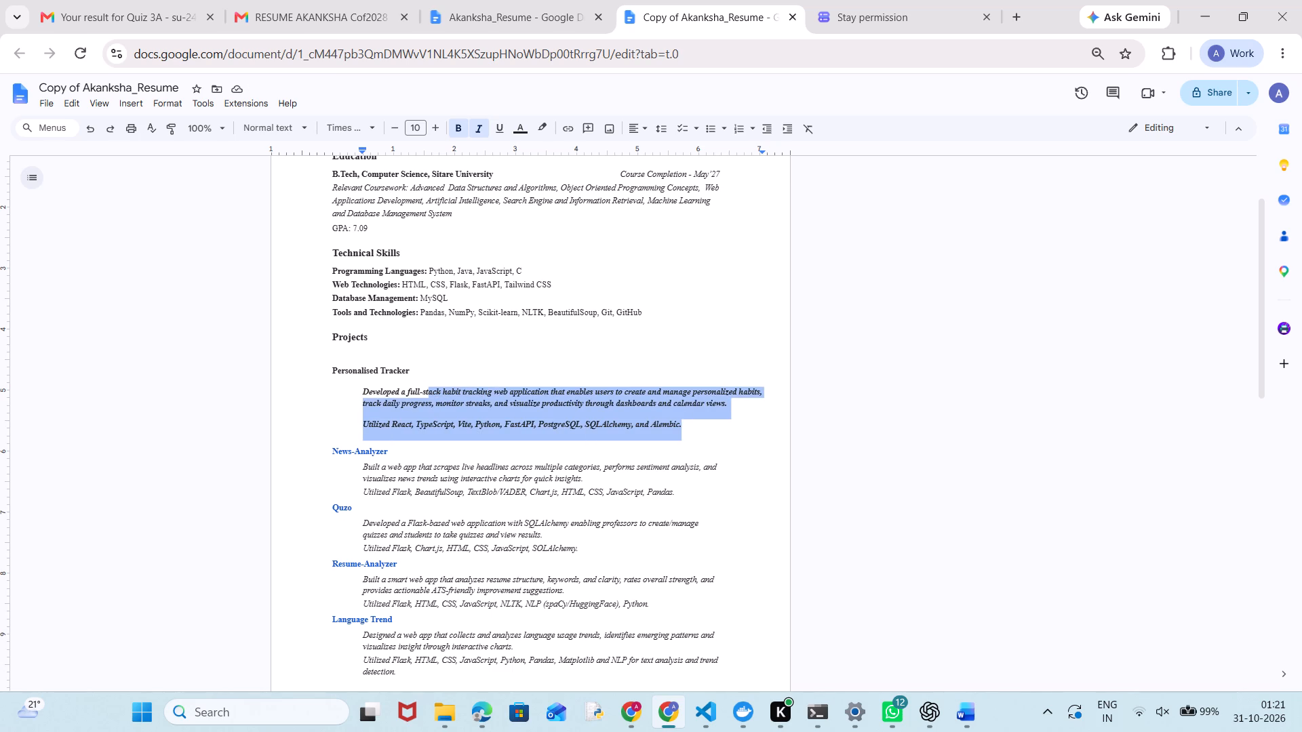
pyautogui.moveTo(425, 387); pyautogui.dragTo(355, 390)
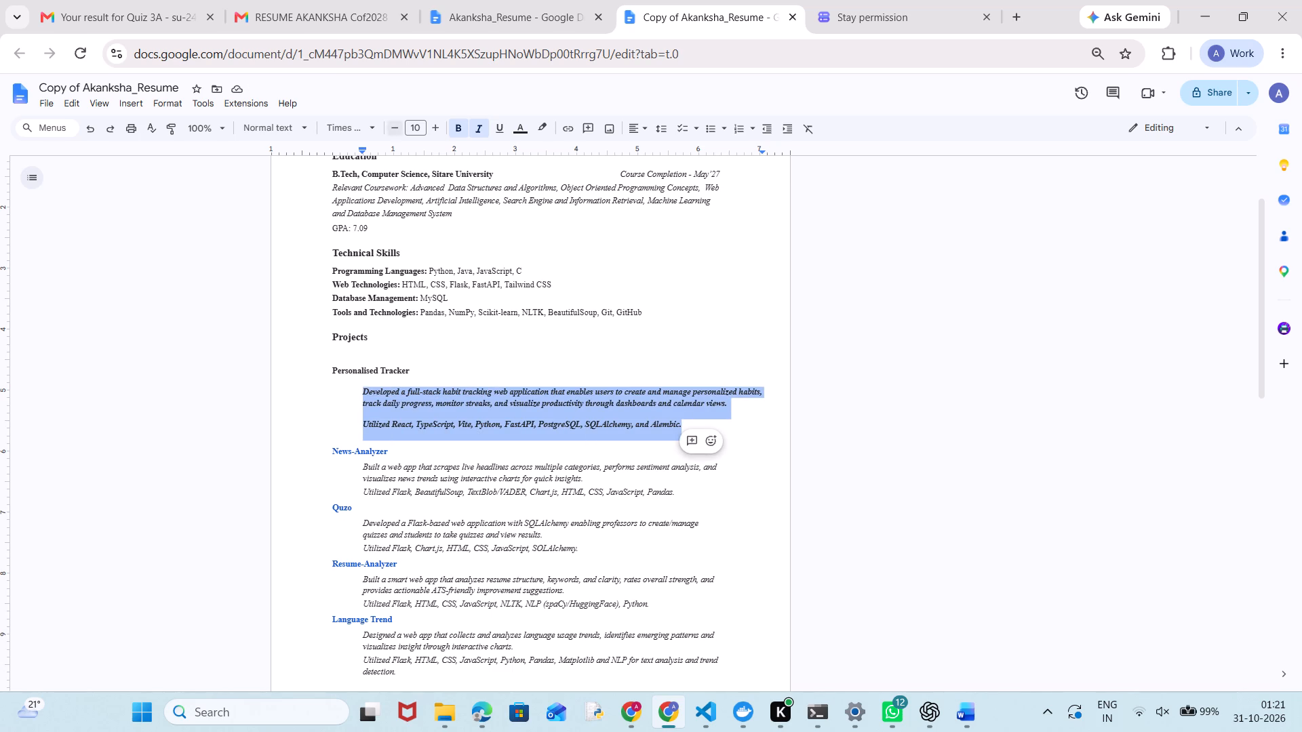
pyautogui.click(460, 125)
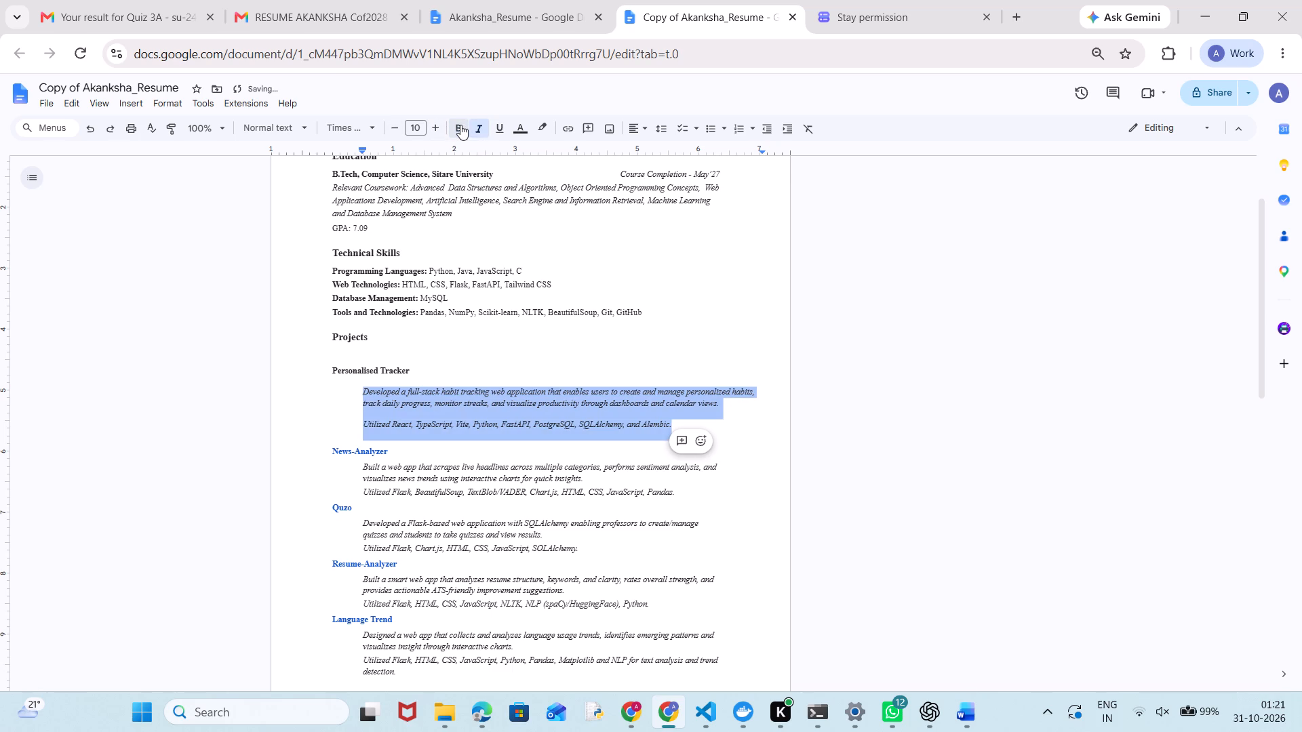
pyautogui.click(506, 429)
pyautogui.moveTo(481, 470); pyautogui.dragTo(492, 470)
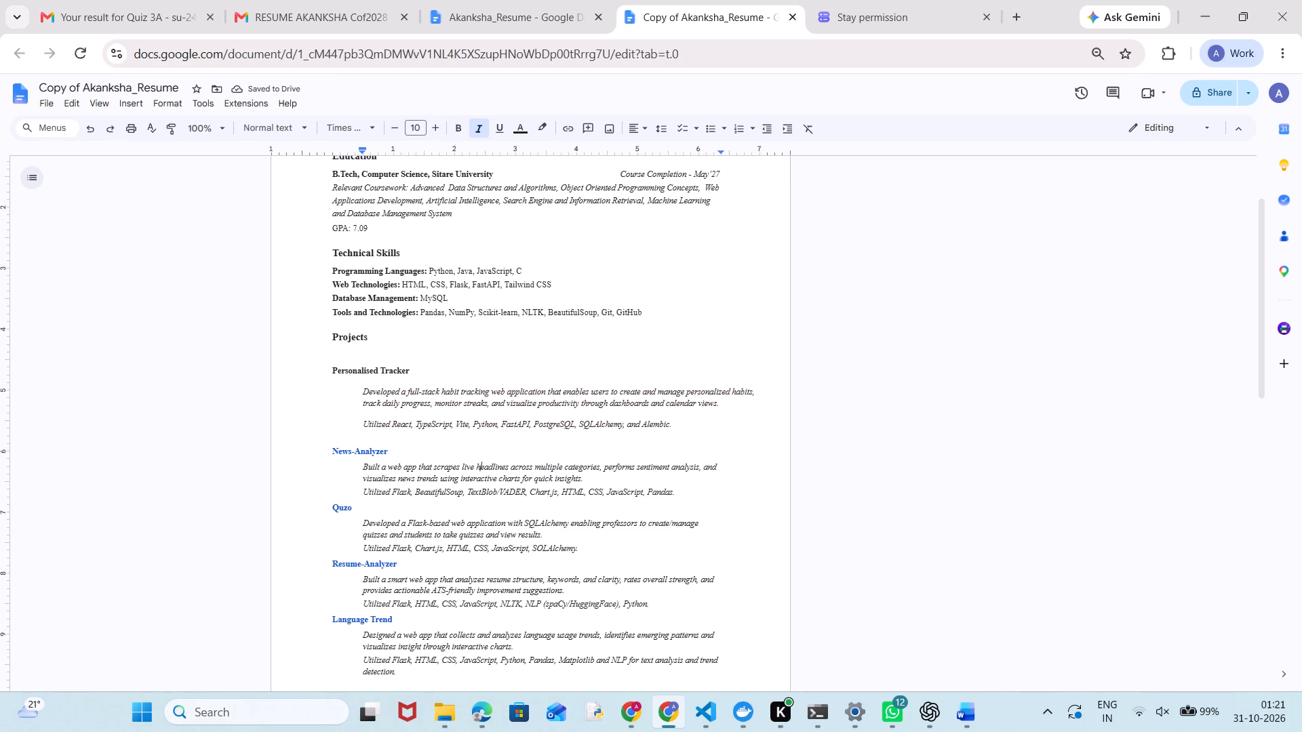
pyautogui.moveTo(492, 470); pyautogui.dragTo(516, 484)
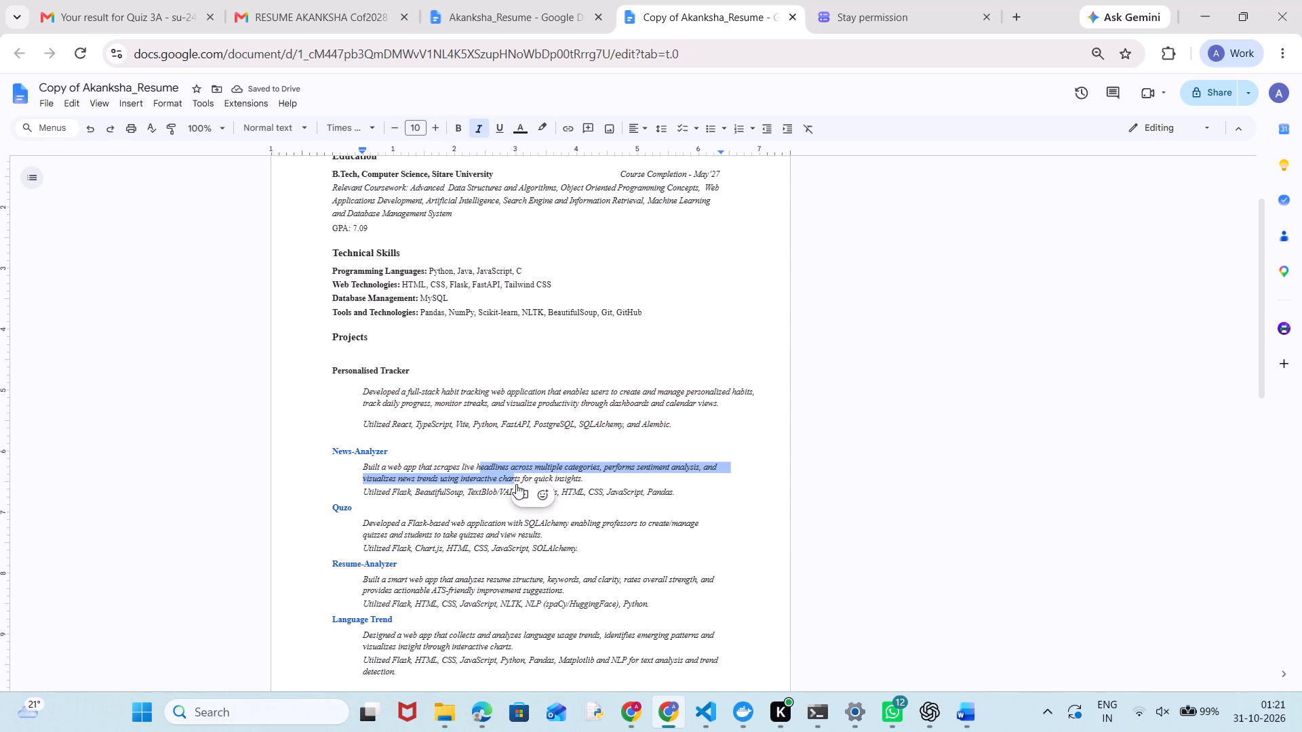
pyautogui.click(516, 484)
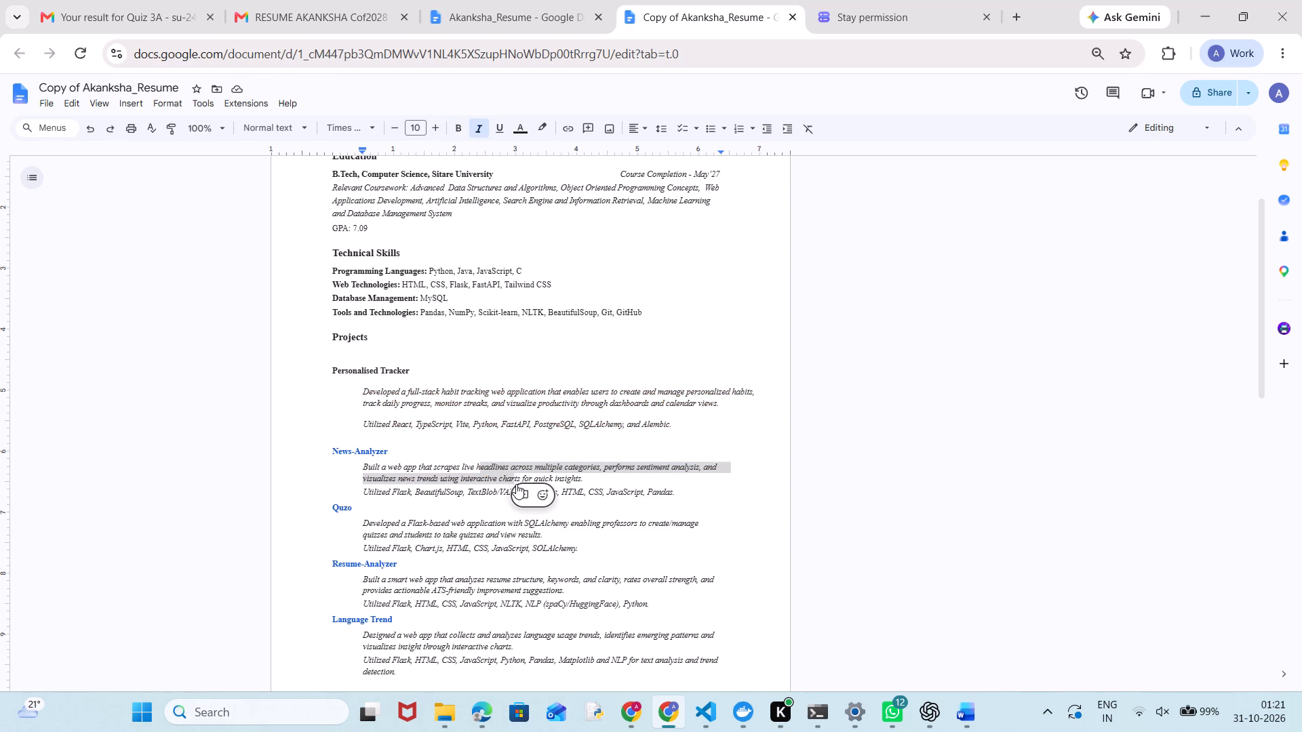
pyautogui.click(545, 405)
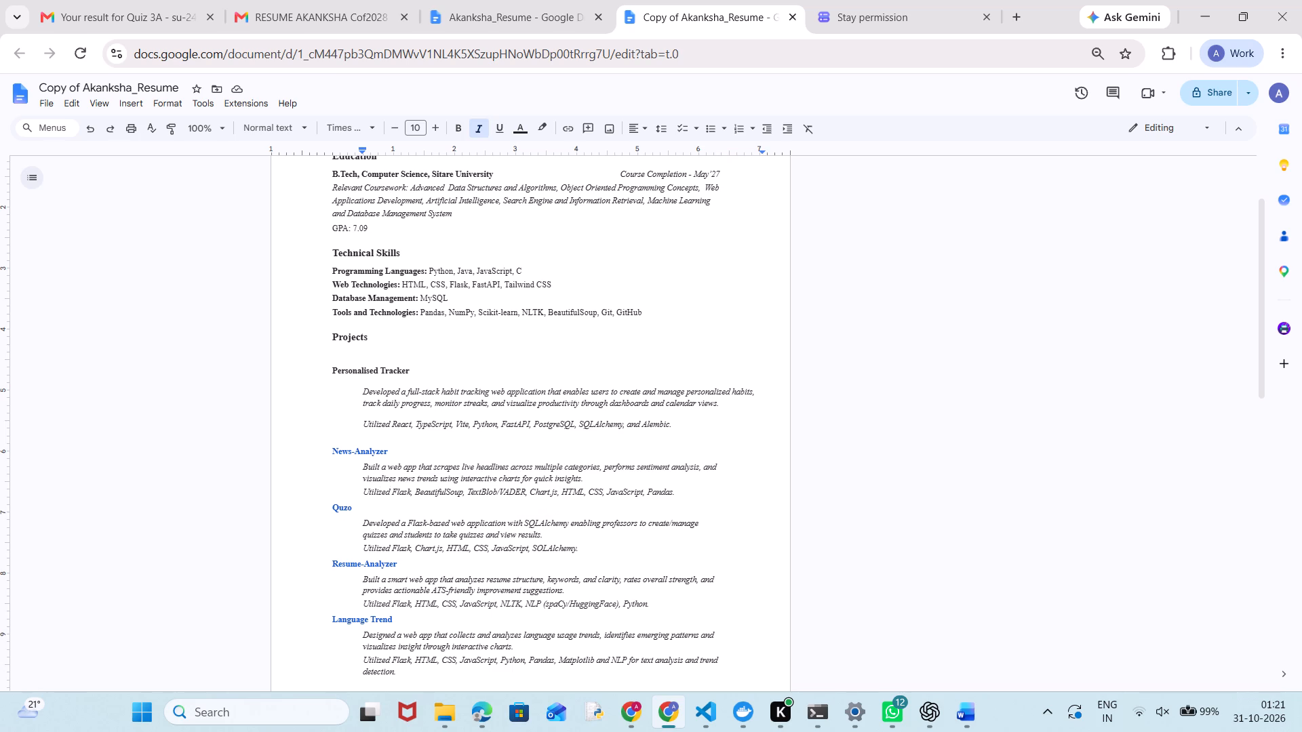
# Delete the small blank line between the Personalised Tracker's "Utilized" line and the News-Analyzer heading.
pyautogui.click(385, 437)
pyautogui.press('Down')
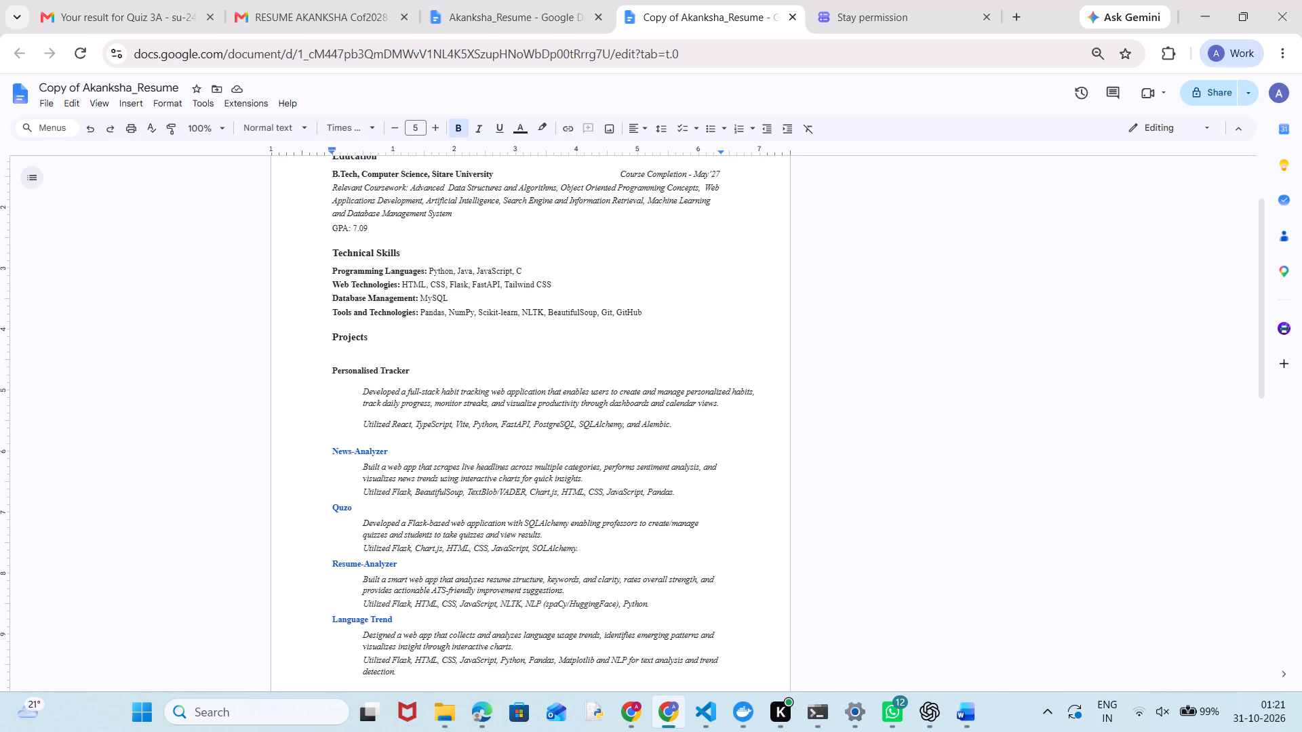
pyautogui.press('Up')
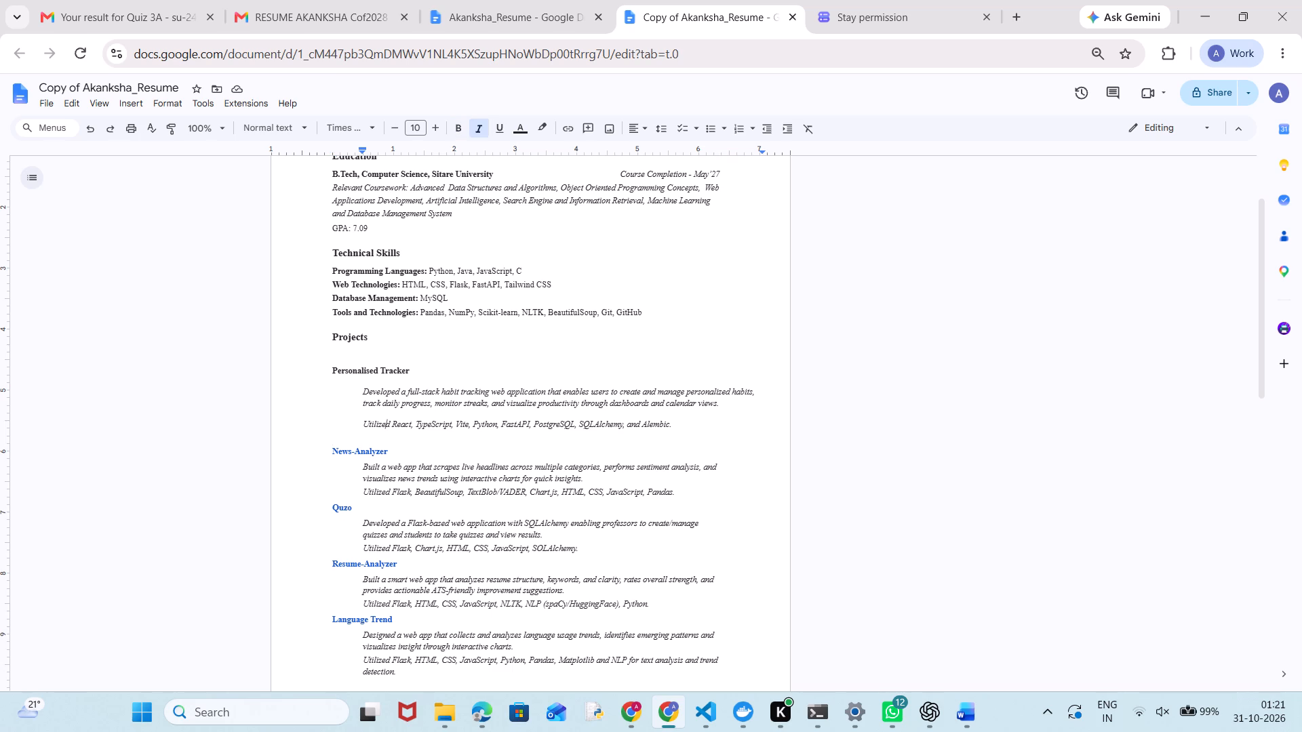
pyautogui.press('Down')
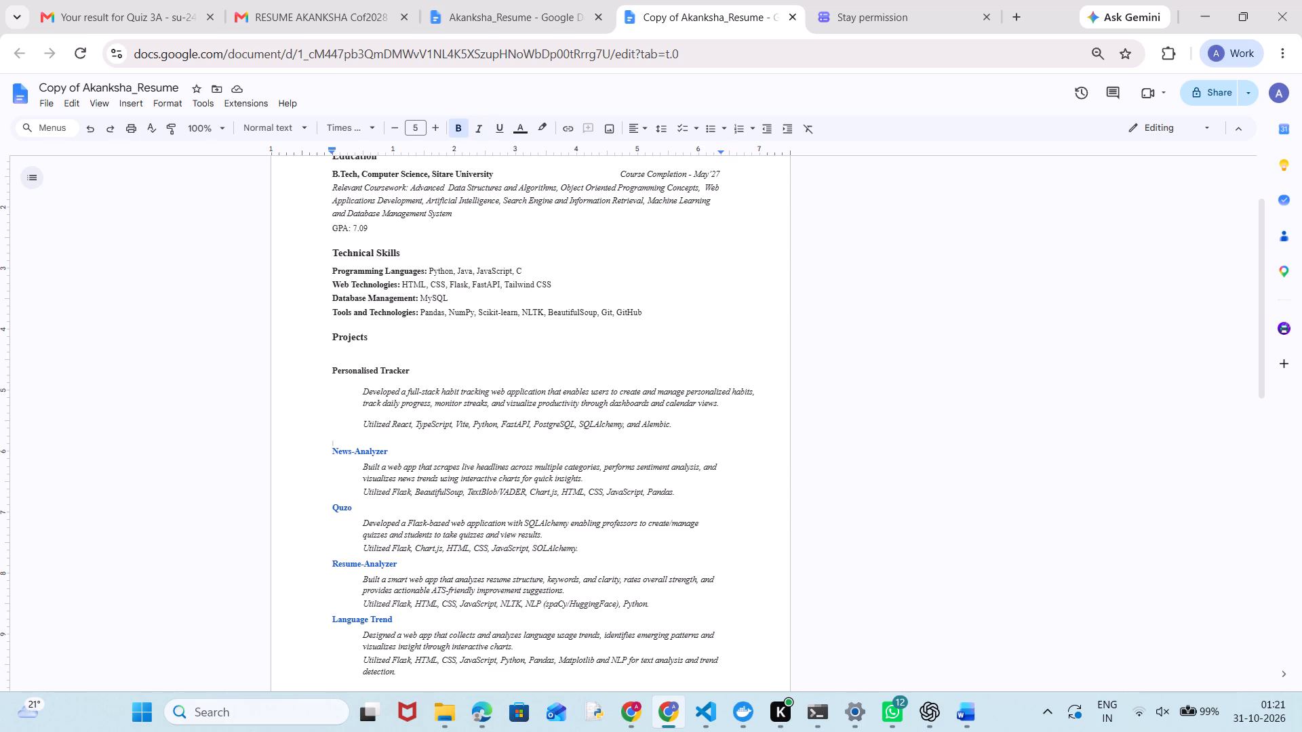
pyautogui.press('BackSpace')
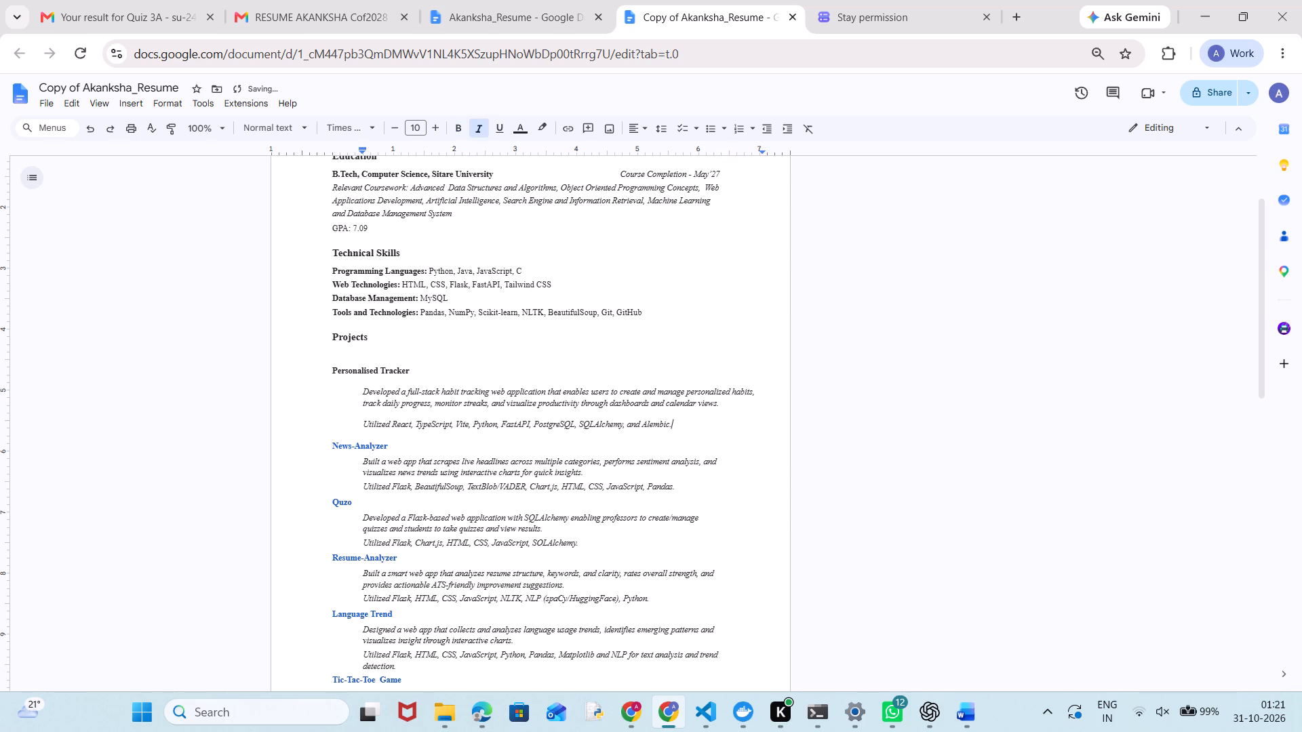
pyautogui.press('Down')
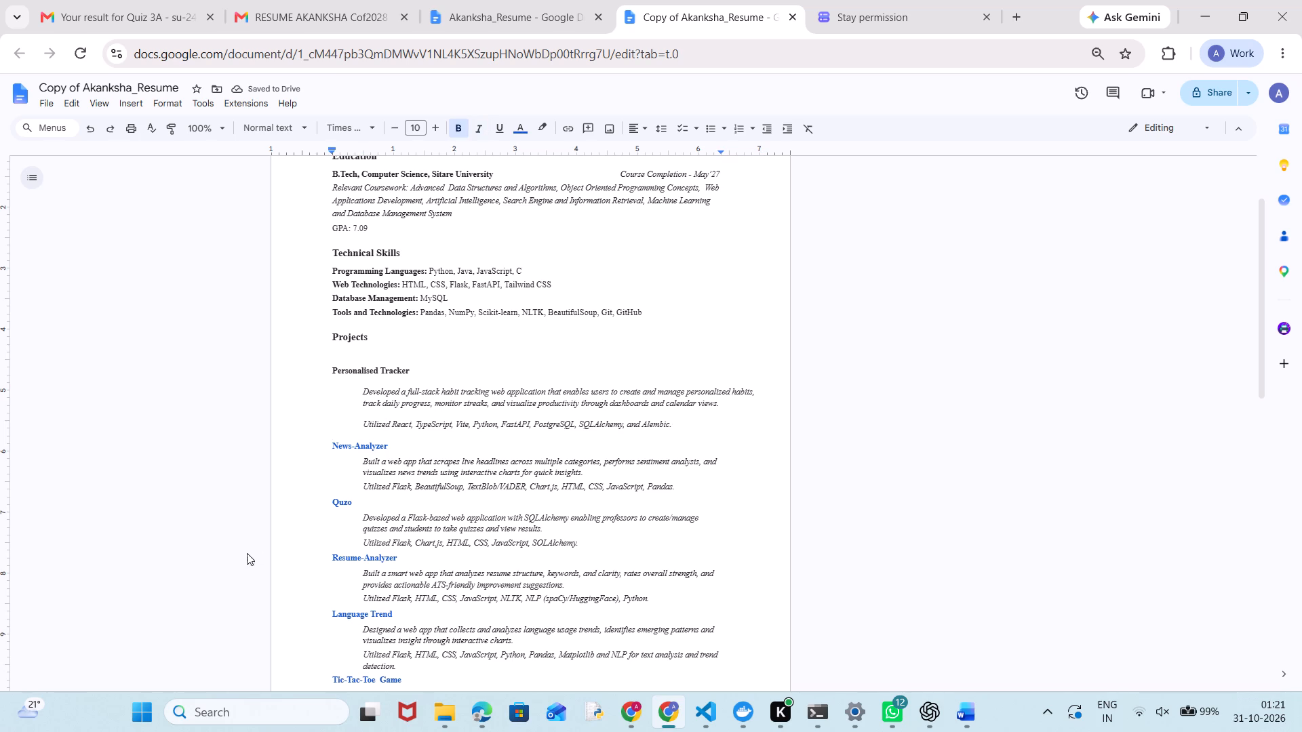
# Remove the space before paragraph for the Personalised Tracker description and "Utilized" line.
pyautogui.click(376, 430)
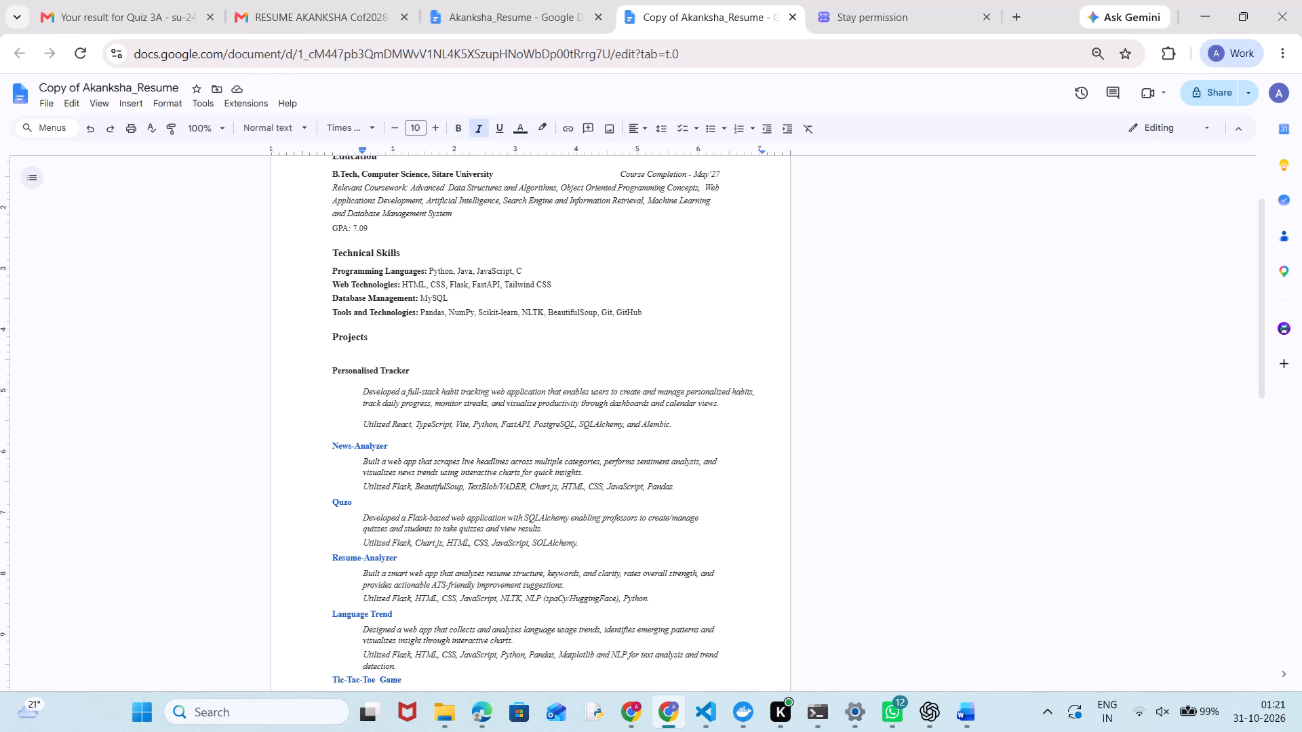
pyautogui.moveTo(682, 421); pyautogui.dragTo(354, 405)
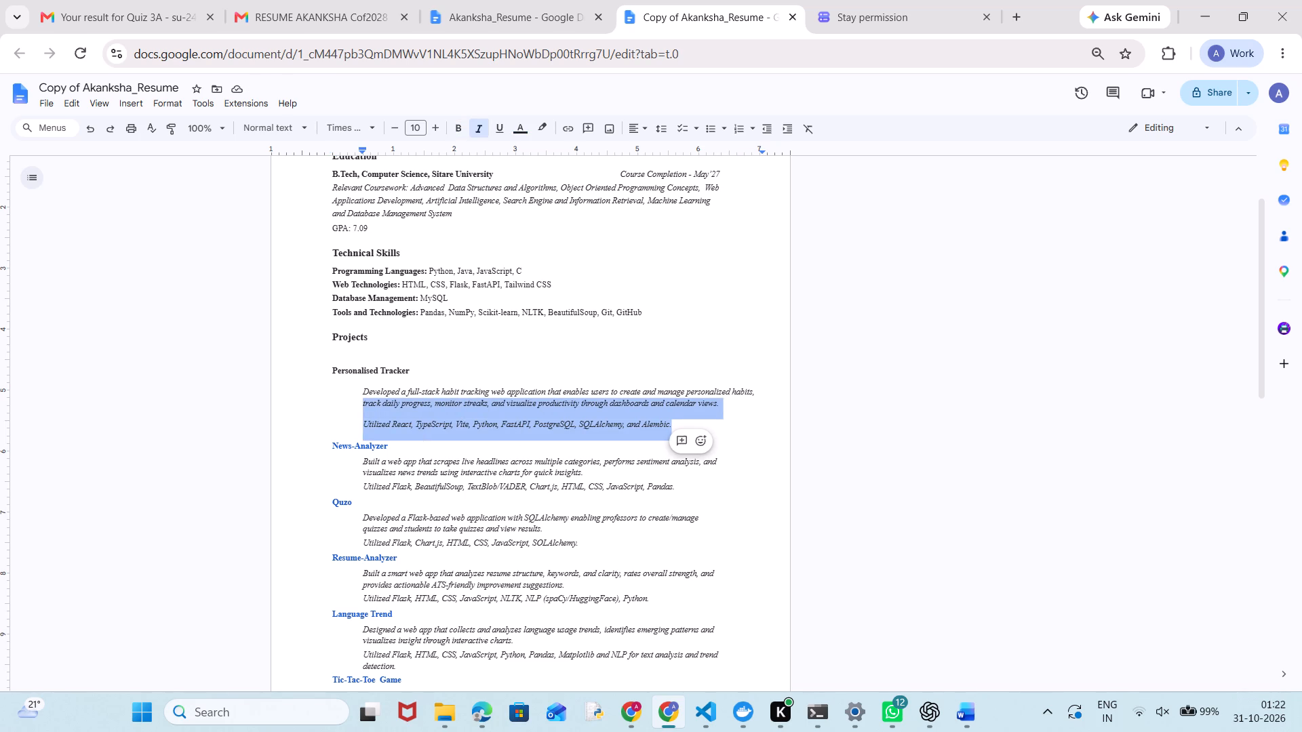
pyautogui.click(654, 129)
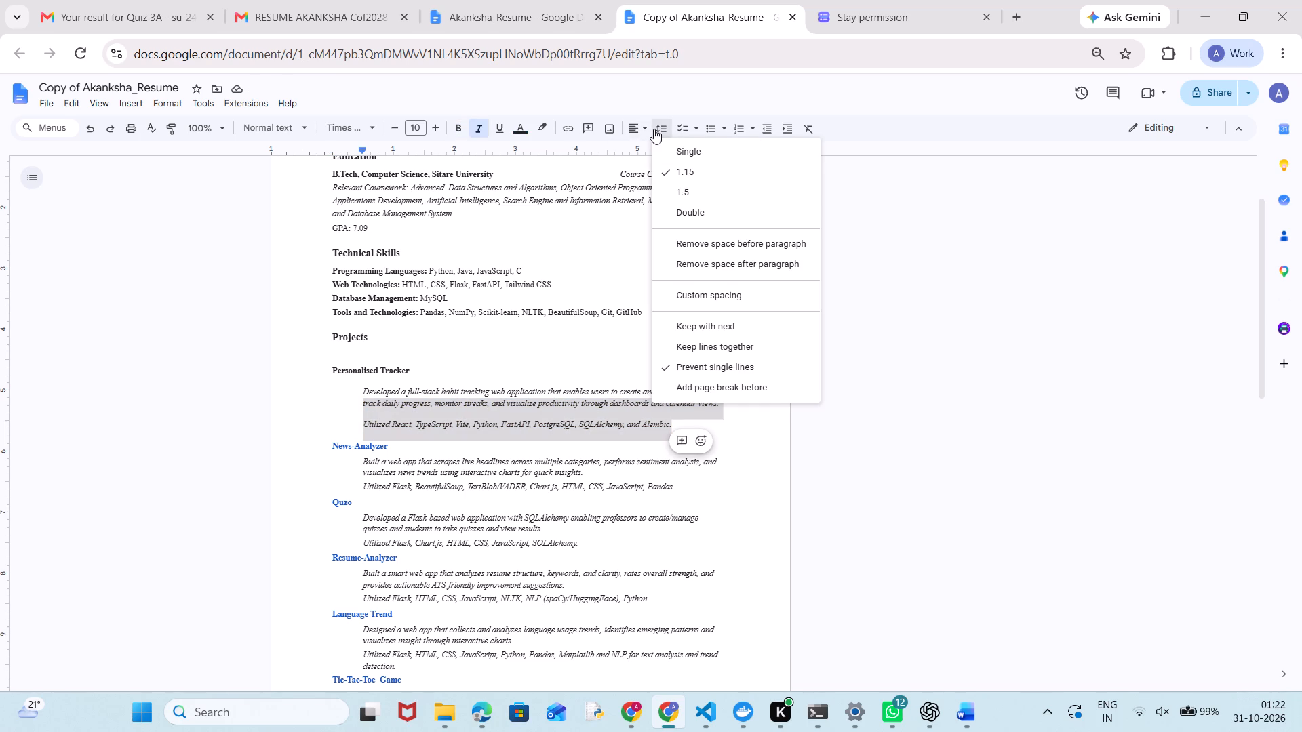
pyautogui.click(692, 239)
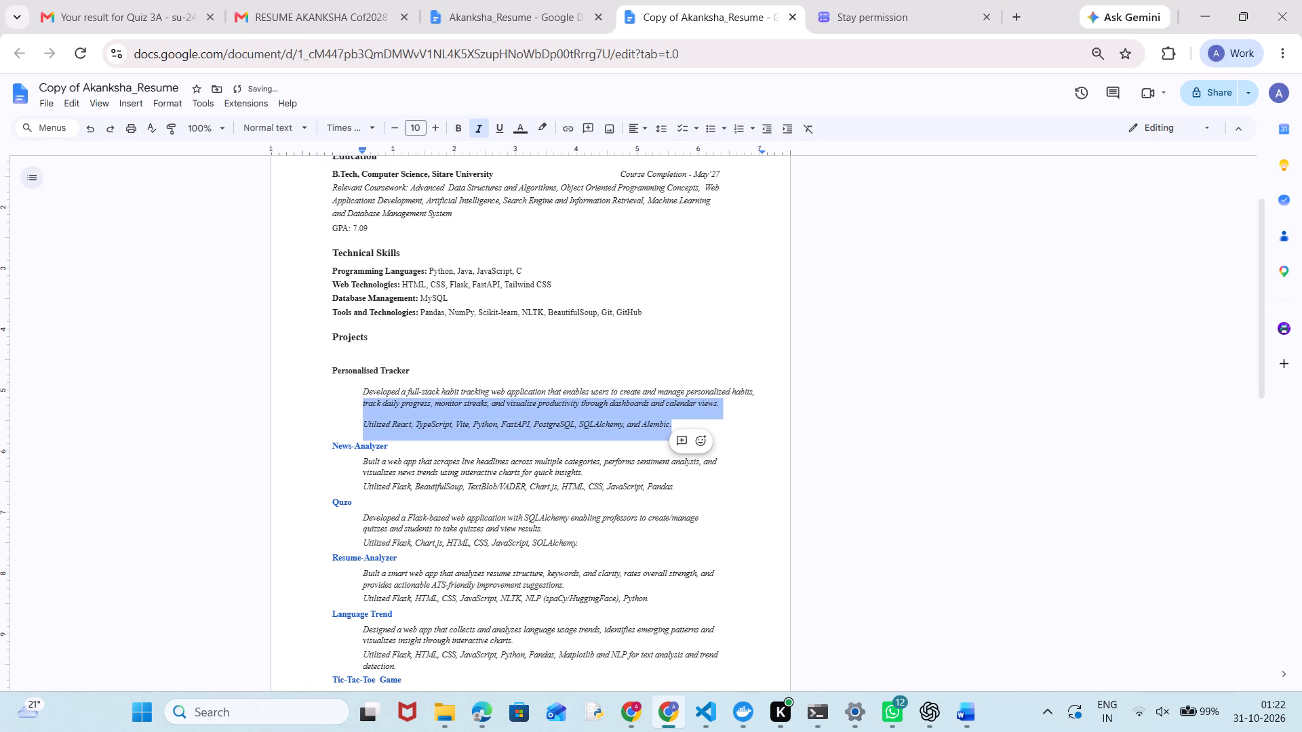
# Turn off Prevent single lines for the selected Personalised Tracker paragraphs.
pyautogui.click(658, 127)
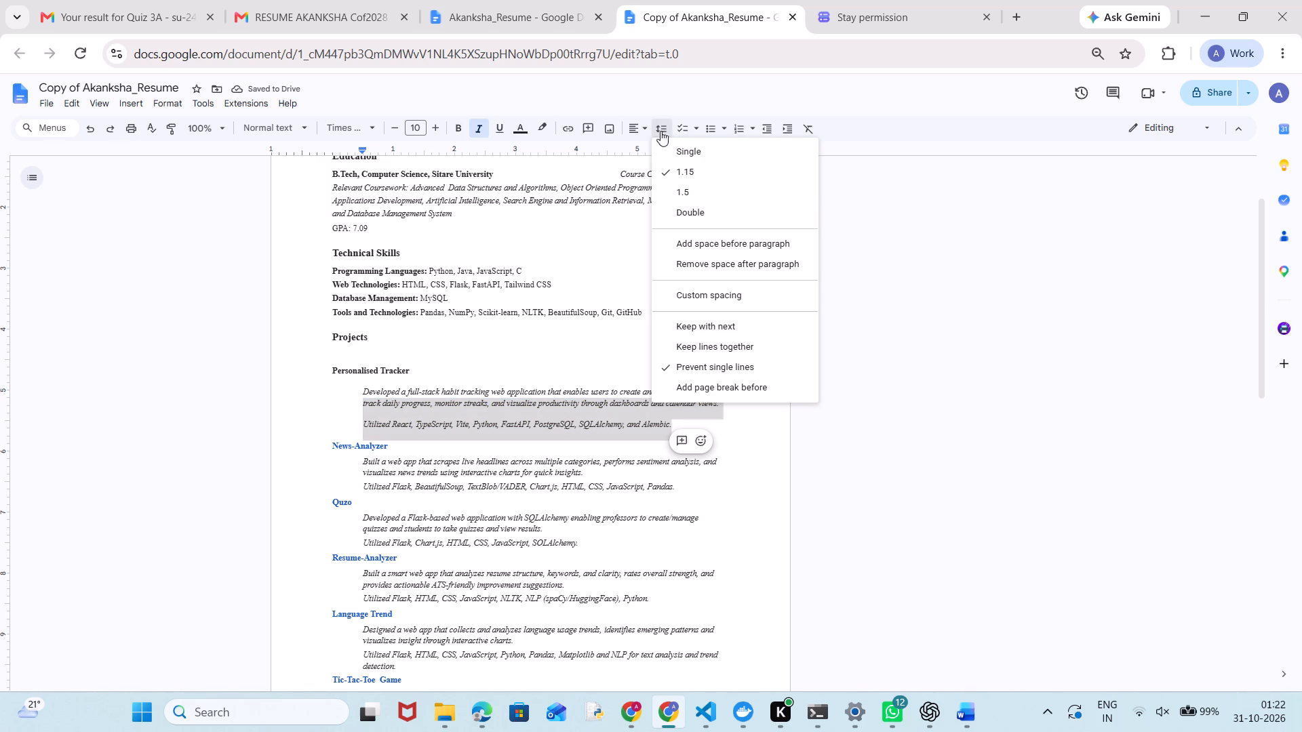
pyautogui.click(721, 363)
# Add space before the selected Personalised Tracker description and "Utilized" paragraphs.
pyautogui.click(658, 127)
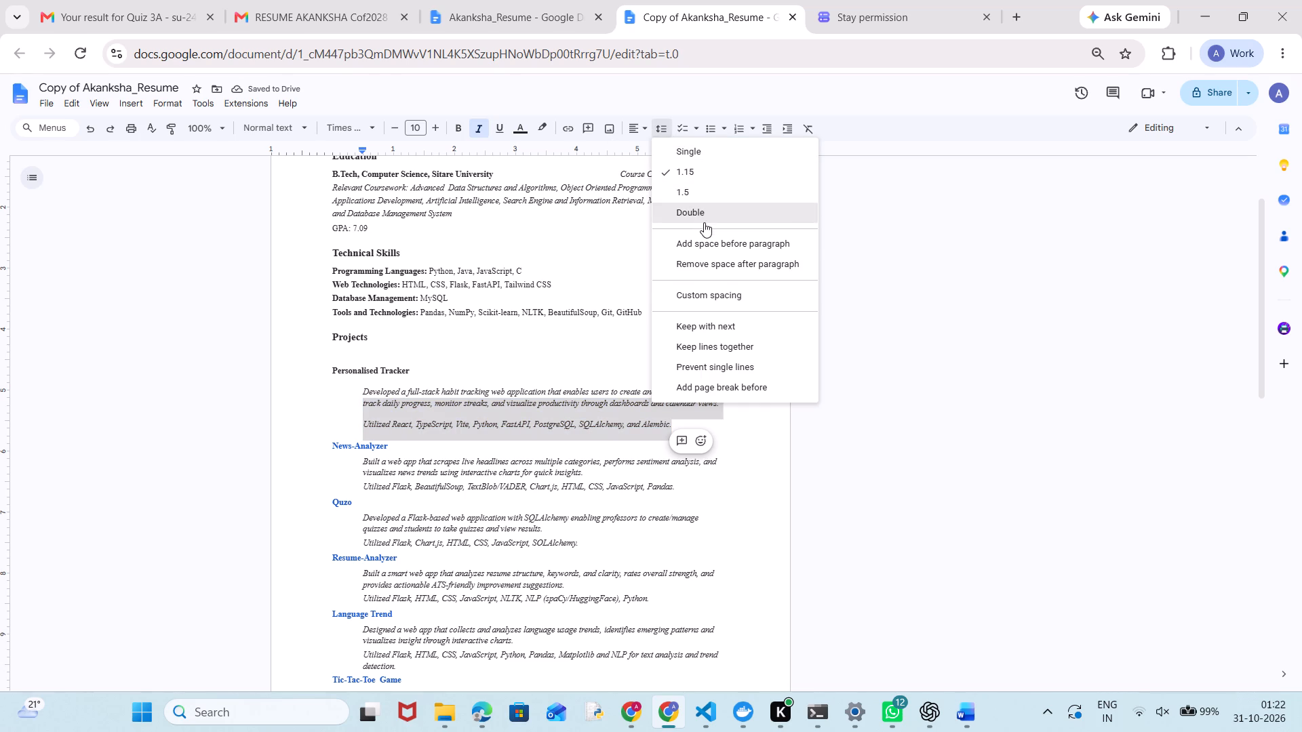
pyautogui.click(709, 243)
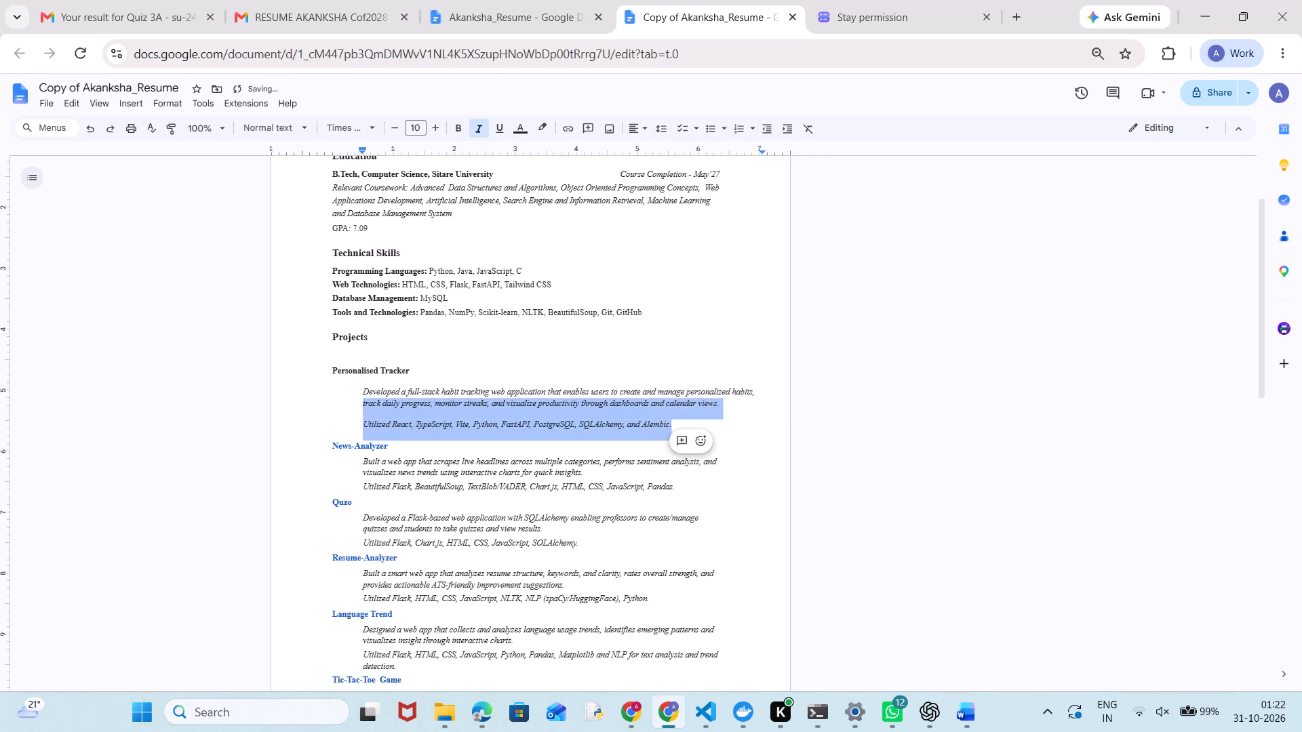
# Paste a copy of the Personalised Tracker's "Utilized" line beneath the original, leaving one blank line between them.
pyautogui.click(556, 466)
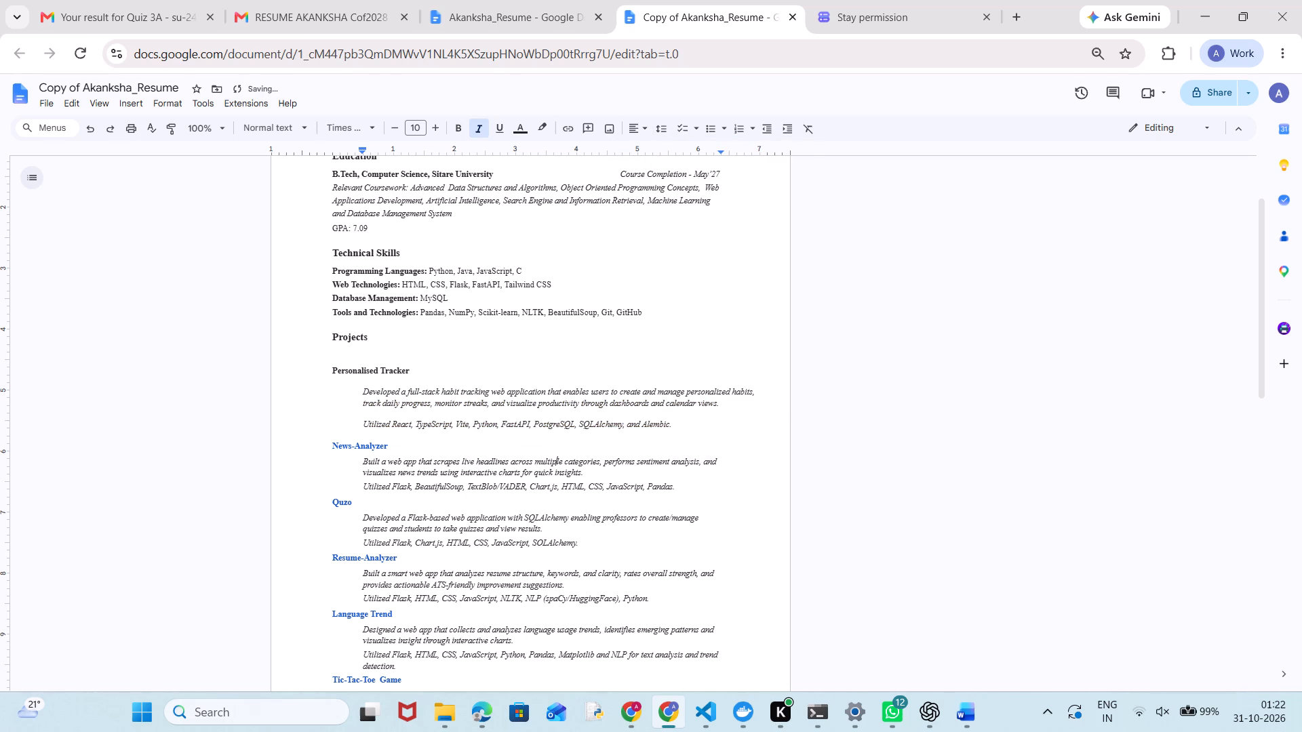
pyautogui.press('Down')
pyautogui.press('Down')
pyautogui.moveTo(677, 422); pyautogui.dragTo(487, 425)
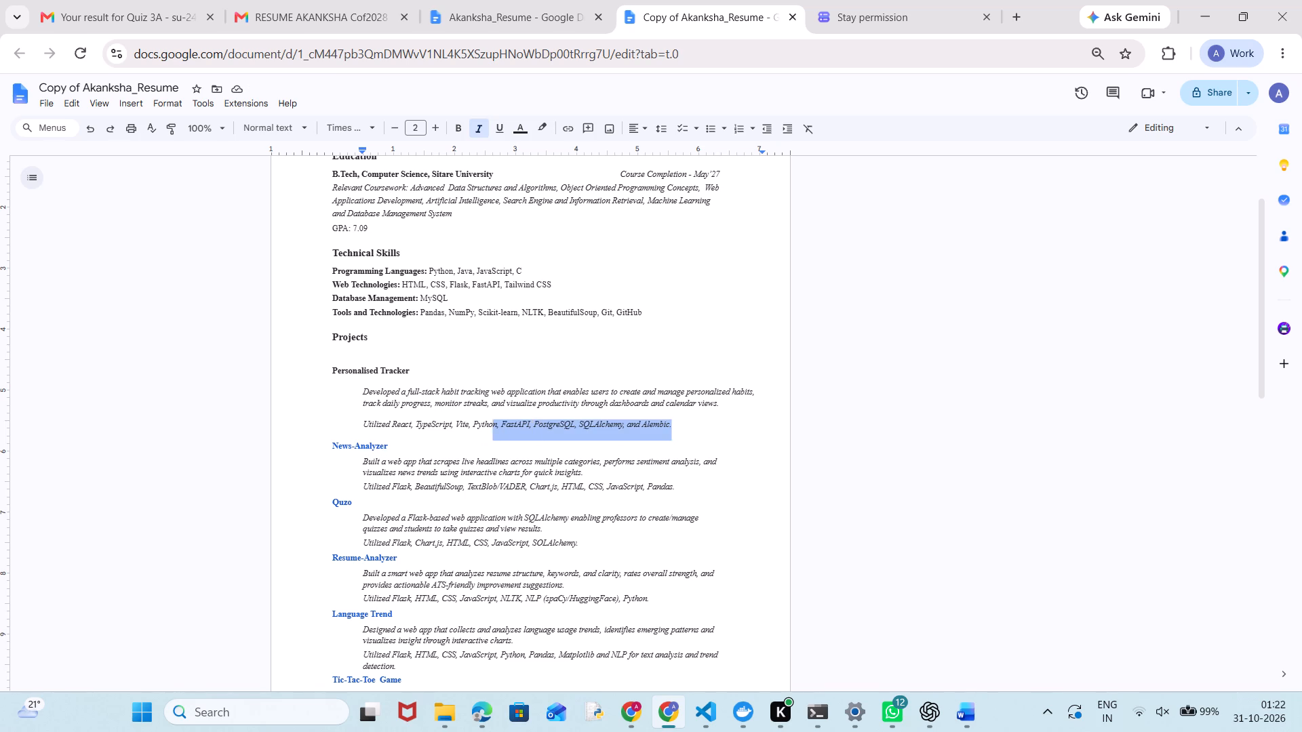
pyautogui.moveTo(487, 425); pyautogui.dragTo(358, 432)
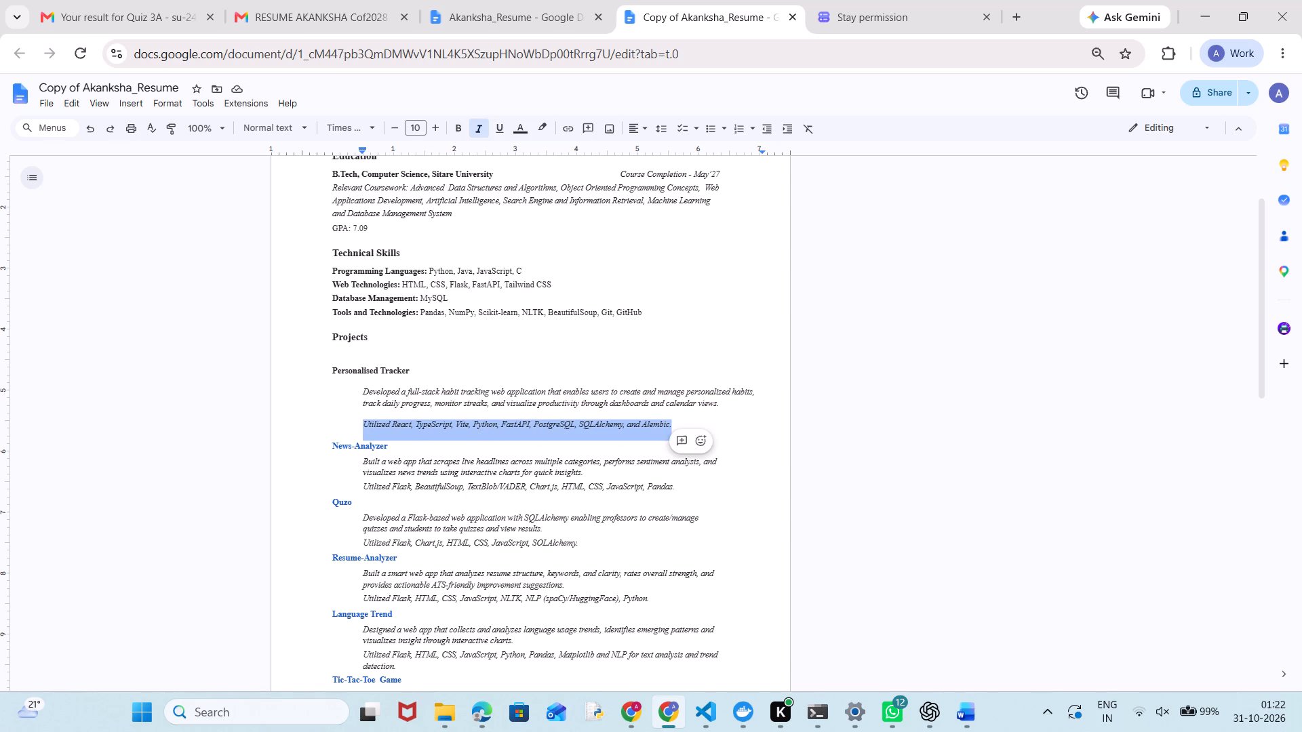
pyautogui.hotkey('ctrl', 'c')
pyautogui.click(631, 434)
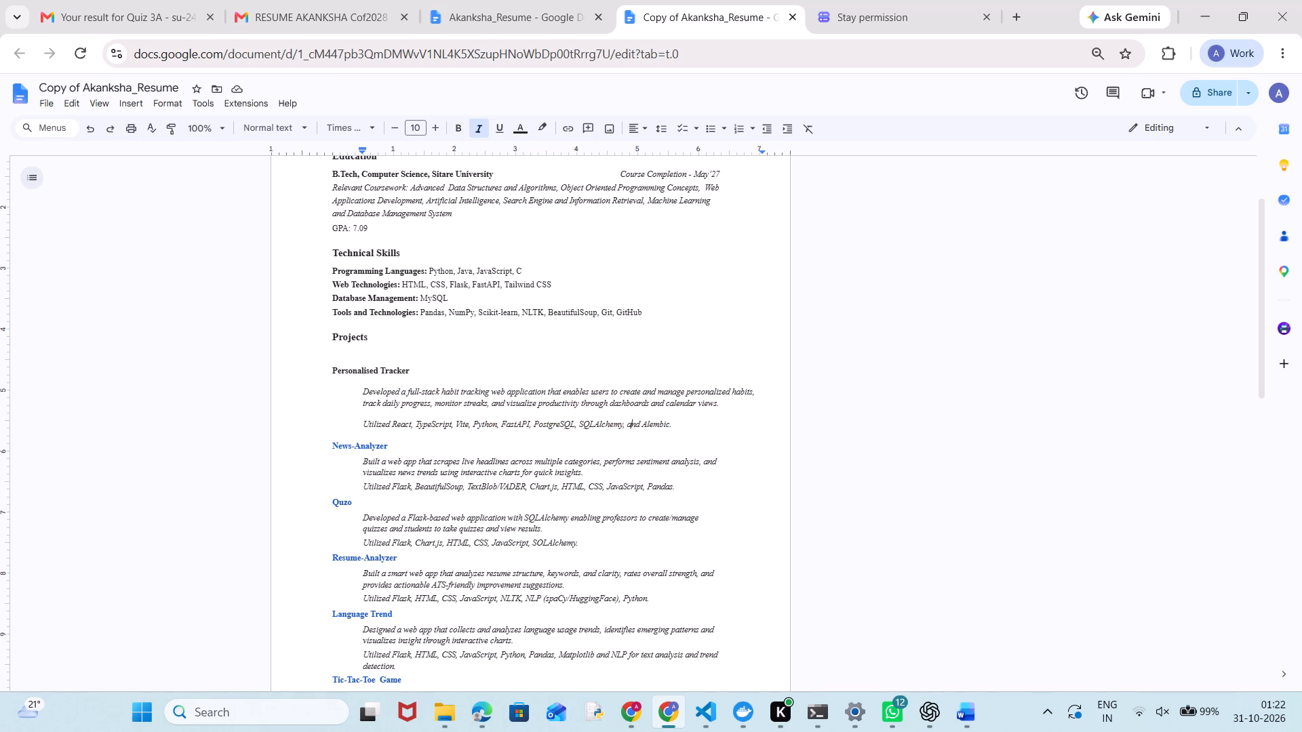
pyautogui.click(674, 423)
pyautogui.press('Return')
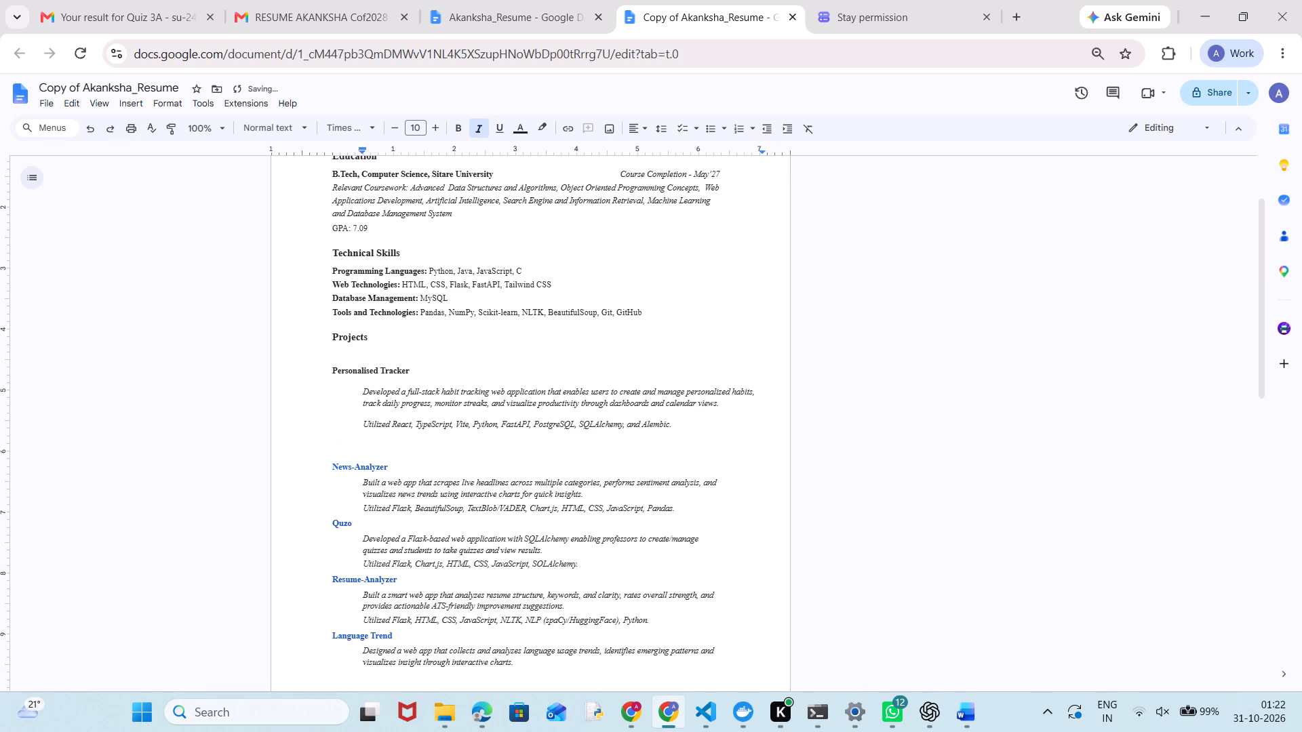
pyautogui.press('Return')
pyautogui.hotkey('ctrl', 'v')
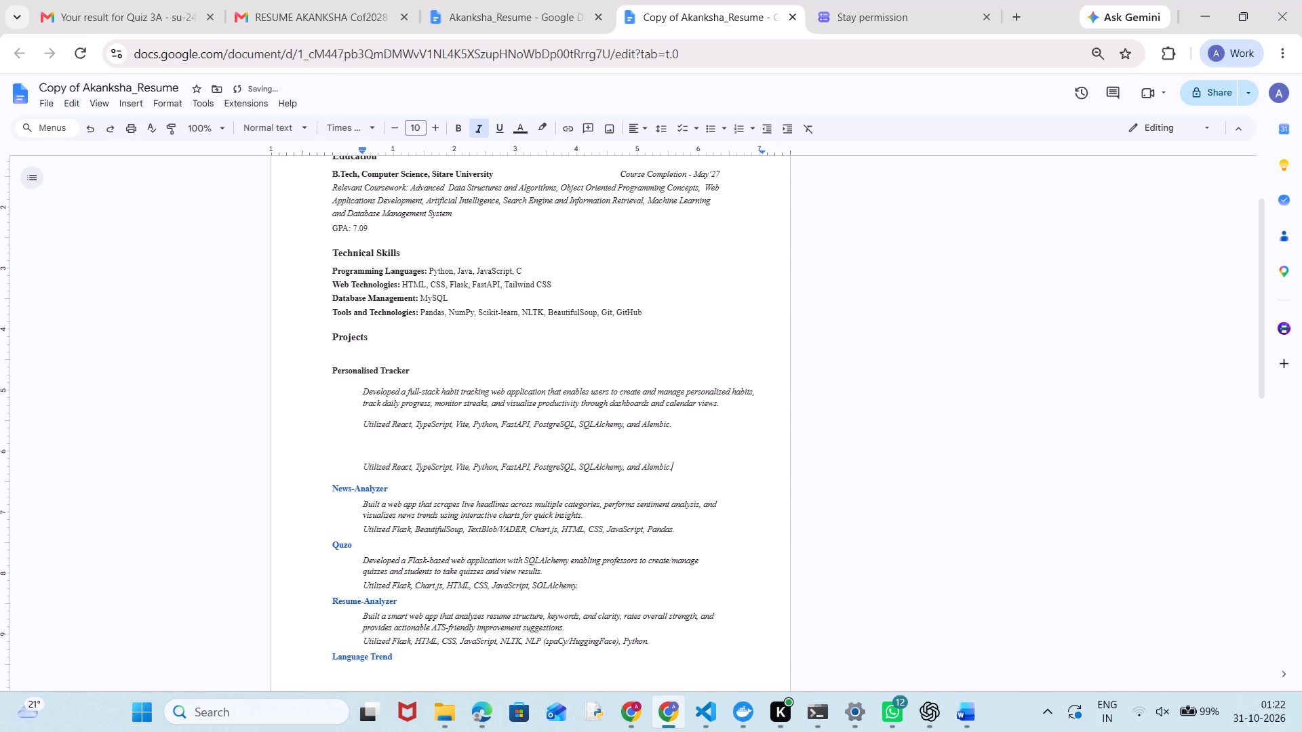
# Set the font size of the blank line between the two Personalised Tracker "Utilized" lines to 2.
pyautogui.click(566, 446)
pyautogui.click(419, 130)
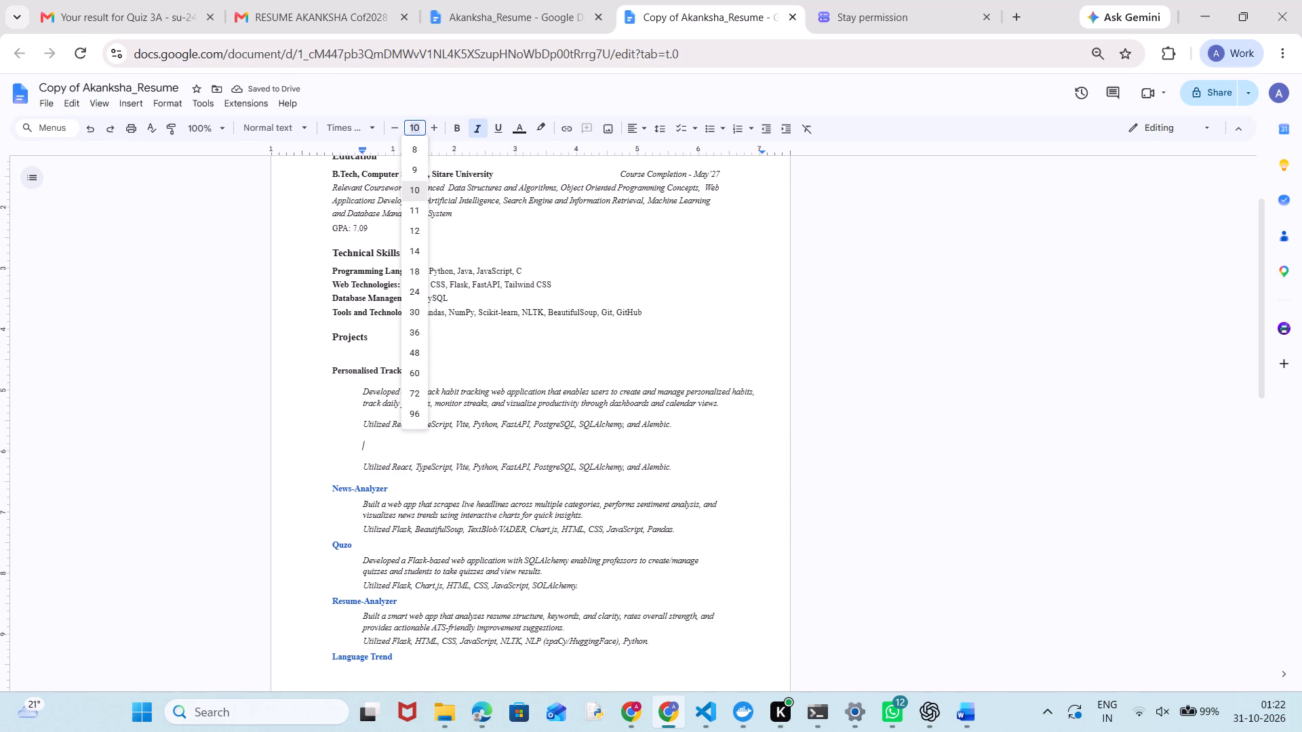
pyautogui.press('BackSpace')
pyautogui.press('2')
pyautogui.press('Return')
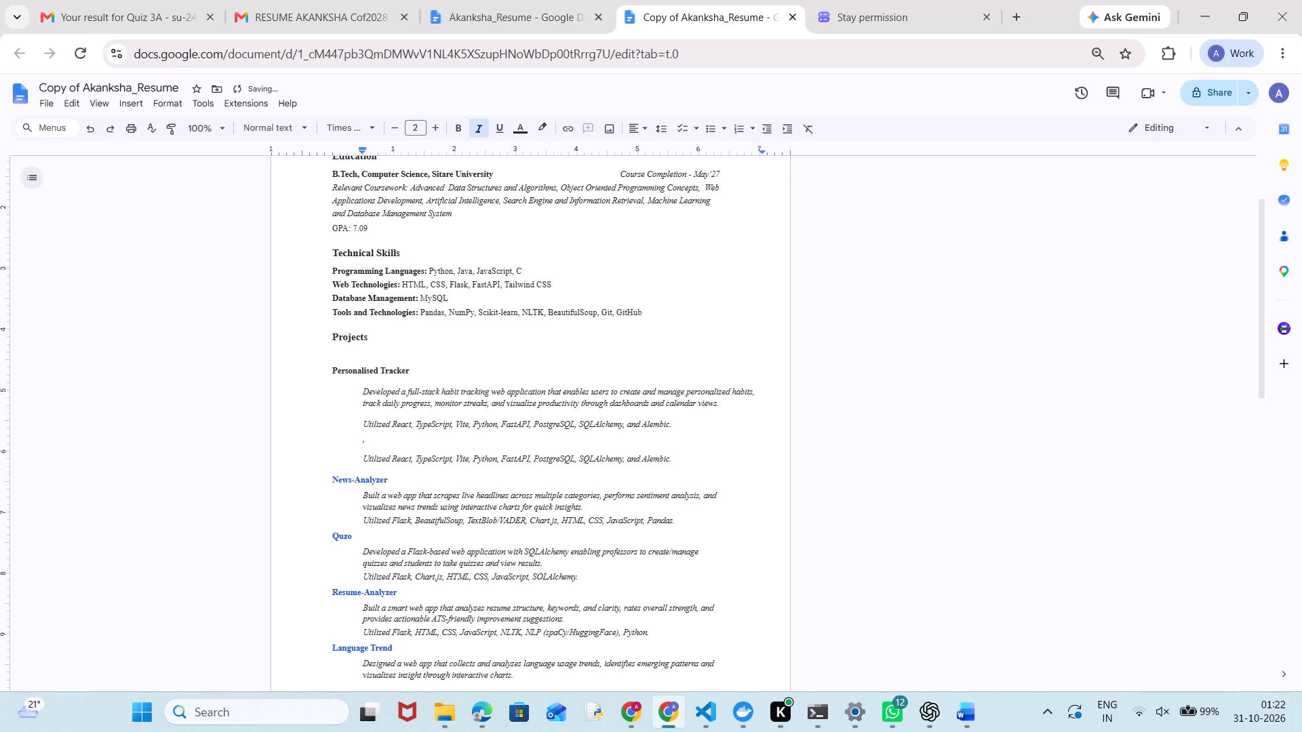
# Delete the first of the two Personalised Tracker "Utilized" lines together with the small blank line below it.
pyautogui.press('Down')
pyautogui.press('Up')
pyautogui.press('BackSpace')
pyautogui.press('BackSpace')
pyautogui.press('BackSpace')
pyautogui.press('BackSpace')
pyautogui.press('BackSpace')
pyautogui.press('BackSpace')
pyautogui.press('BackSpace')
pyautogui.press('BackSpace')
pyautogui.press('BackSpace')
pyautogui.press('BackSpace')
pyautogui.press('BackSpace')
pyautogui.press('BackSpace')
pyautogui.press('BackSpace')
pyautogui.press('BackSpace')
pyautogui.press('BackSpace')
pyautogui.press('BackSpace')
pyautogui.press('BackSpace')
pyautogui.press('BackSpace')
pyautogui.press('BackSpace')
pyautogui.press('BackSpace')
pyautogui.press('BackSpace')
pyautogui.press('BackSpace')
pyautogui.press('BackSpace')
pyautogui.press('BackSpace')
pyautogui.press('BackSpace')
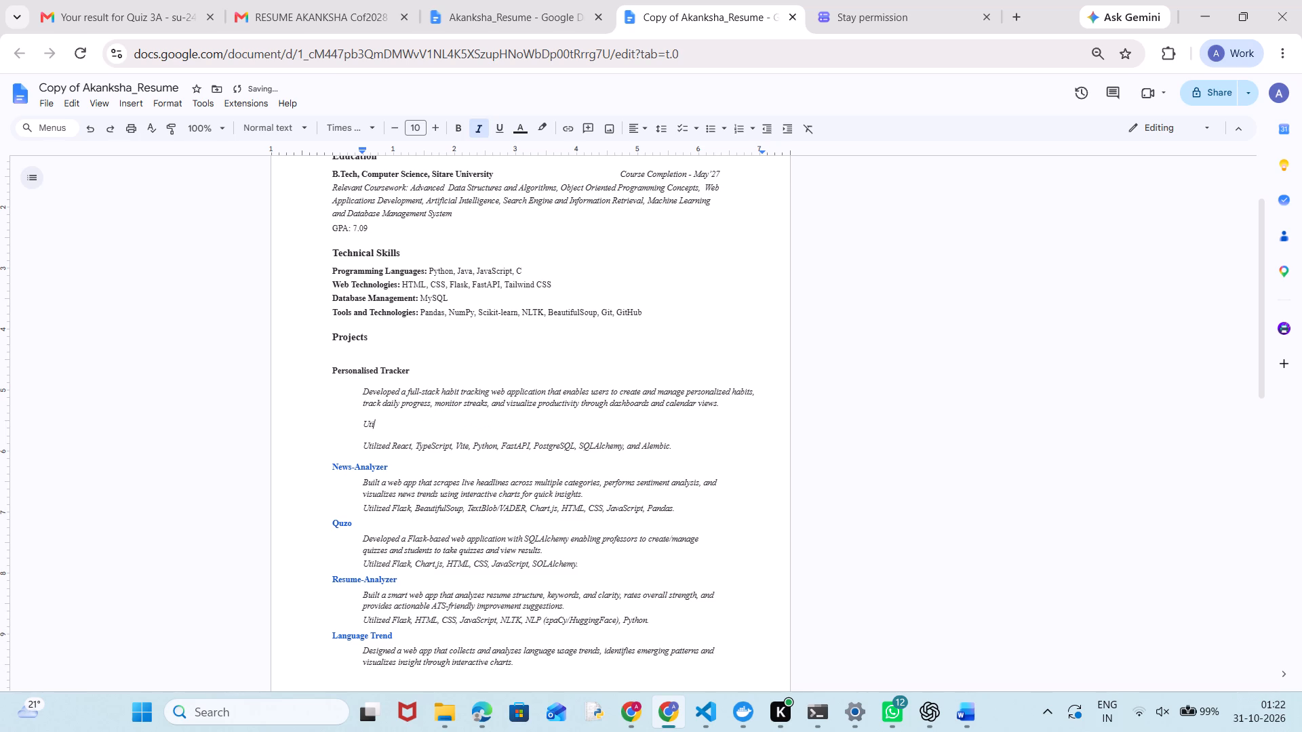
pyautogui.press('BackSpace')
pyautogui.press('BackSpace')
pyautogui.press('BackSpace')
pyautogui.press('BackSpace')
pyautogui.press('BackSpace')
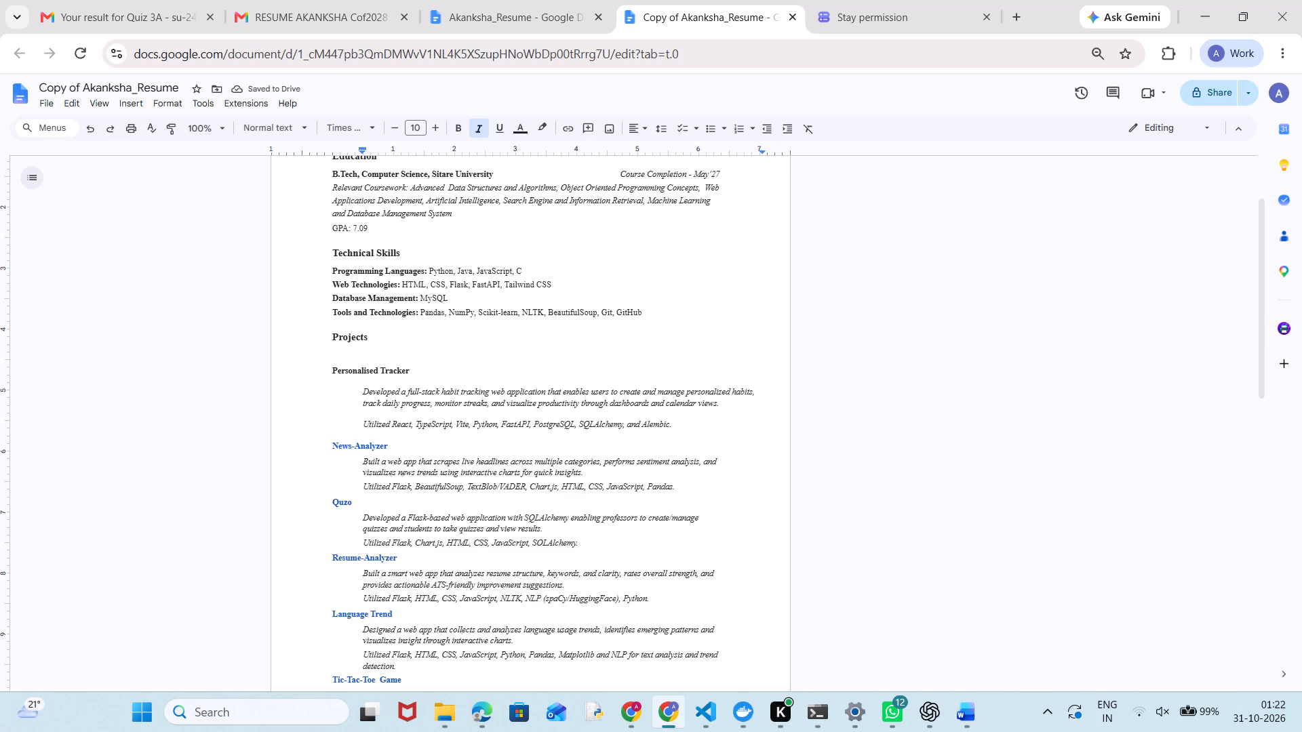
# Set the line spacing to Single for the Personalised Tracker's "Utilized" line and the News-Analyzer heading.
pyautogui.moveTo(672, 426); pyautogui.dragTo(633, 418)
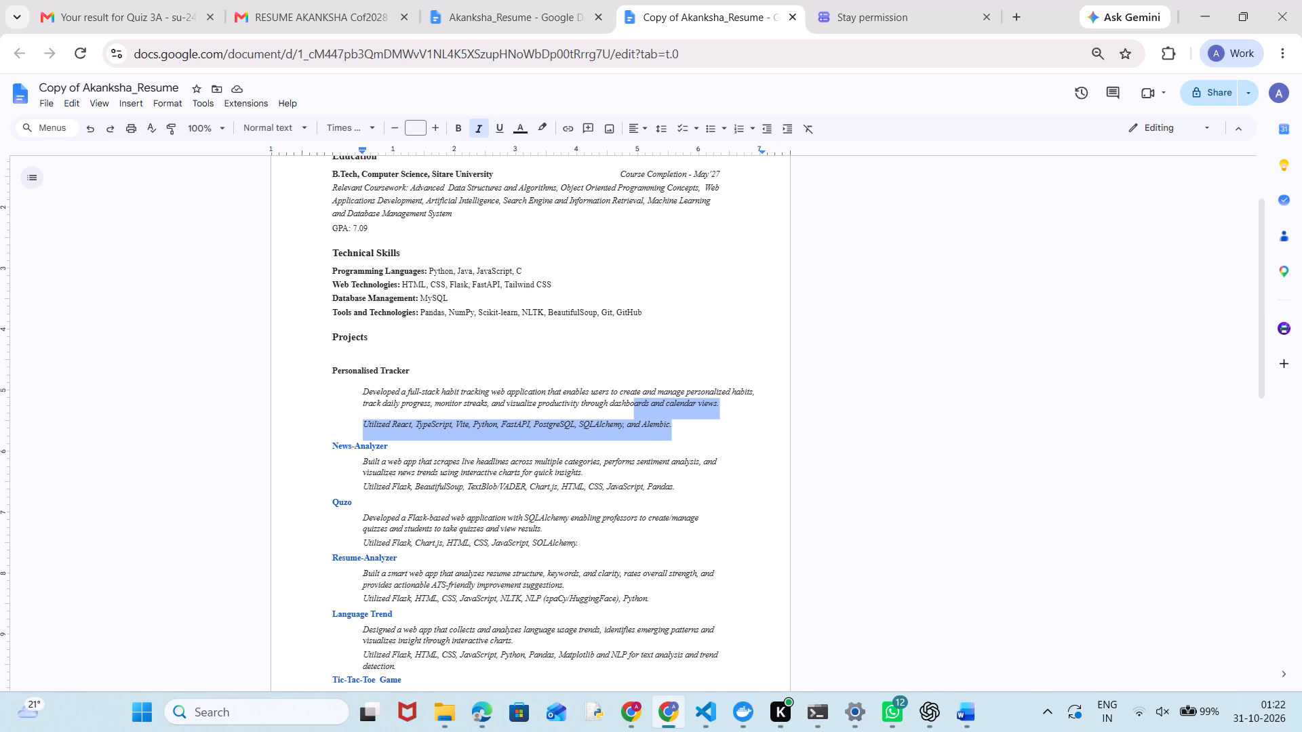
pyautogui.click(633, 418)
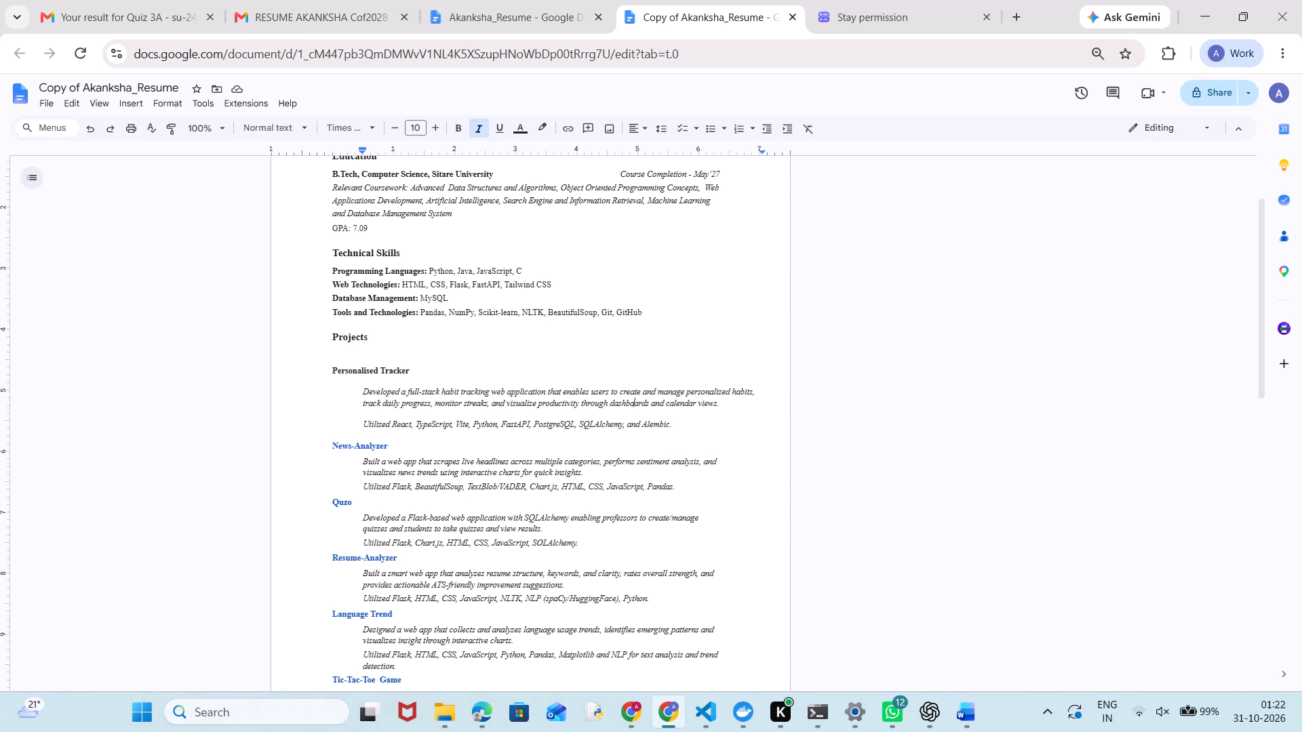
pyautogui.click(363, 420)
pyautogui.moveTo(363, 420); pyautogui.dragTo(372, 420)
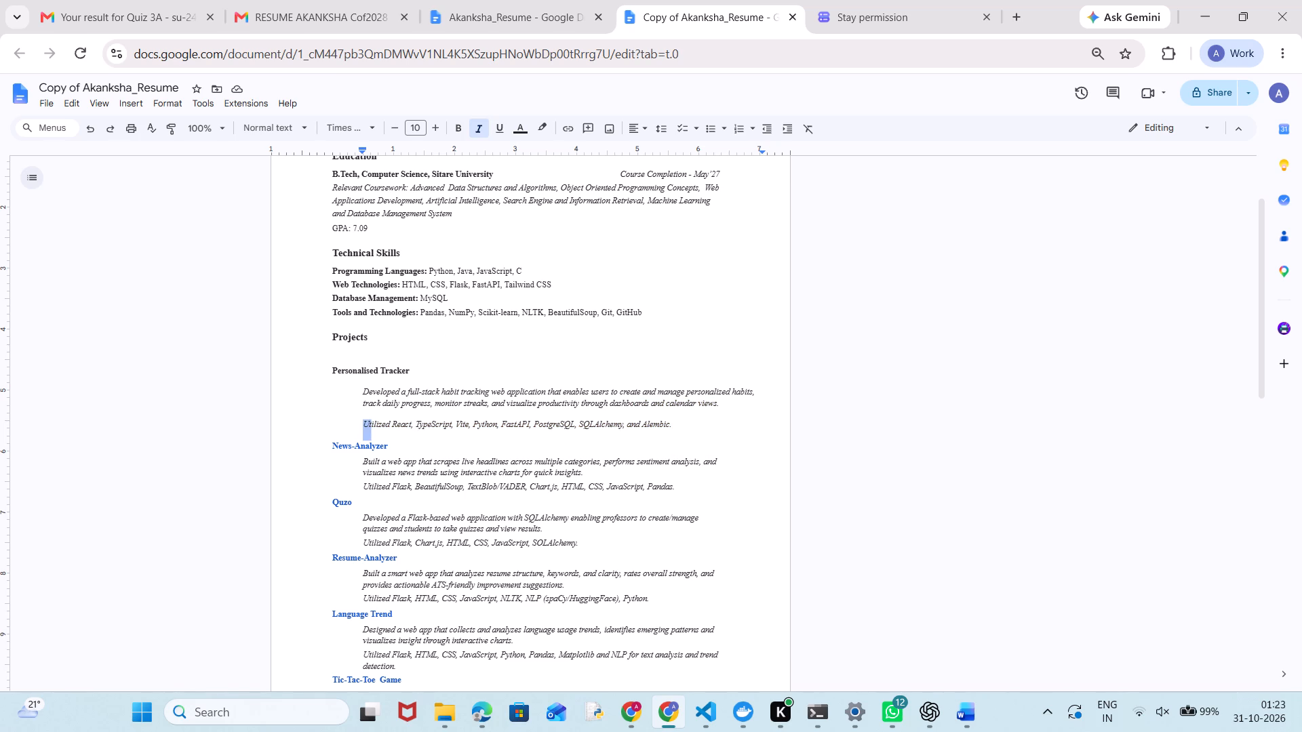
pyautogui.click(372, 420)
pyautogui.click(350, 485)
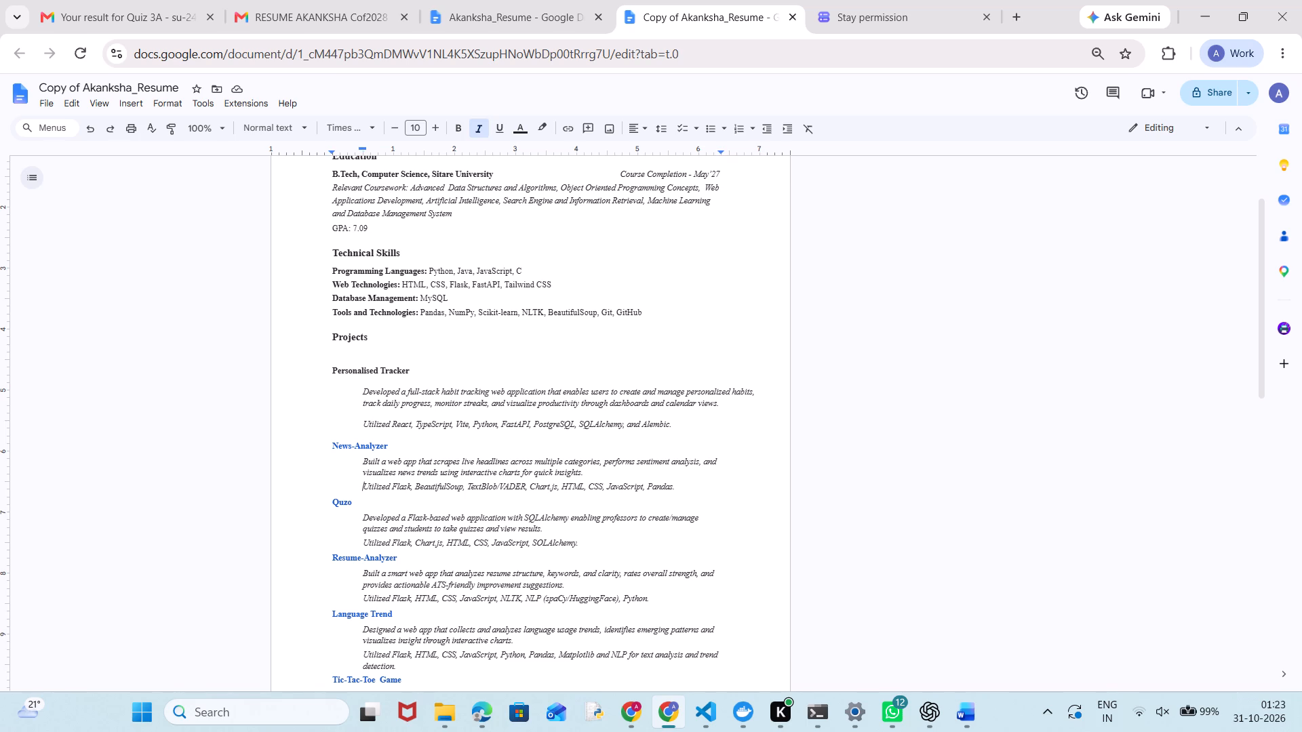
pyautogui.click(376, 432)
pyautogui.click(376, 432)
pyautogui.moveTo(392, 441); pyautogui.dragTo(356, 421)
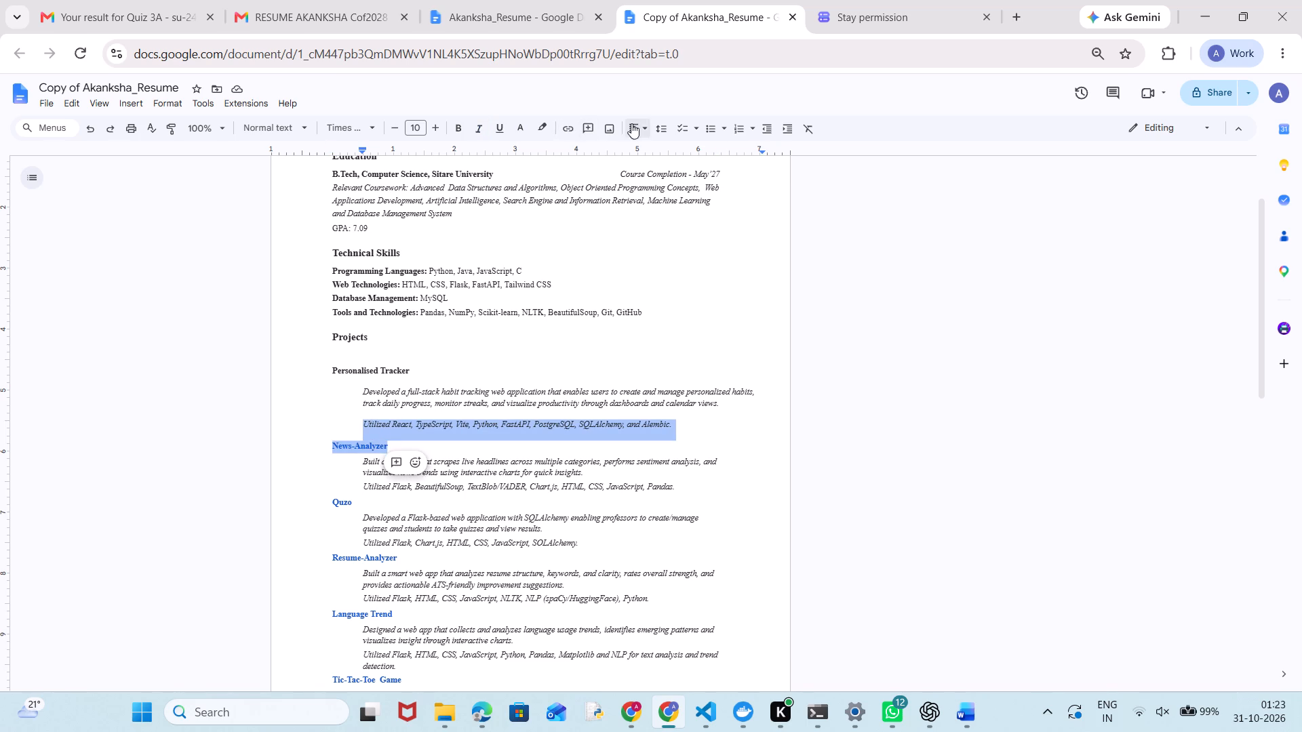
pyautogui.click(656, 123)
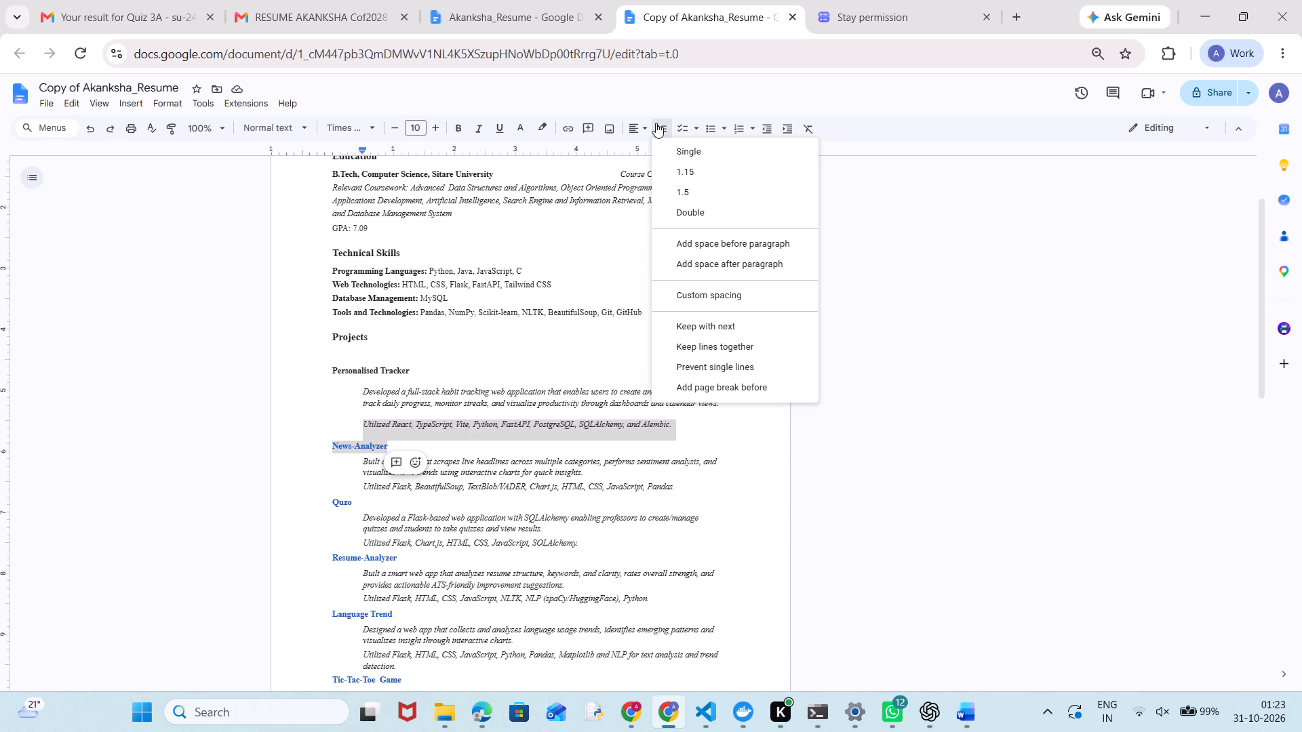
pyautogui.click(681, 143)
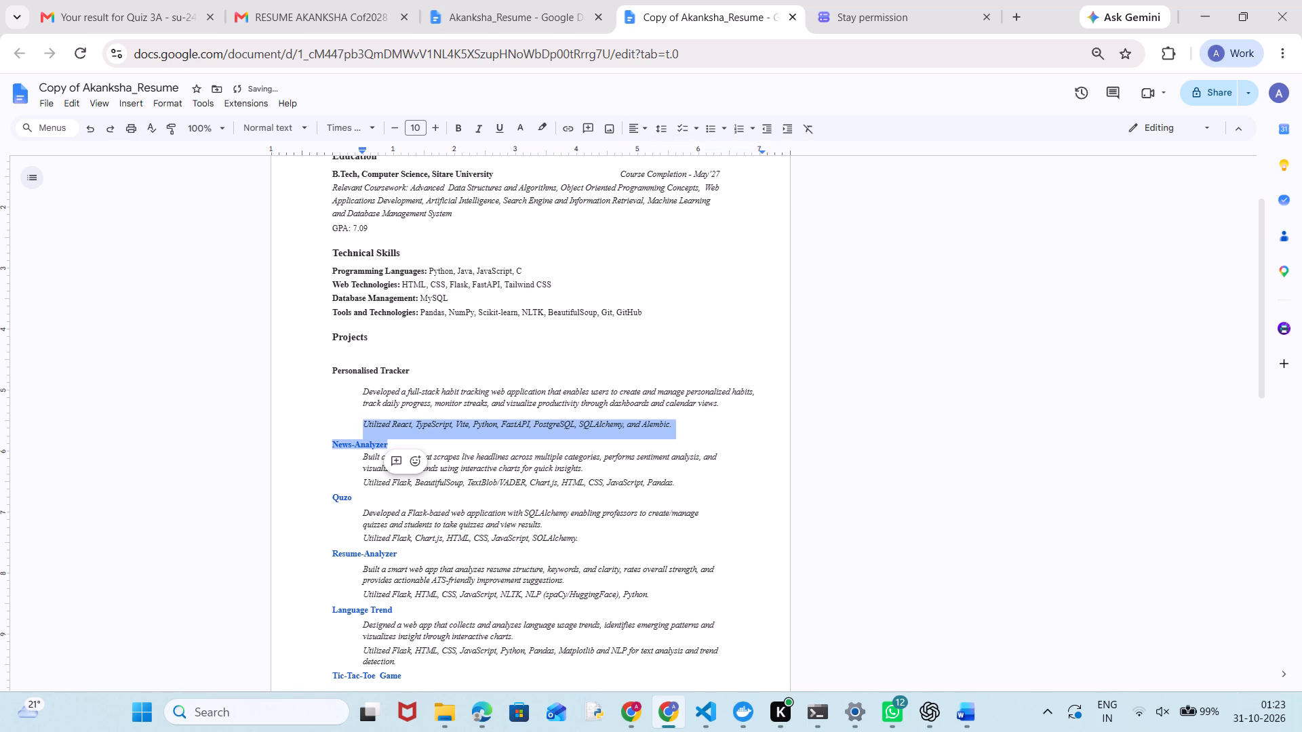
pyautogui.click(566, 405)
# Examine the spacing and font size of the lines around the Personalised Tracker's "Utilized" line, the News-Analyzer entry and the Quzo heading.
pyautogui.click(384, 439)
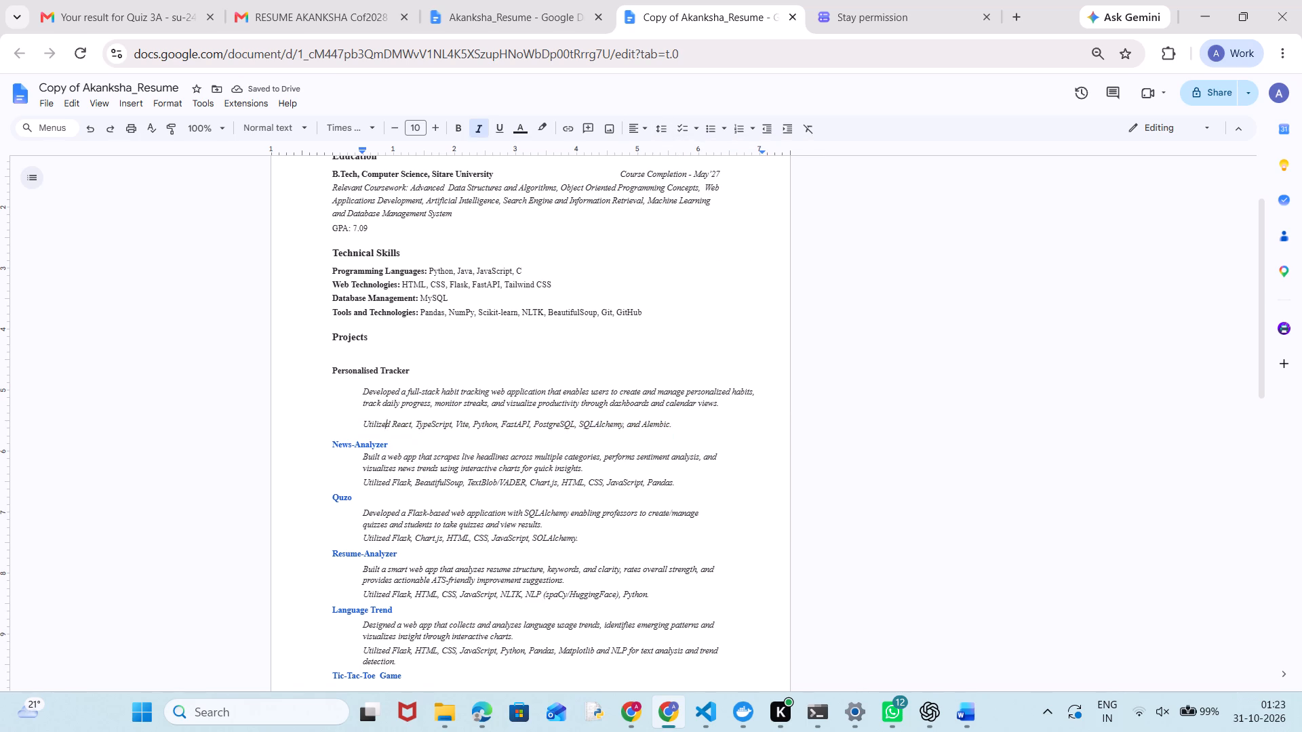
pyautogui.click(340, 489)
pyautogui.press('Down')
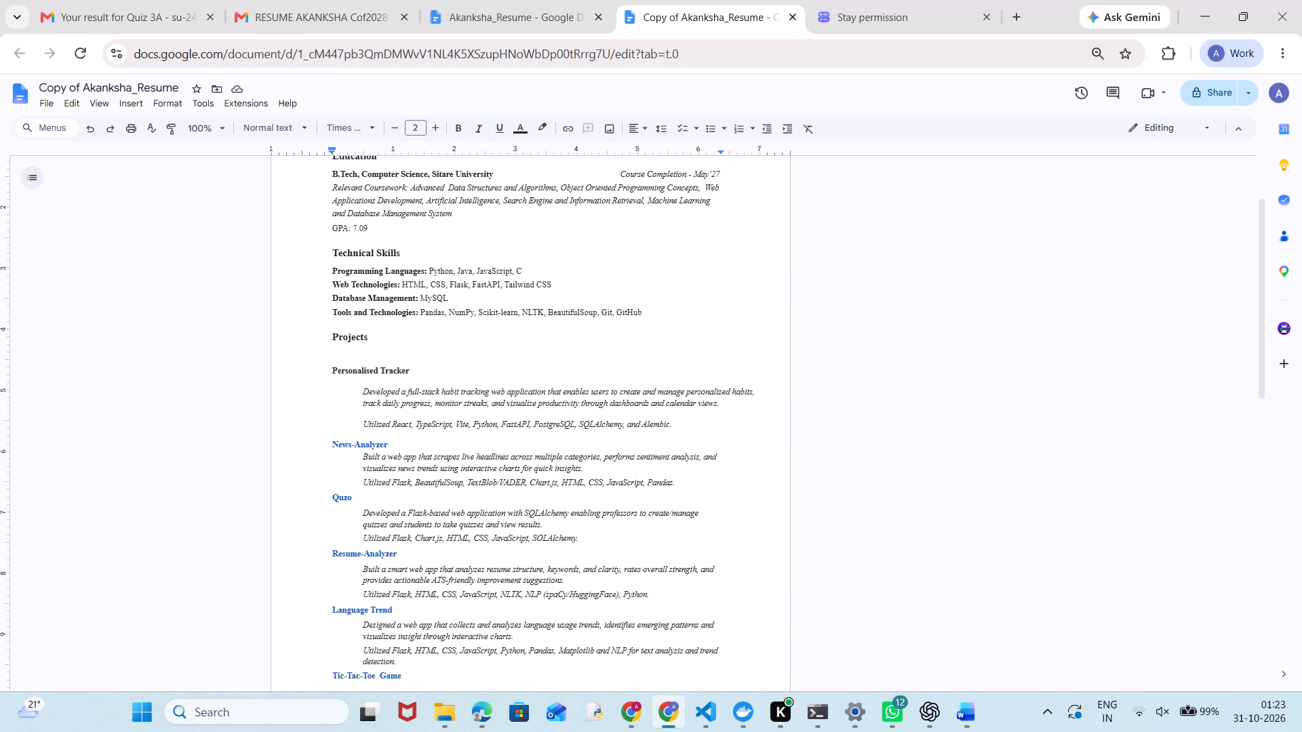
pyautogui.press('Up')
pyautogui.press('Up')
pyautogui.press('Up')
pyautogui.press('Up')
pyautogui.press('Up')
pyautogui.press('Up')
pyautogui.press('Up')
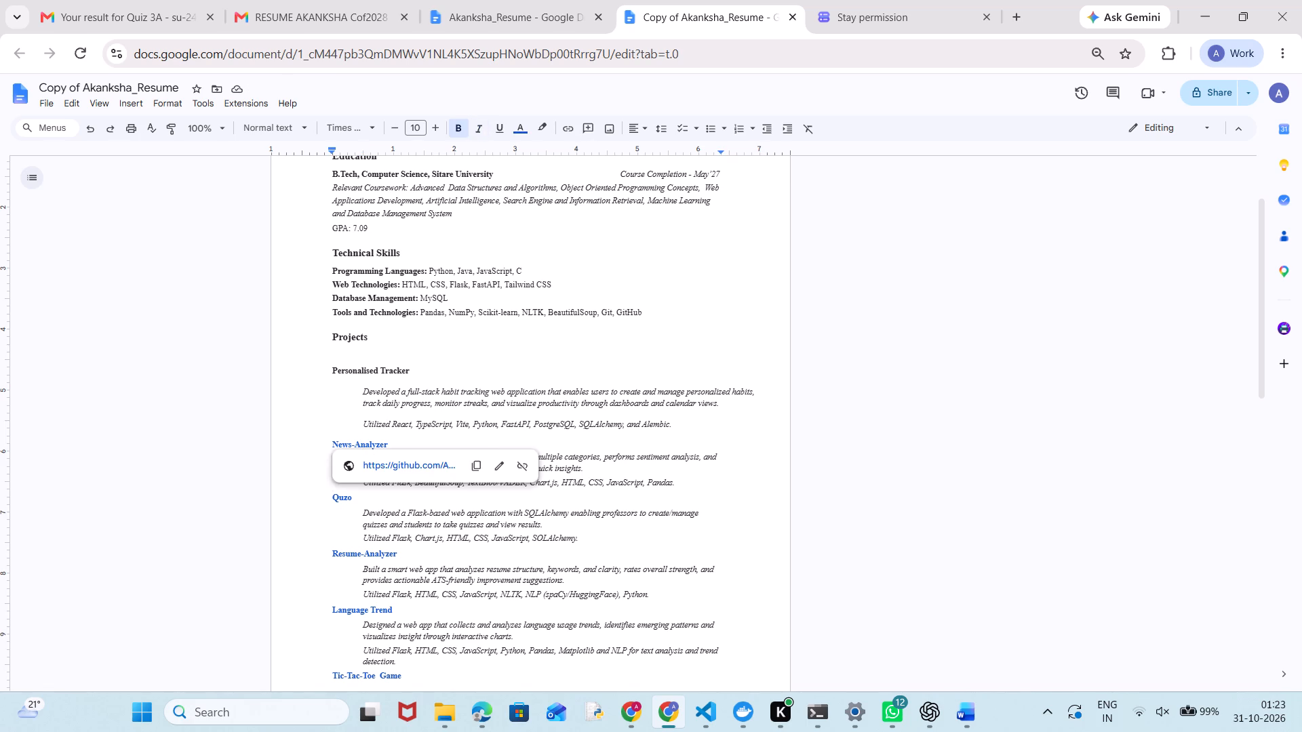
pyautogui.press('Down')
pyautogui.press('Up')
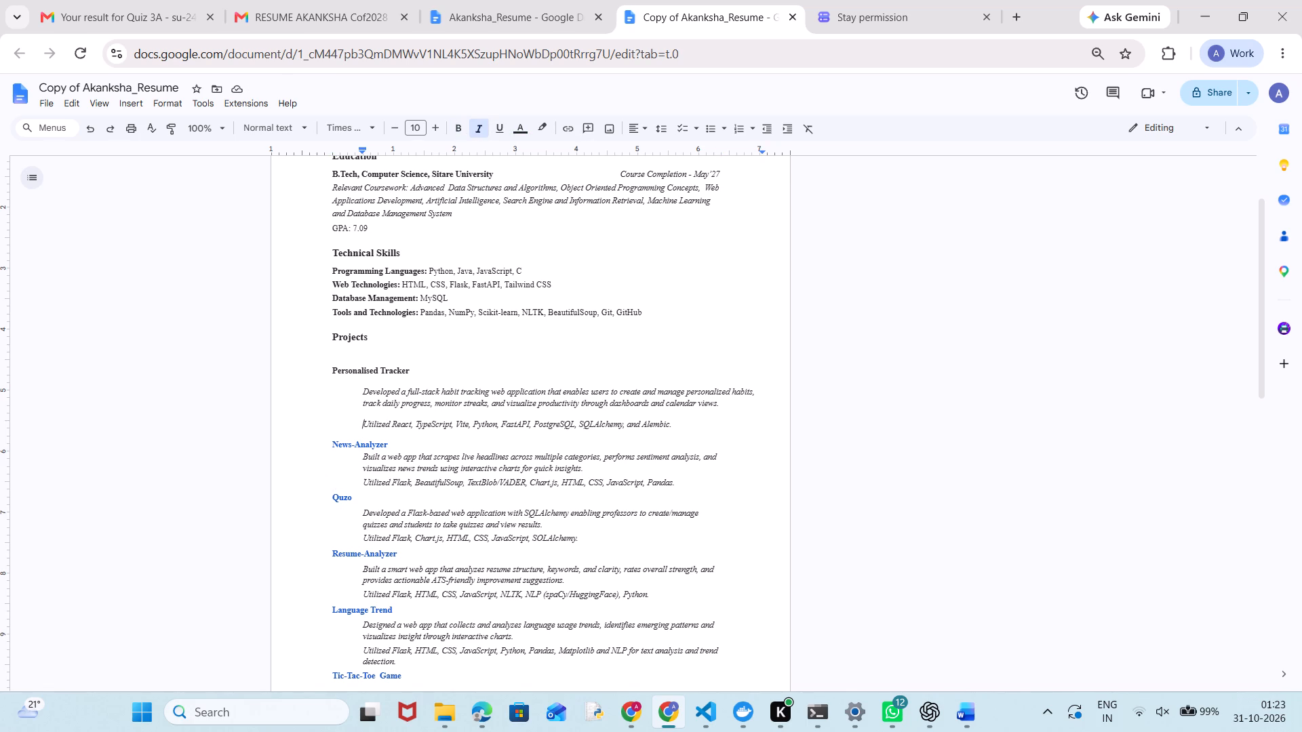
pyautogui.press('Down')
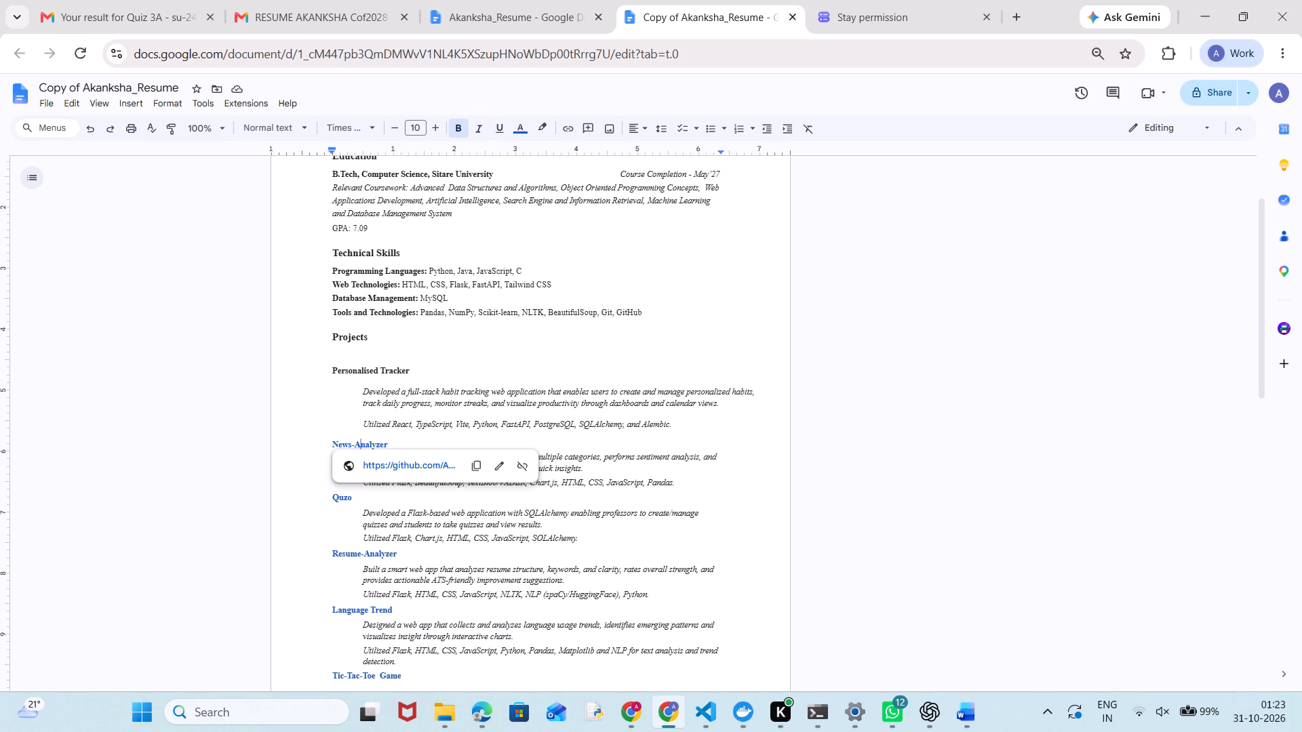
pyautogui.press('Up')
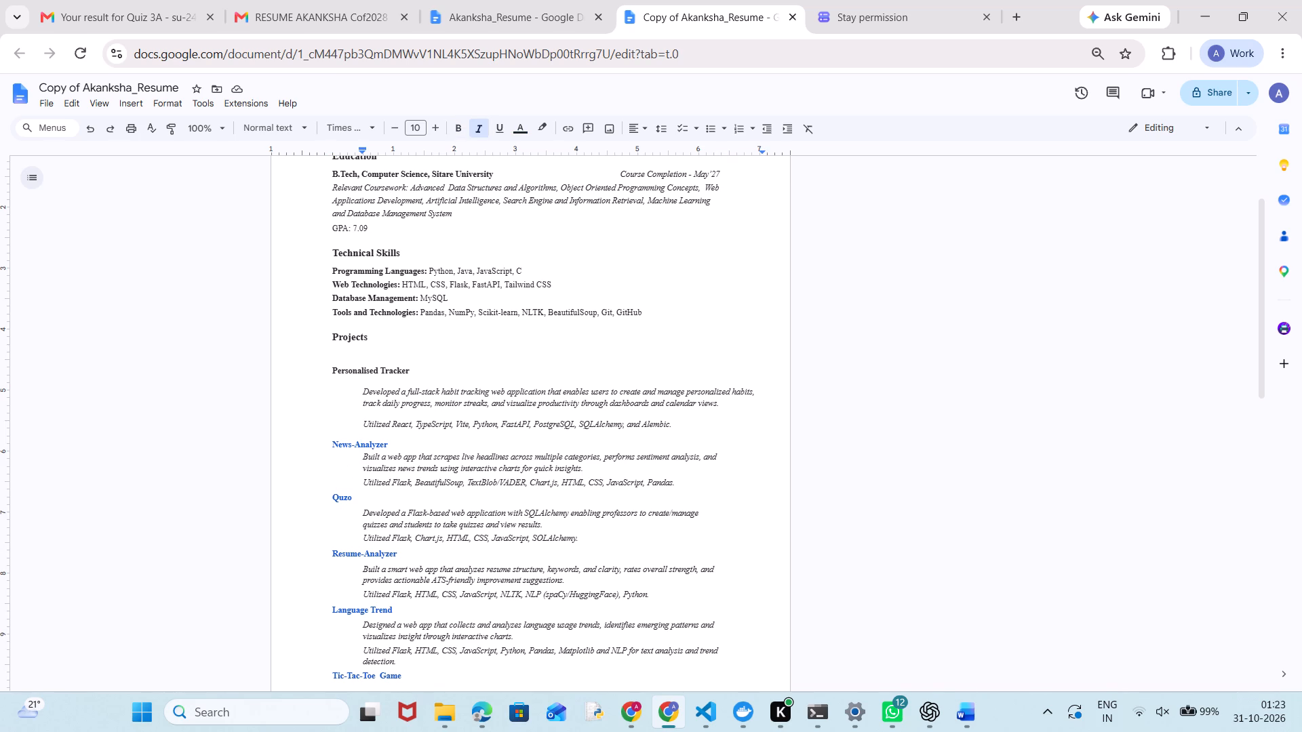
# Join the Personalised Tracker's "Utilized" line onto the end of its description, separating the sentences with two spaces.
pyautogui.press('Down')
pyautogui.press('Up')
pyautogui.press('BackSpace')
pyautogui.press('BackSpace')
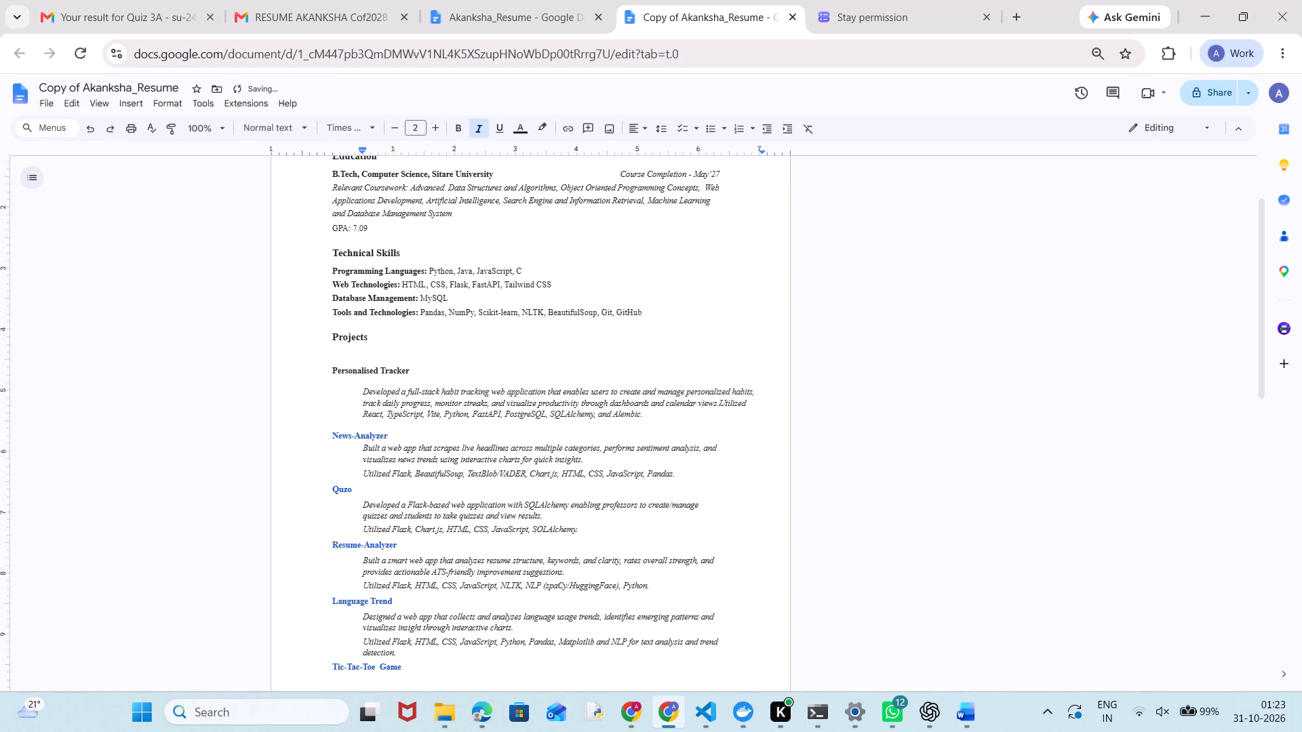
pyautogui.press('space')
pyautogui.press('space')
# Insert eight spaces before "Utilized" in the Personalised Tracker description so that the sentence wraps onto its own line.
pyautogui.click(717, 399)
pyautogui.press('Right')
pyautogui.press('space')
pyautogui.press('space')
pyautogui.press('space')
pyautogui.press('space')
pyautogui.press('space')
pyautogui.press('space')
pyautogui.press('space')
pyautogui.press('space')
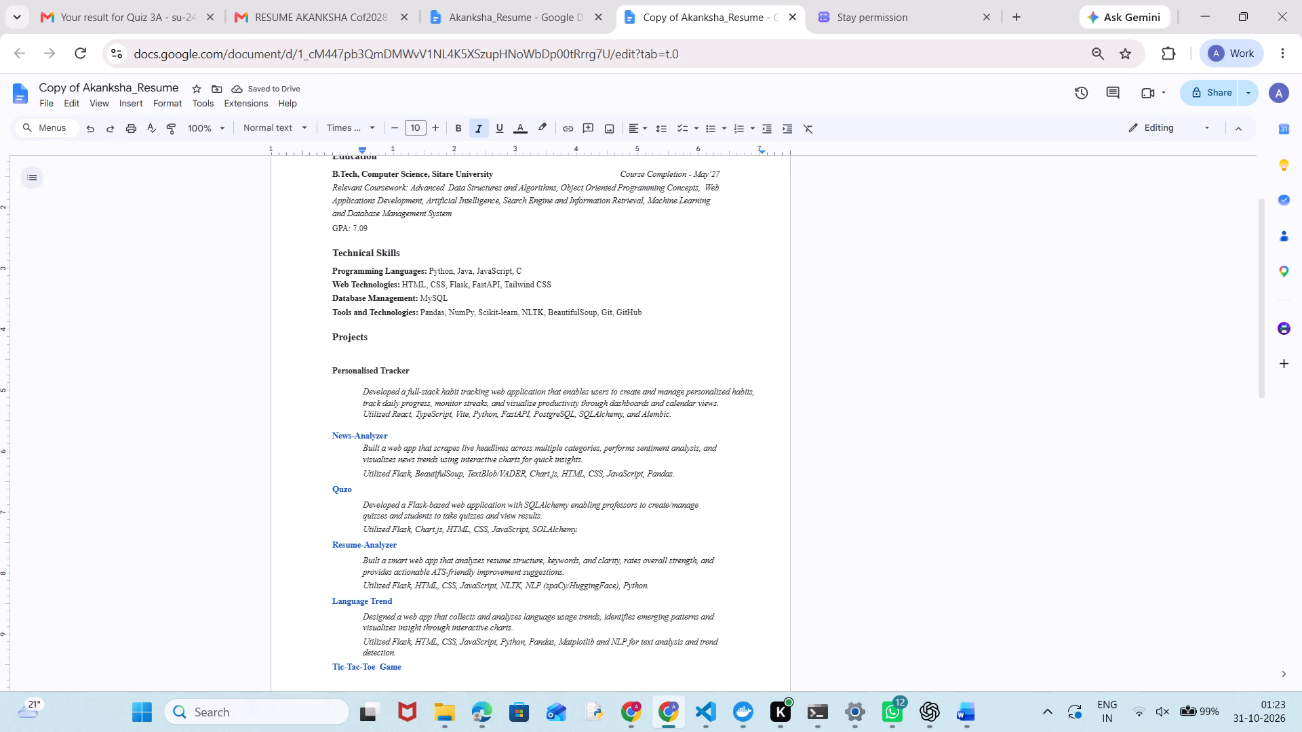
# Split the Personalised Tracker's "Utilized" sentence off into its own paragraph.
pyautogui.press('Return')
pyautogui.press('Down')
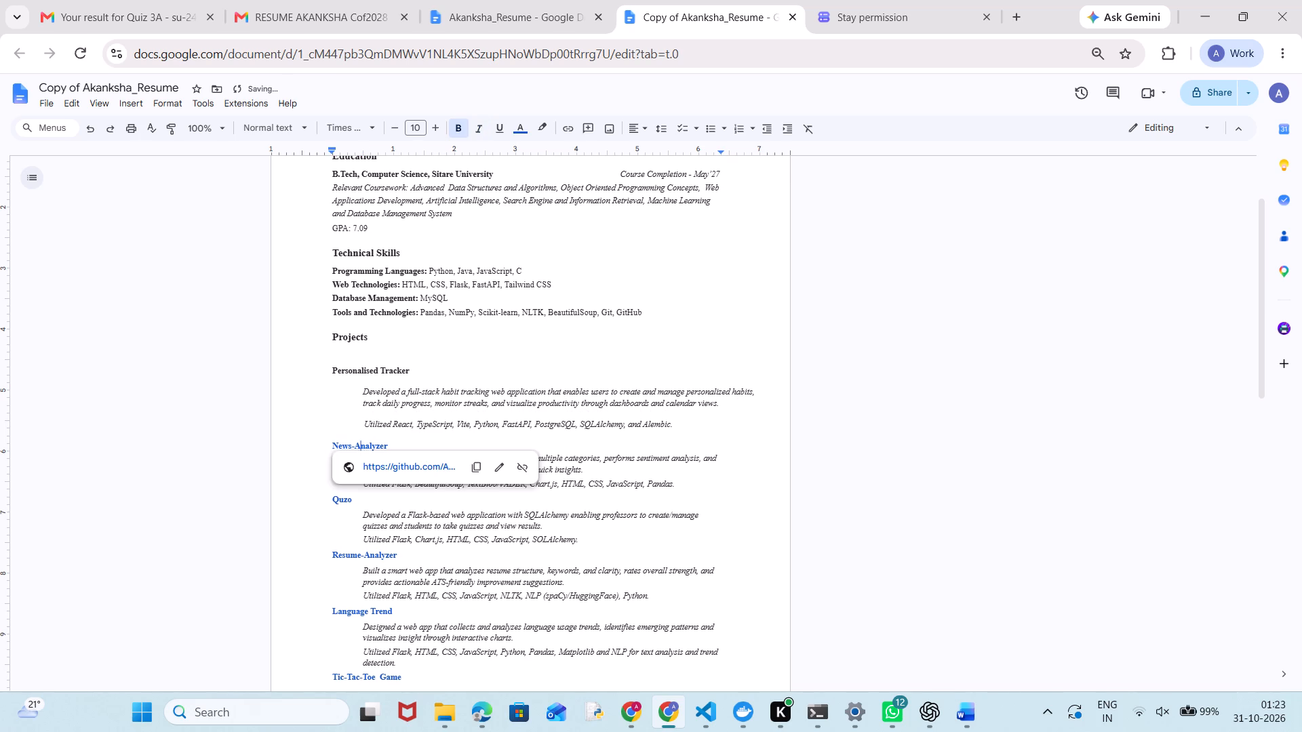
# Delete the space between "habits," and "track" in the Personalised Tracker description.
pyautogui.press('Up')
pyautogui.press('Up')
pyautogui.press('Down')
pyautogui.press('Up')
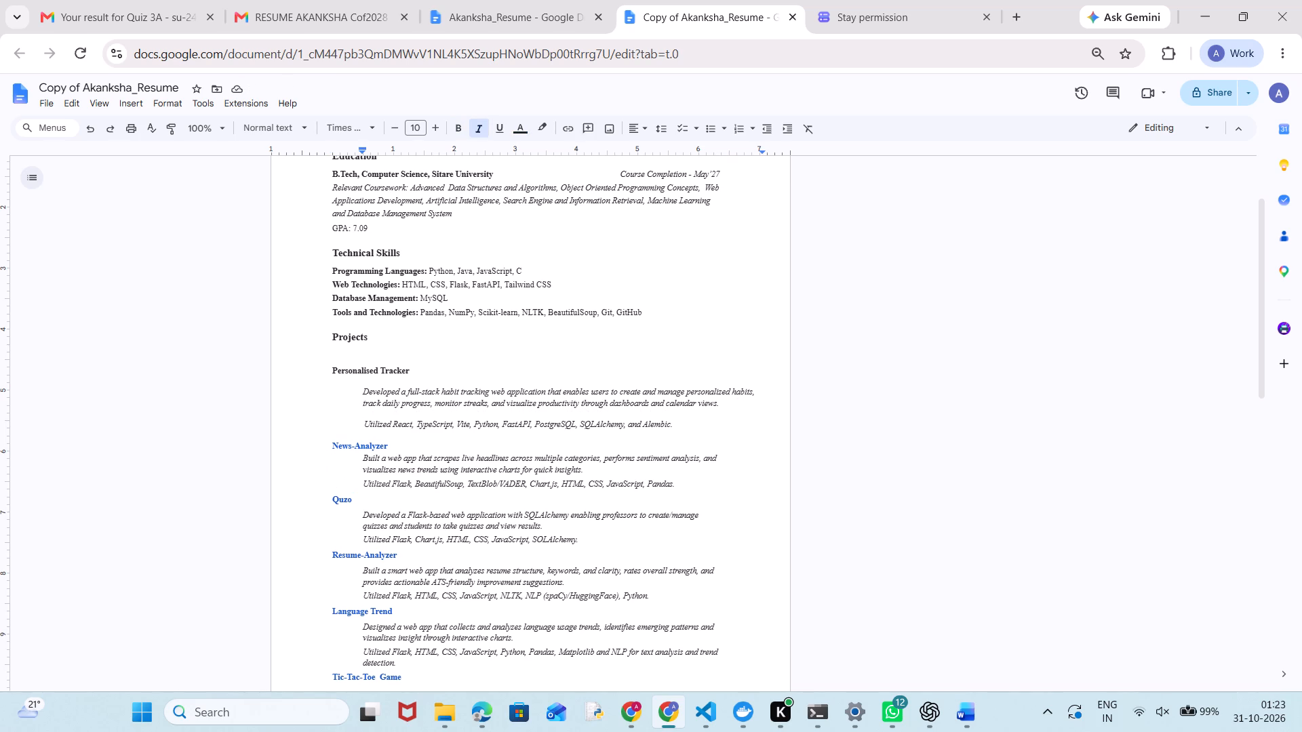
pyautogui.press('BackSpace')
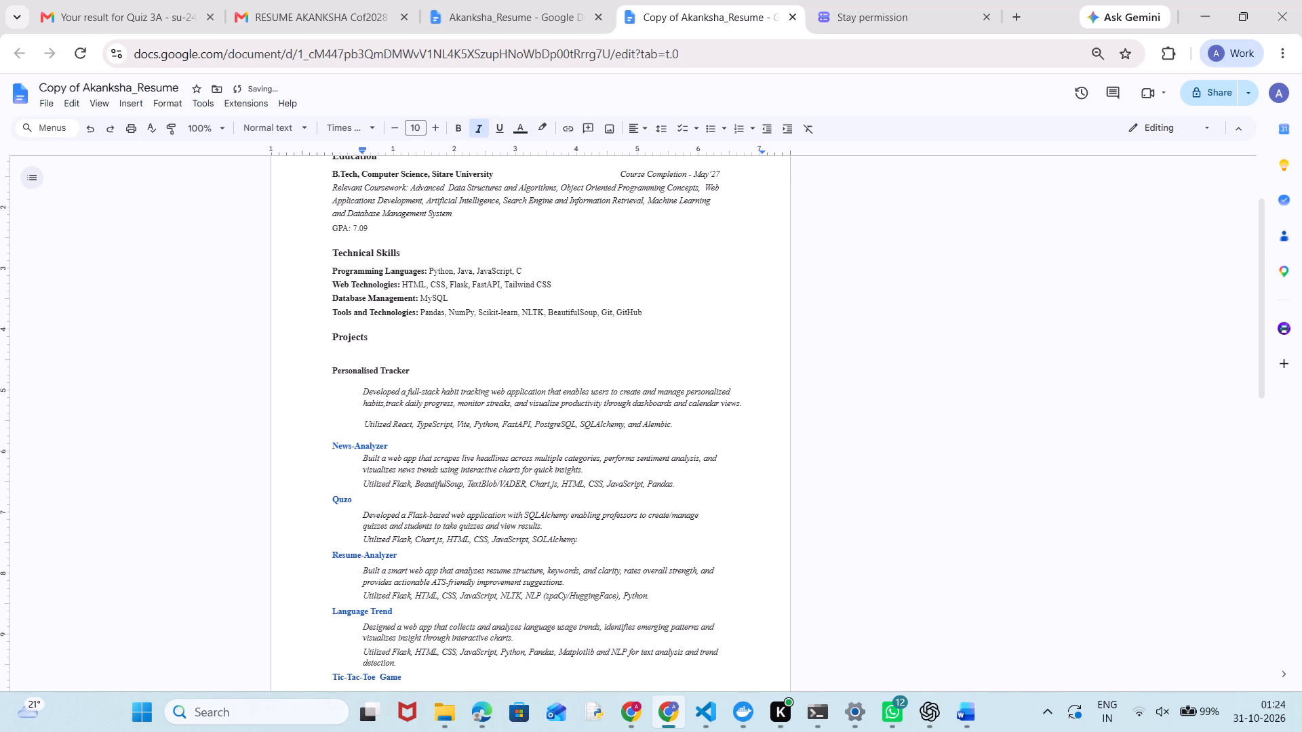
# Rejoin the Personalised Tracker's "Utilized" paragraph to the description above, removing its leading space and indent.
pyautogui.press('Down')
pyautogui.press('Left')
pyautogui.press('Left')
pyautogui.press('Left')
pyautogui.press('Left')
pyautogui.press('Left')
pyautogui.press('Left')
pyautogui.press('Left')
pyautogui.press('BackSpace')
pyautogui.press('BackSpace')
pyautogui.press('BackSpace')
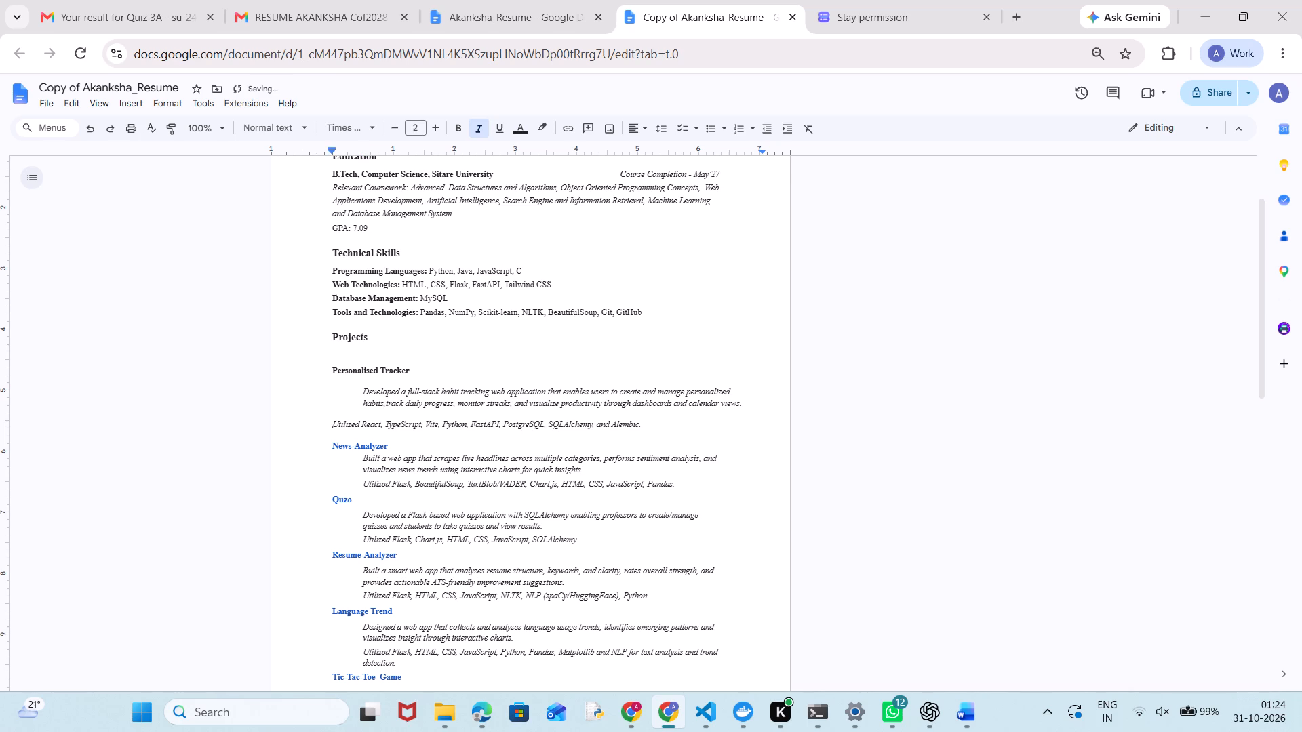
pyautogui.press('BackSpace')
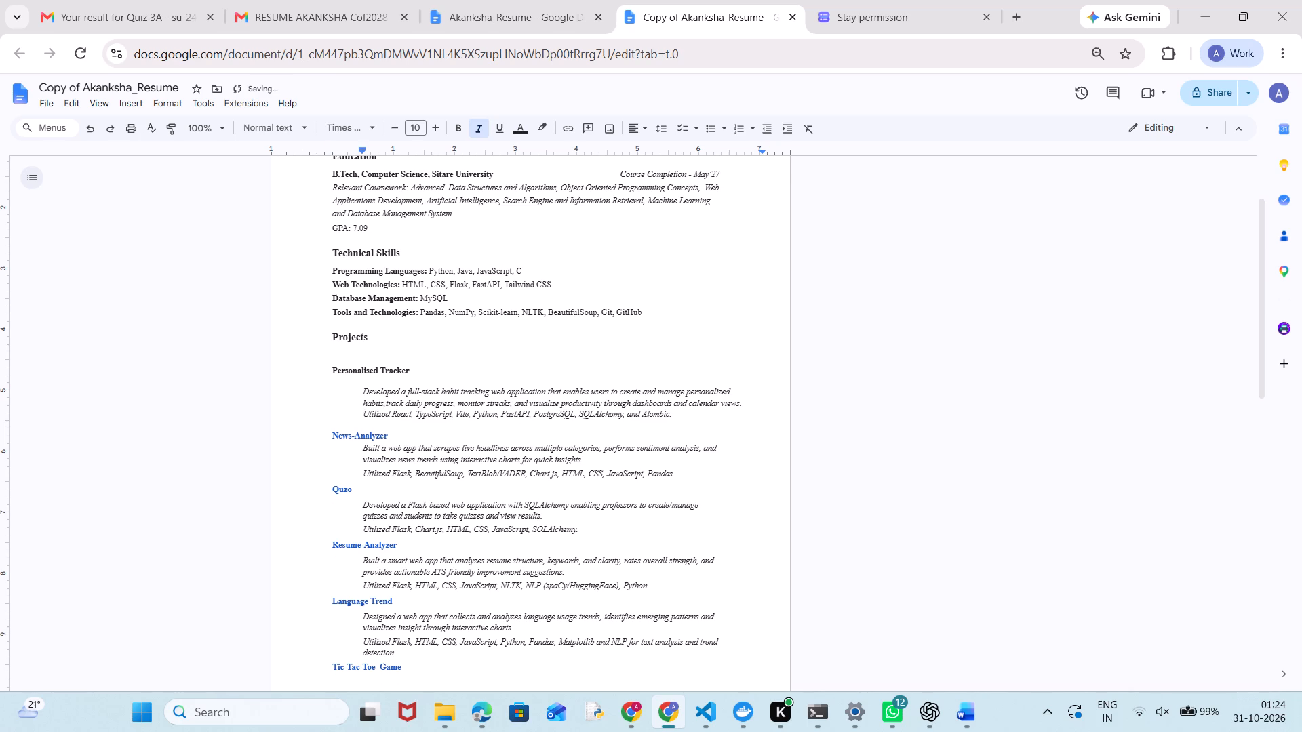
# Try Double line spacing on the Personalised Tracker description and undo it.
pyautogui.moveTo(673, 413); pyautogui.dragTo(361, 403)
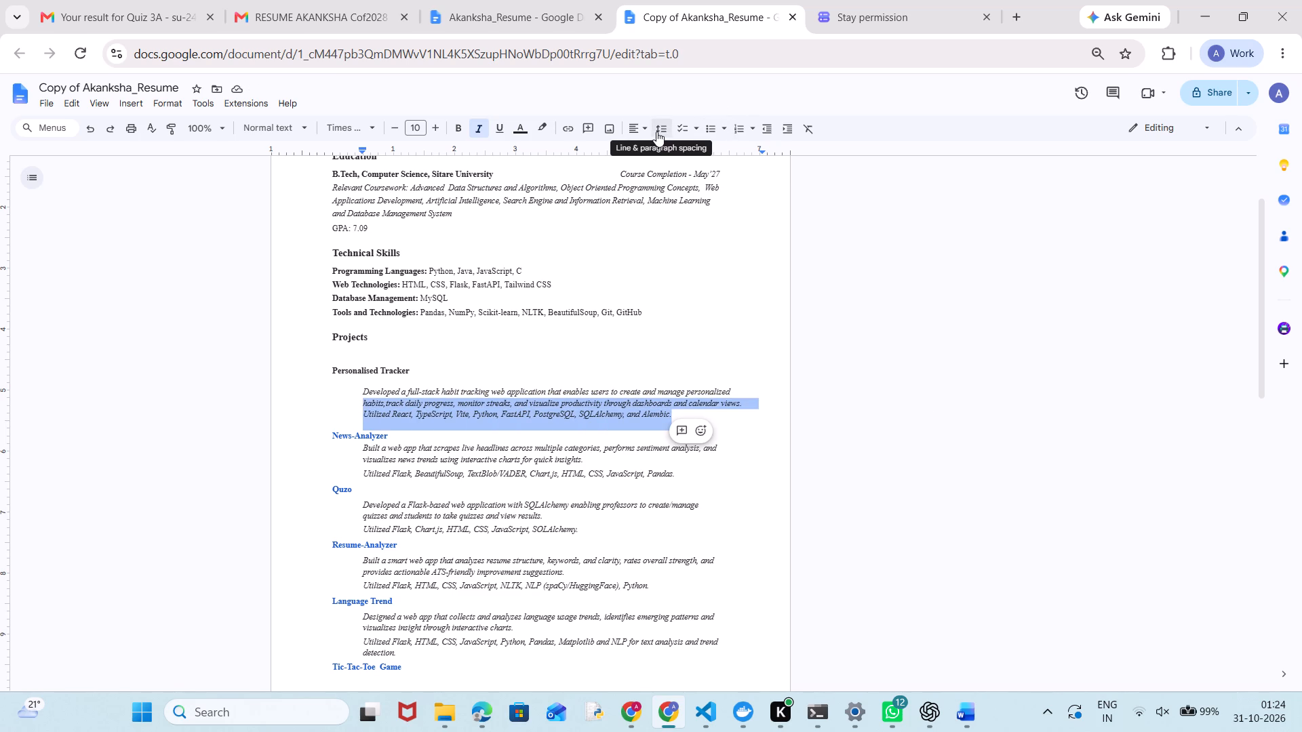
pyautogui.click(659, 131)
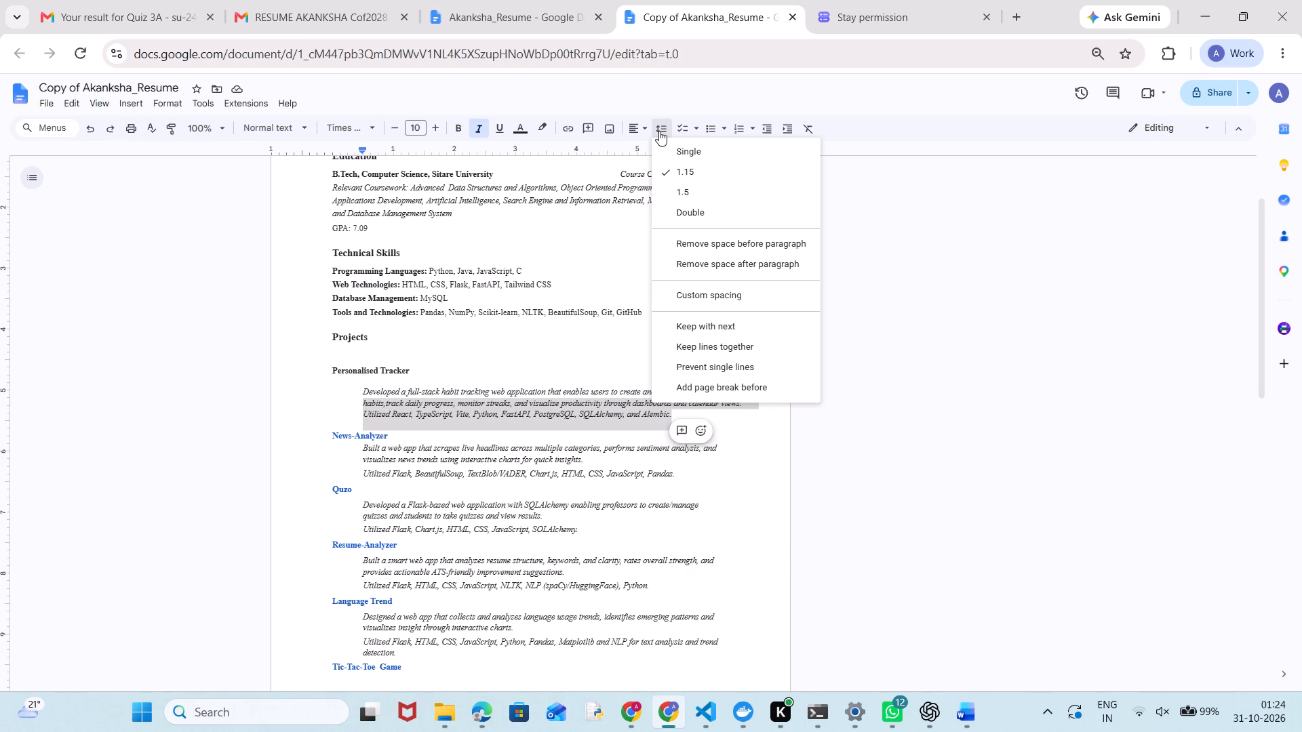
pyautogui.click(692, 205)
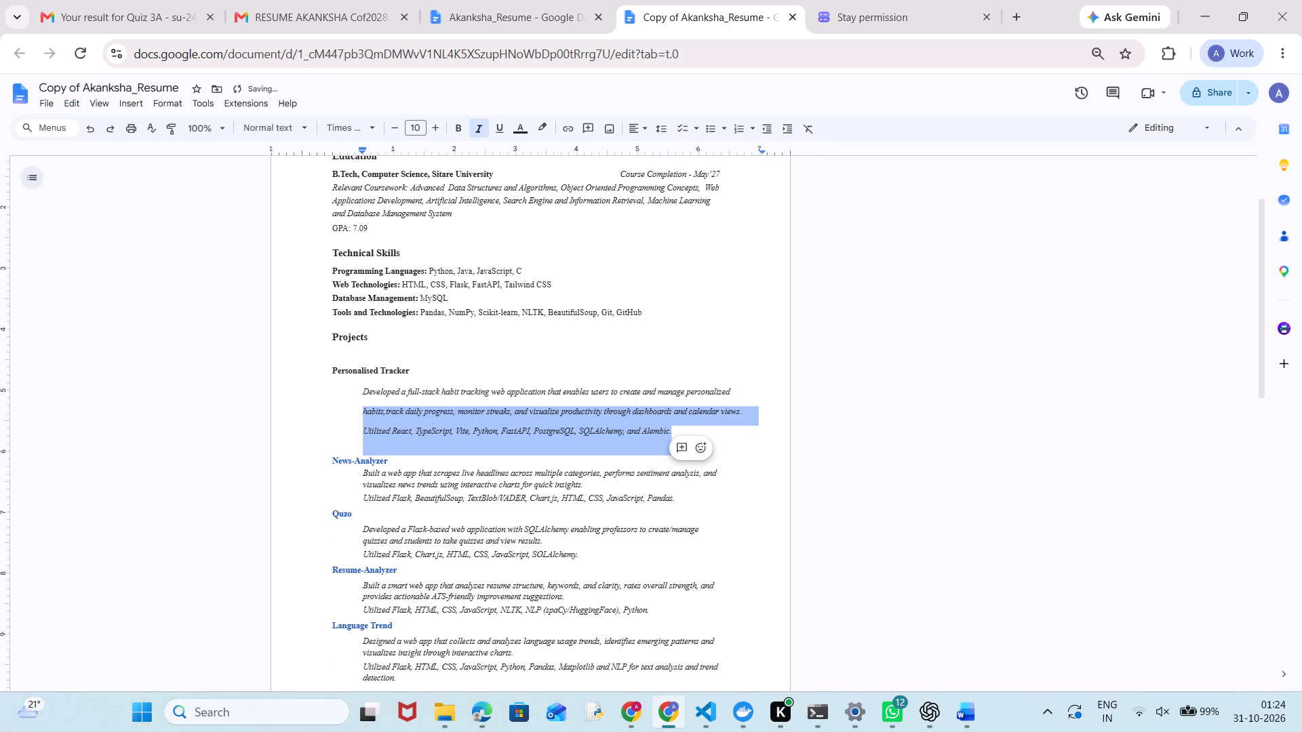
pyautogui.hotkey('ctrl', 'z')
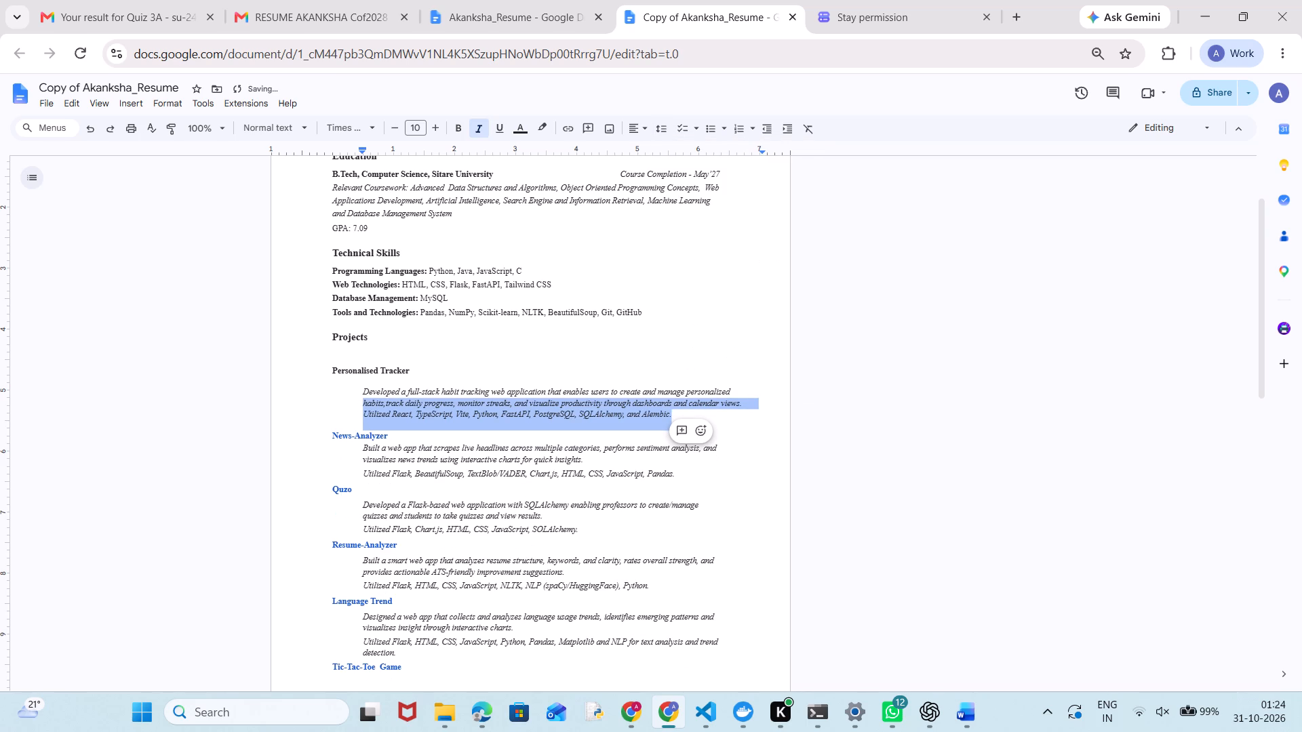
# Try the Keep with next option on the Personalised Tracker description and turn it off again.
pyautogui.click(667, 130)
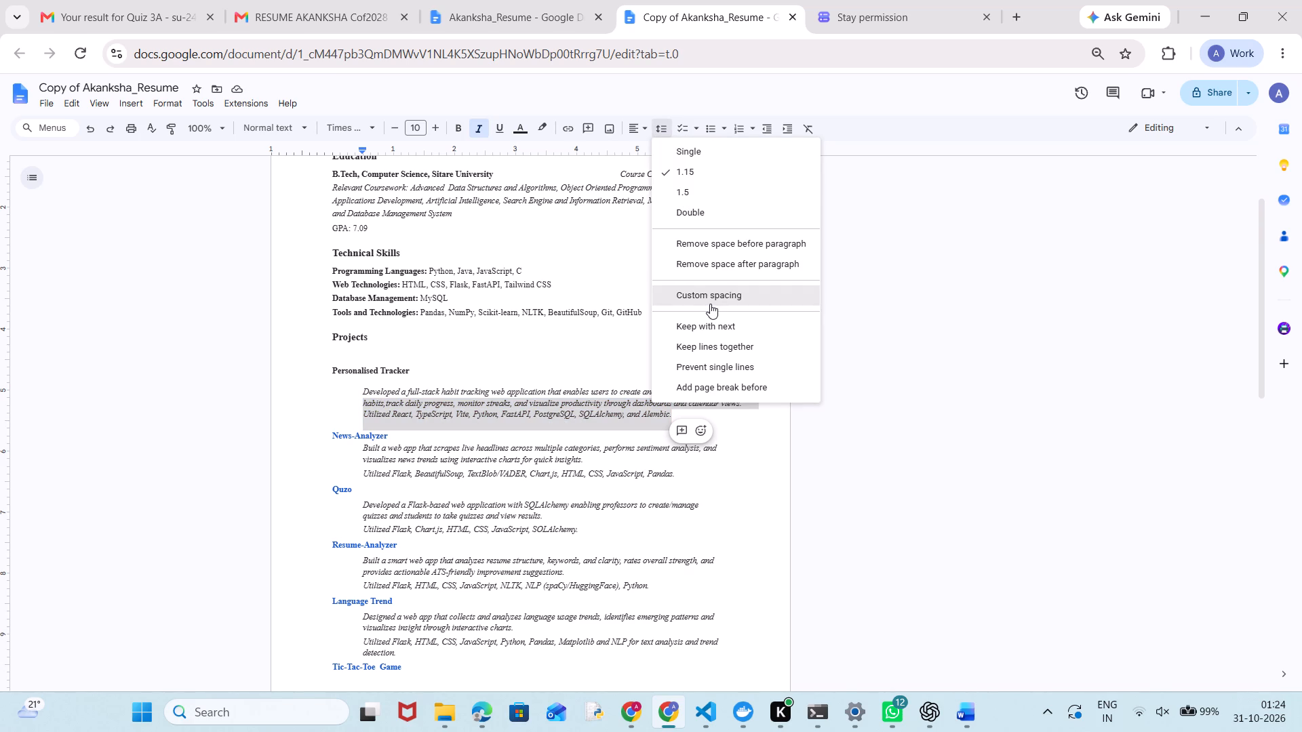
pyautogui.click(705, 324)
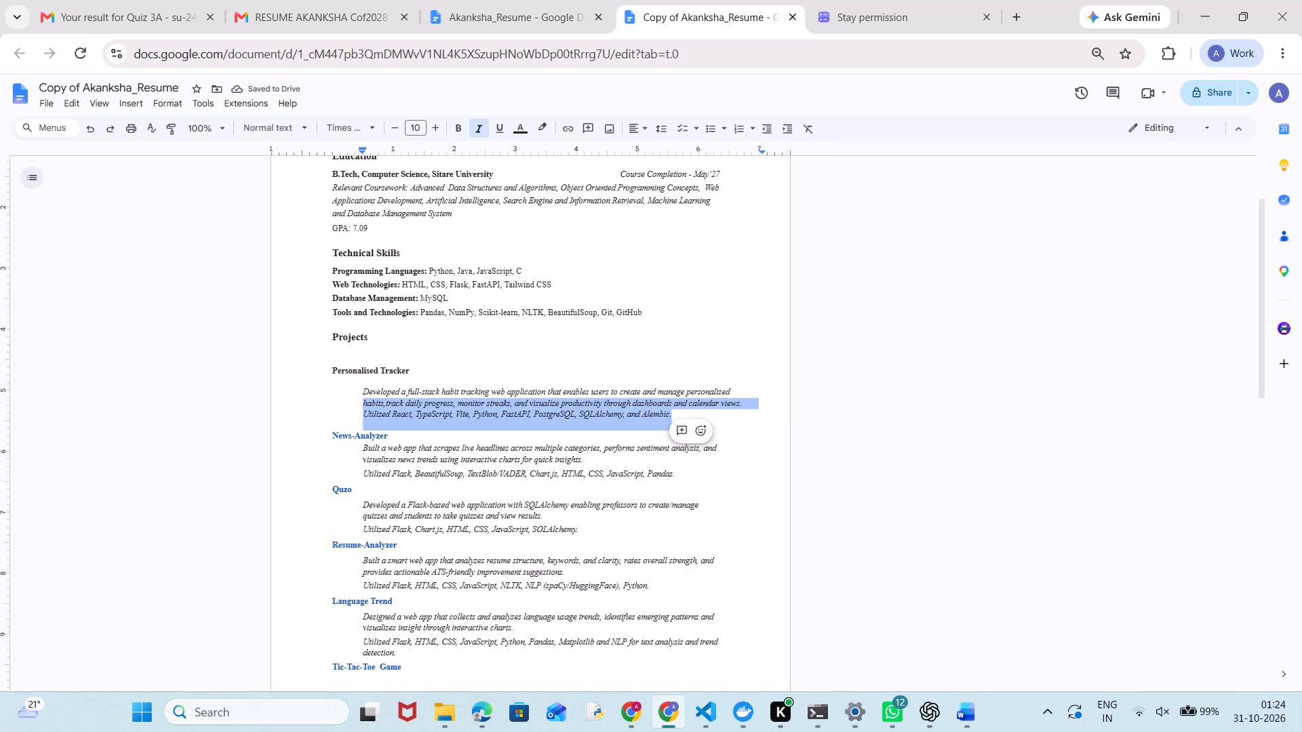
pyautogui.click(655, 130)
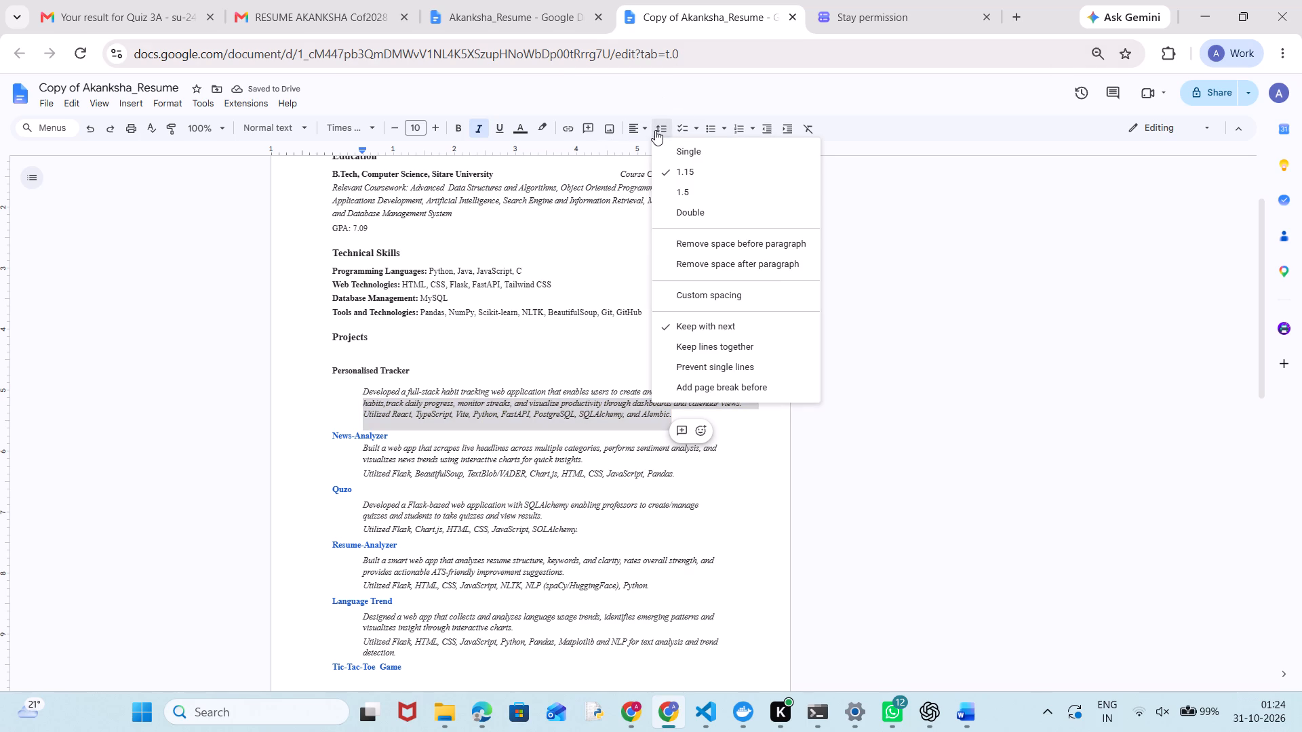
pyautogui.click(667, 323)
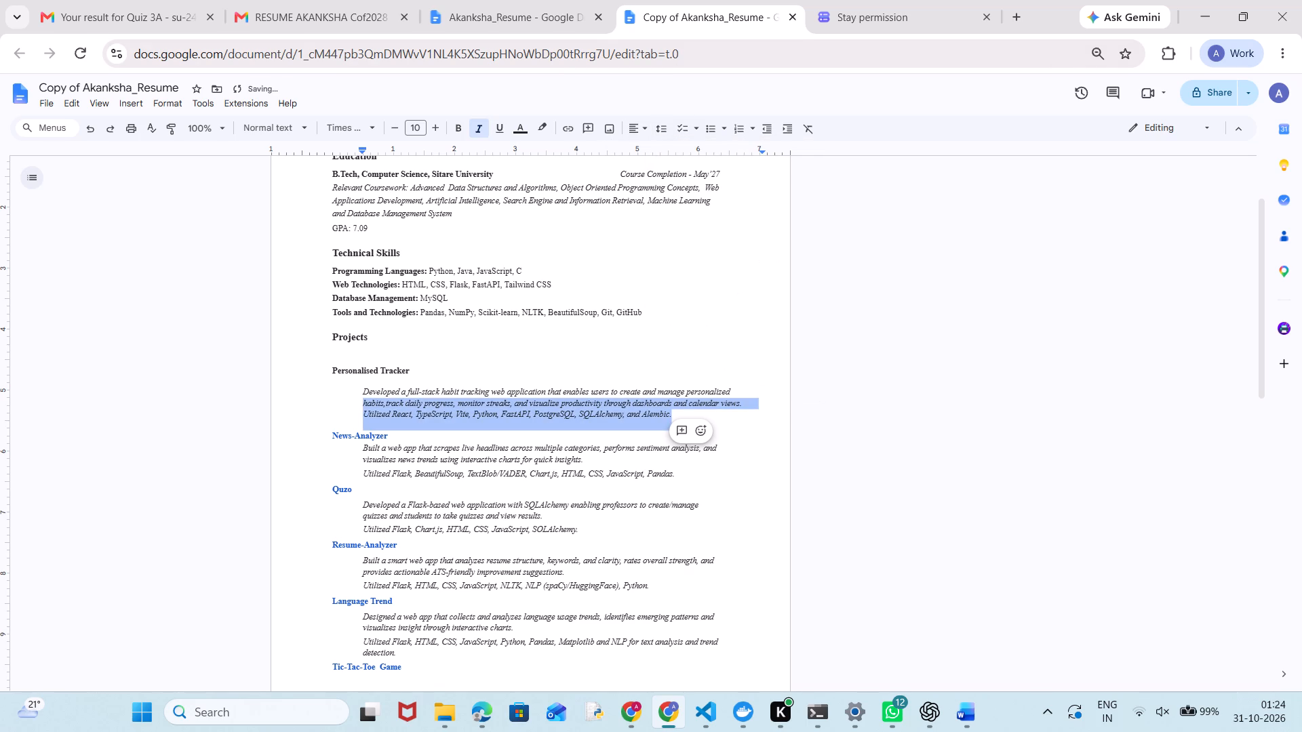
# Turn on Prevent single lines for the Personalised Tracker description.
pyautogui.click(637, 131)
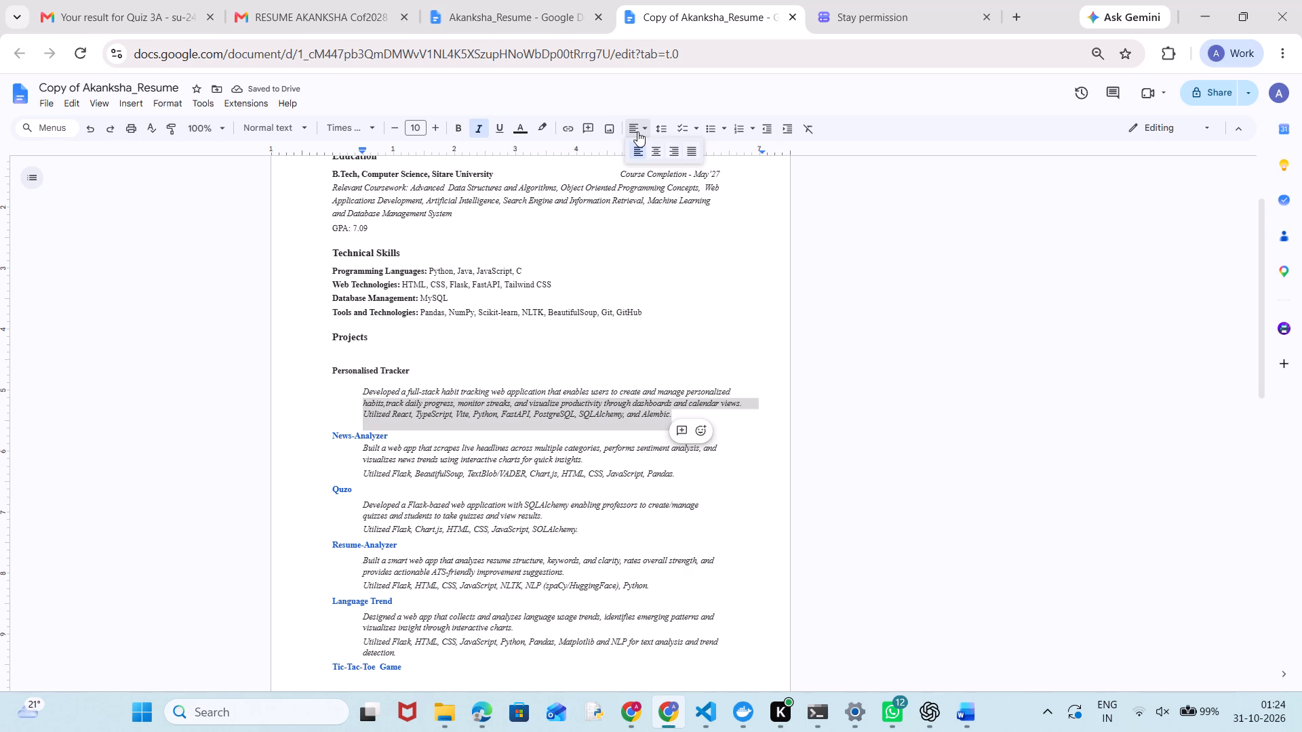
pyautogui.click(656, 131)
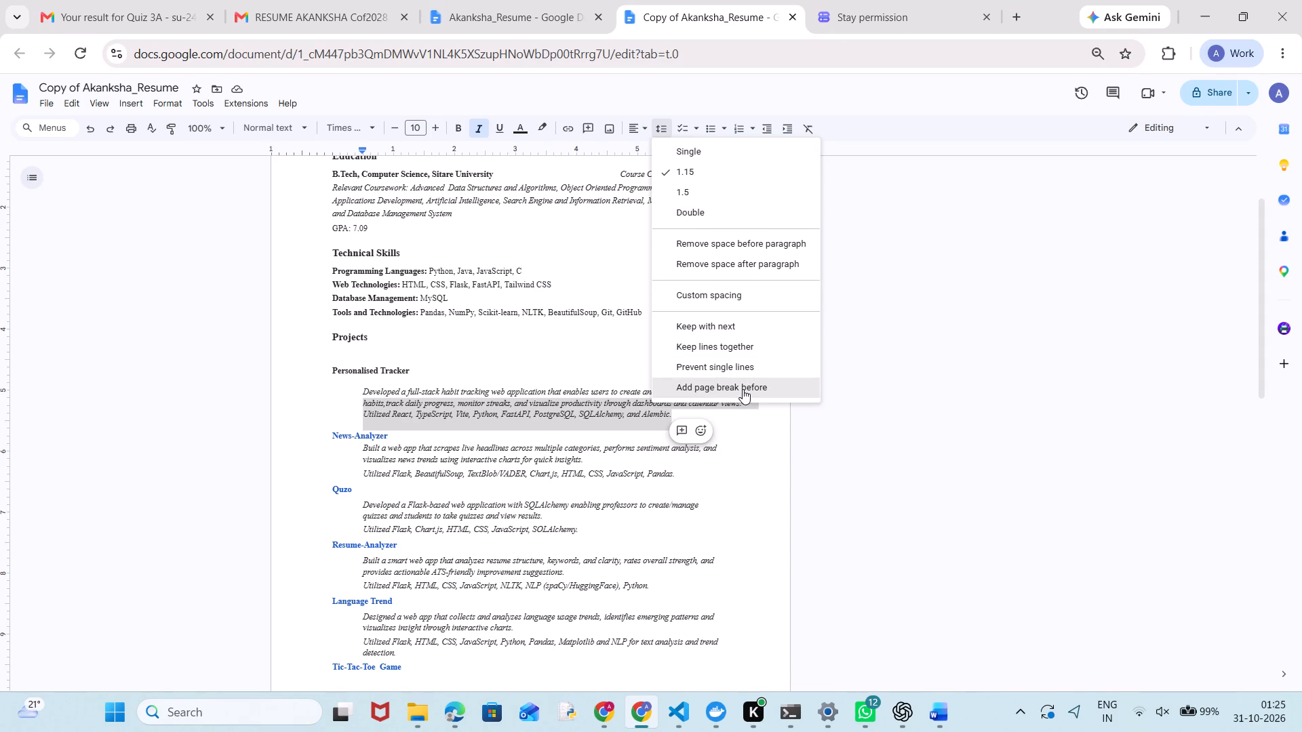
pyautogui.click(754, 365)
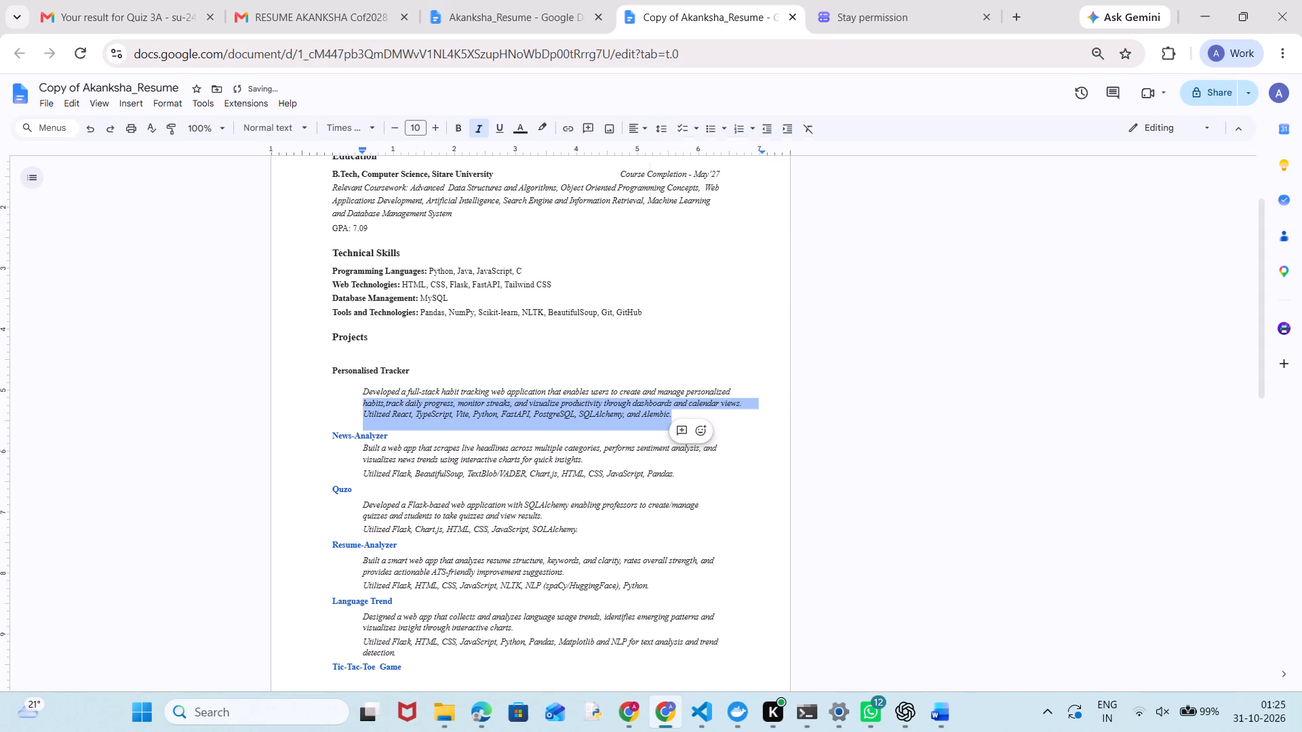
pyautogui.click(754, 365)
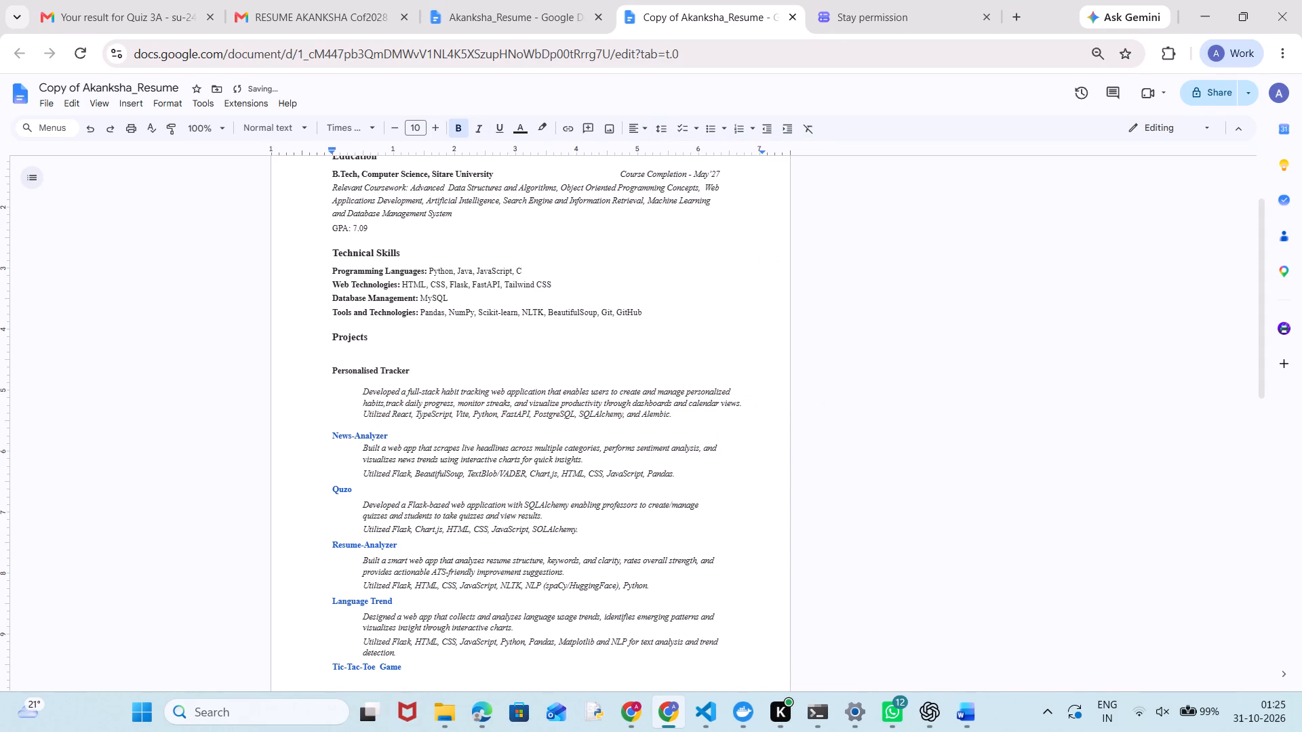
# Examine the formatting of the lines from the News-Analyzer entry up to the Personalised Tracker heading.
pyautogui.click(380, 479)
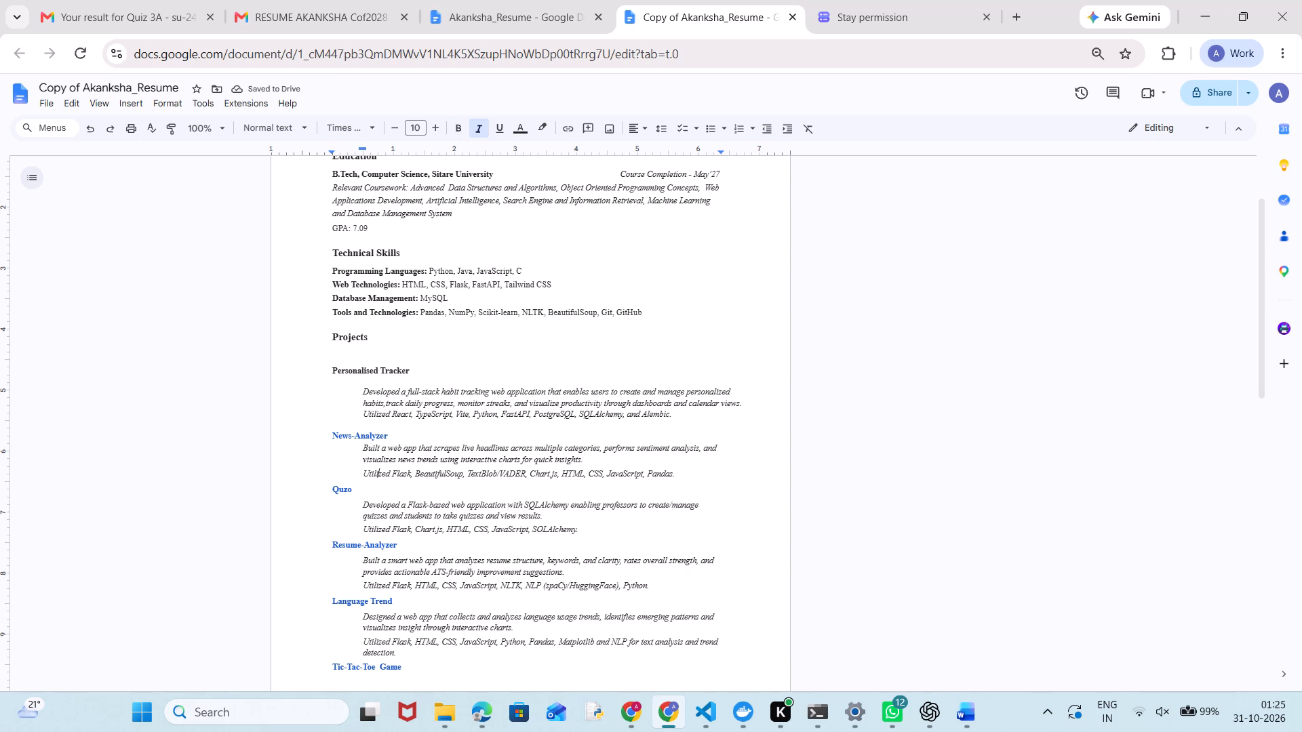
pyautogui.press('Down')
pyautogui.press('Up')
pyautogui.press('Up')
pyautogui.press('Up')
pyautogui.press('Up')
pyautogui.press('Up')
pyautogui.press('Up')
pyautogui.press('Up')
pyautogui.press('Down')
pyautogui.click(399, 382)
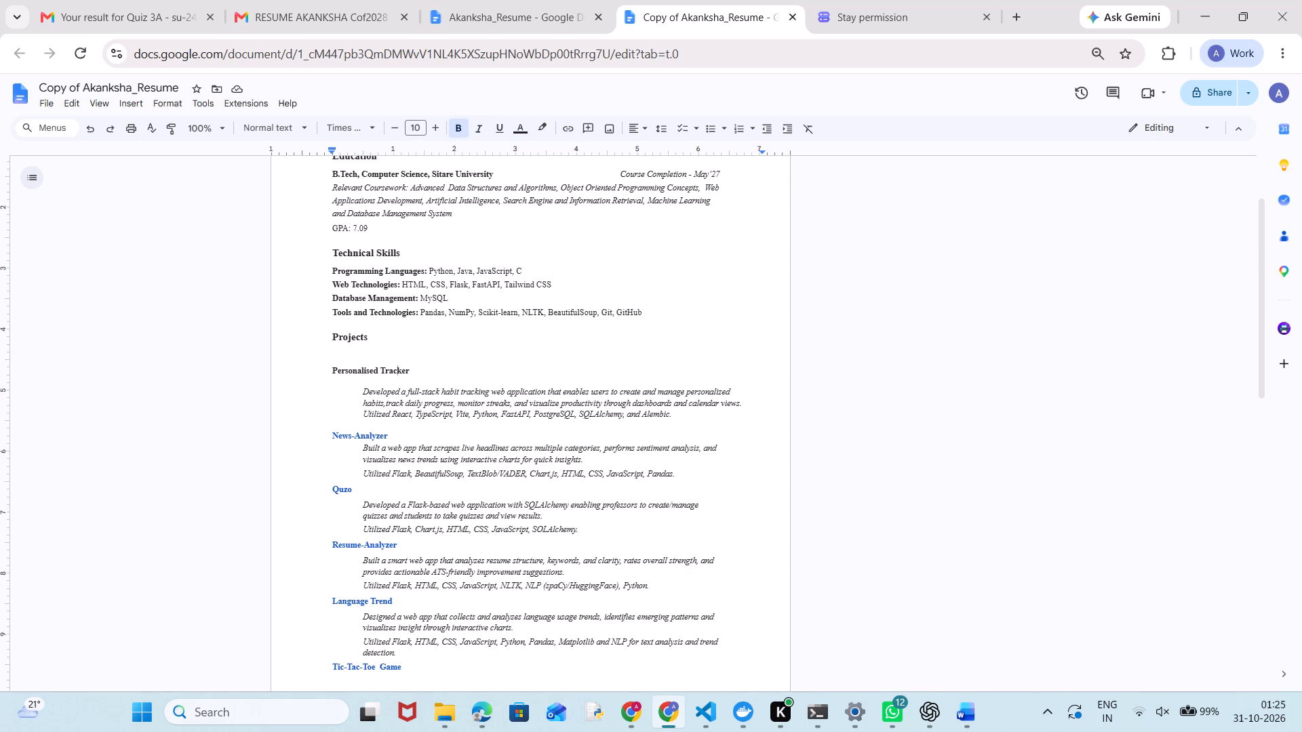
# Check the custom line and paragraph spacing of the News-Analyzer description and "Utilized" line without changing it.
pyautogui.moveTo(524, 476); pyautogui.dragTo(524, 464)
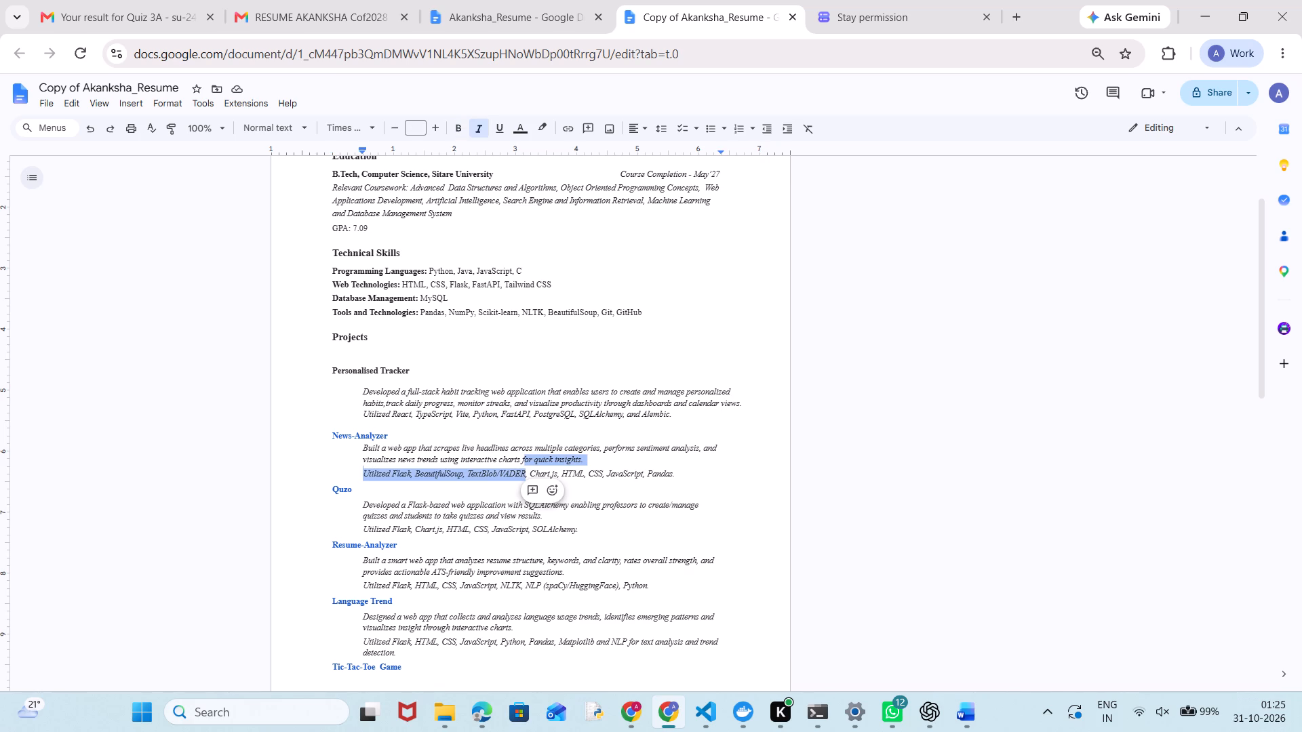
pyautogui.click(658, 134)
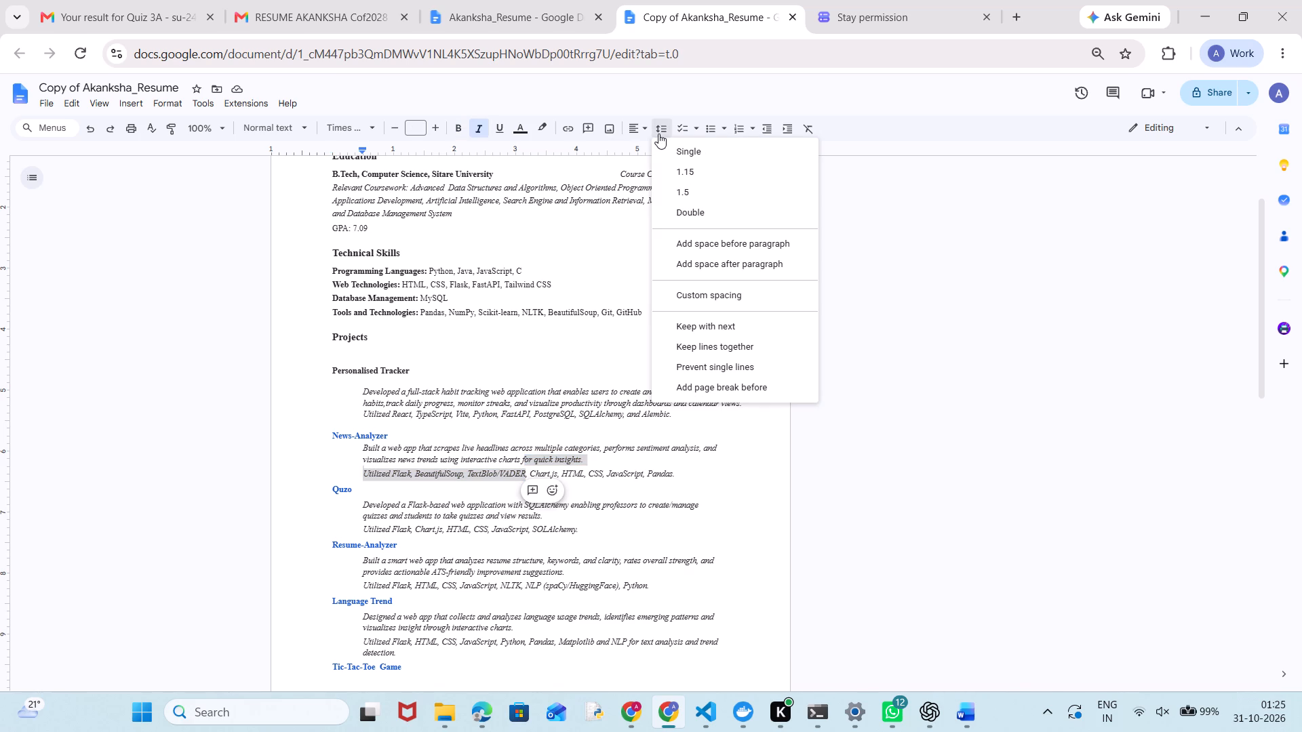
pyautogui.click(690, 292)
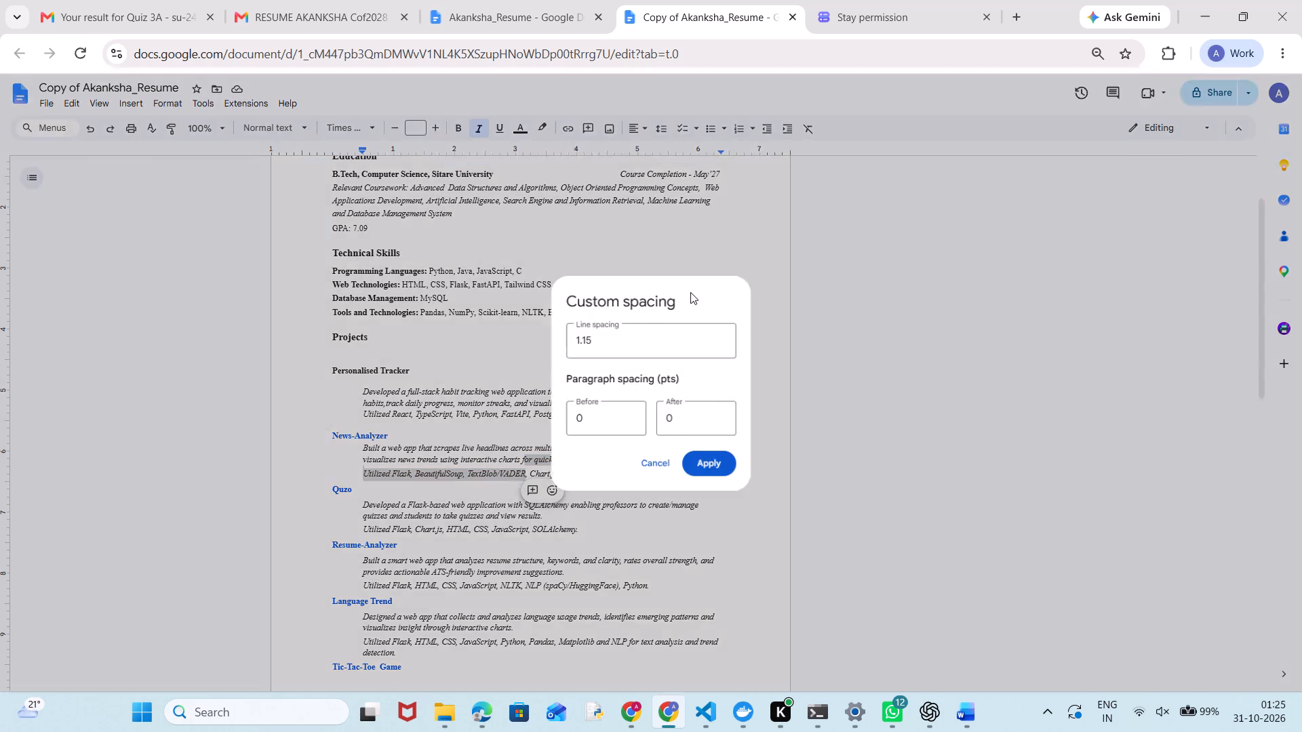
pyautogui.click(844, 314)
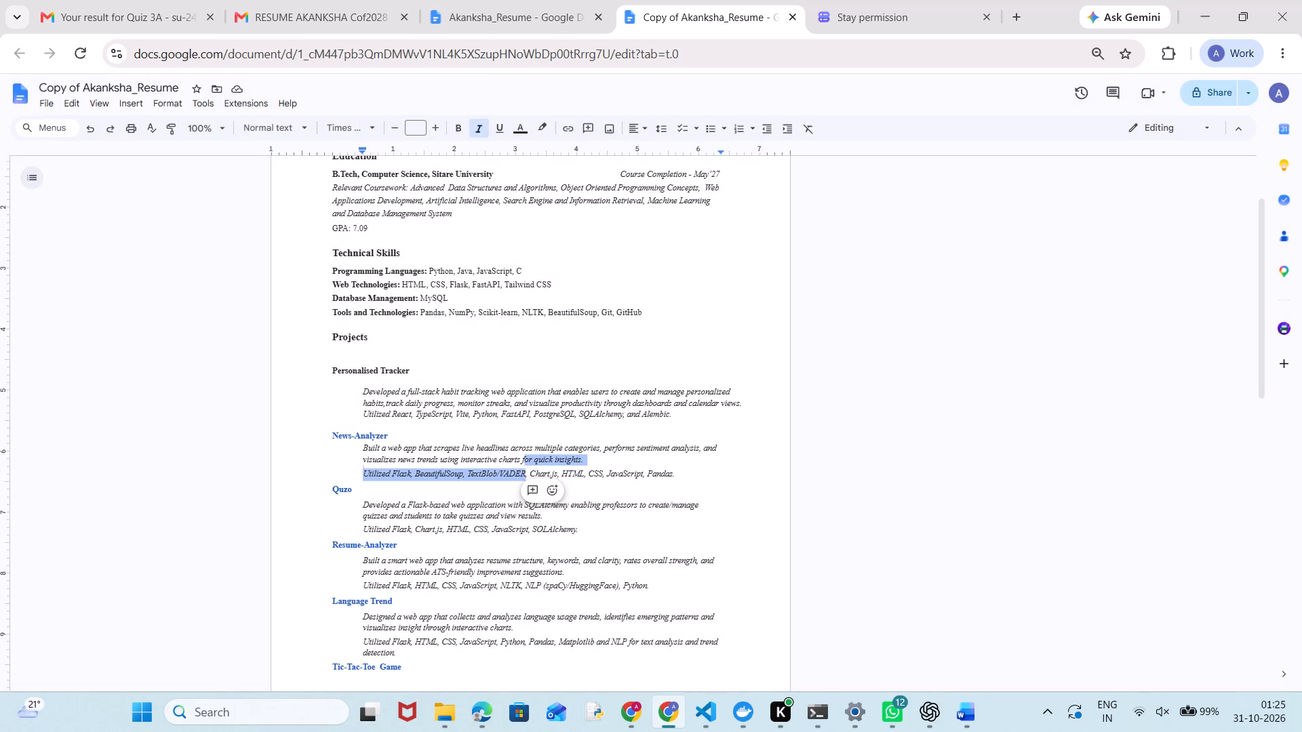
pyautogui.click(754, 363)
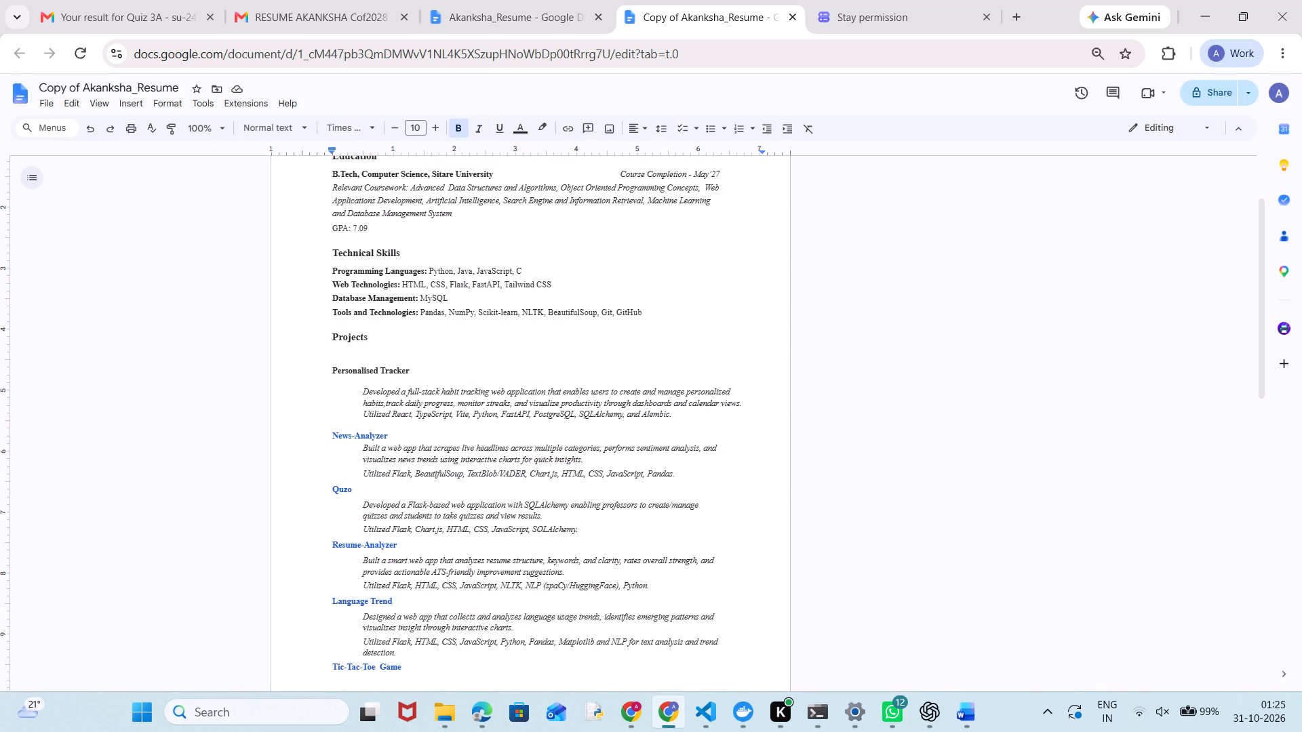
# Check the custom line and paragraph spacing of the whole Personalised Tracker description, keeping its values.
pyautogui.moveTo(677, 414); pyautogui.dragTo(358, 392)
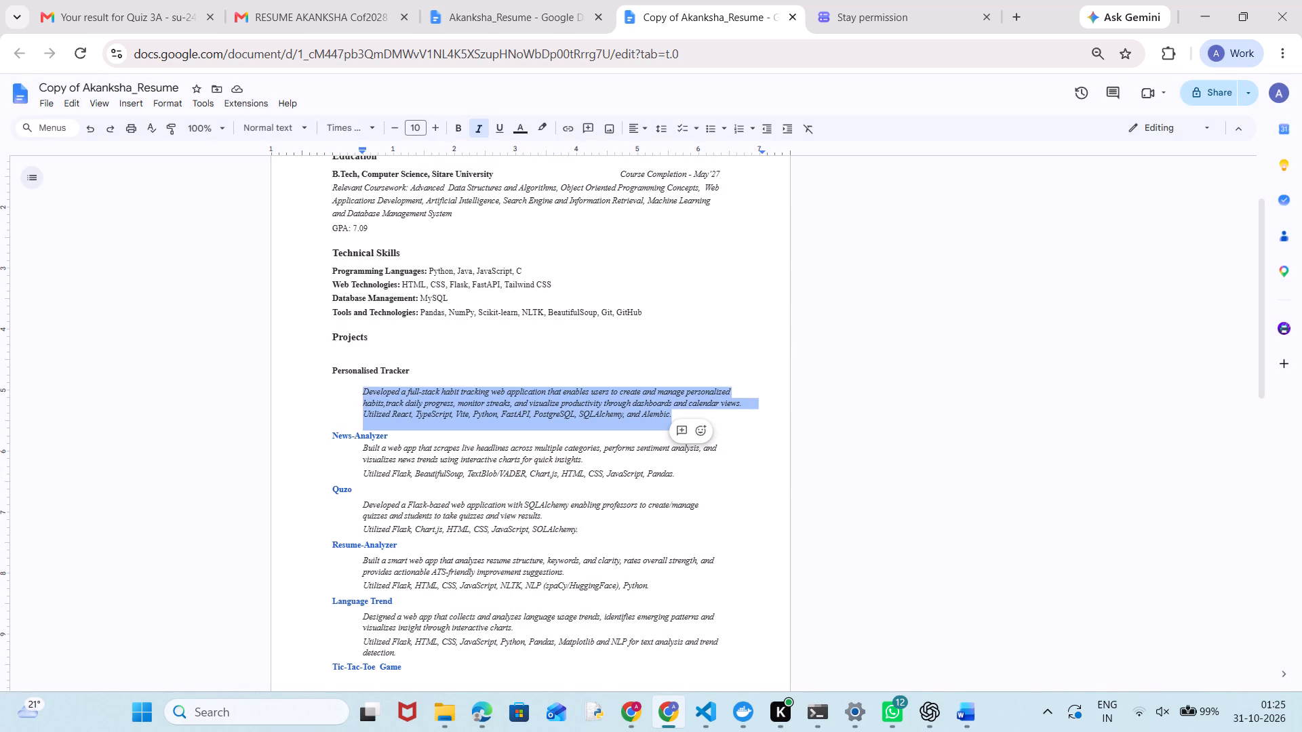
pyautogui.click(658, 136)
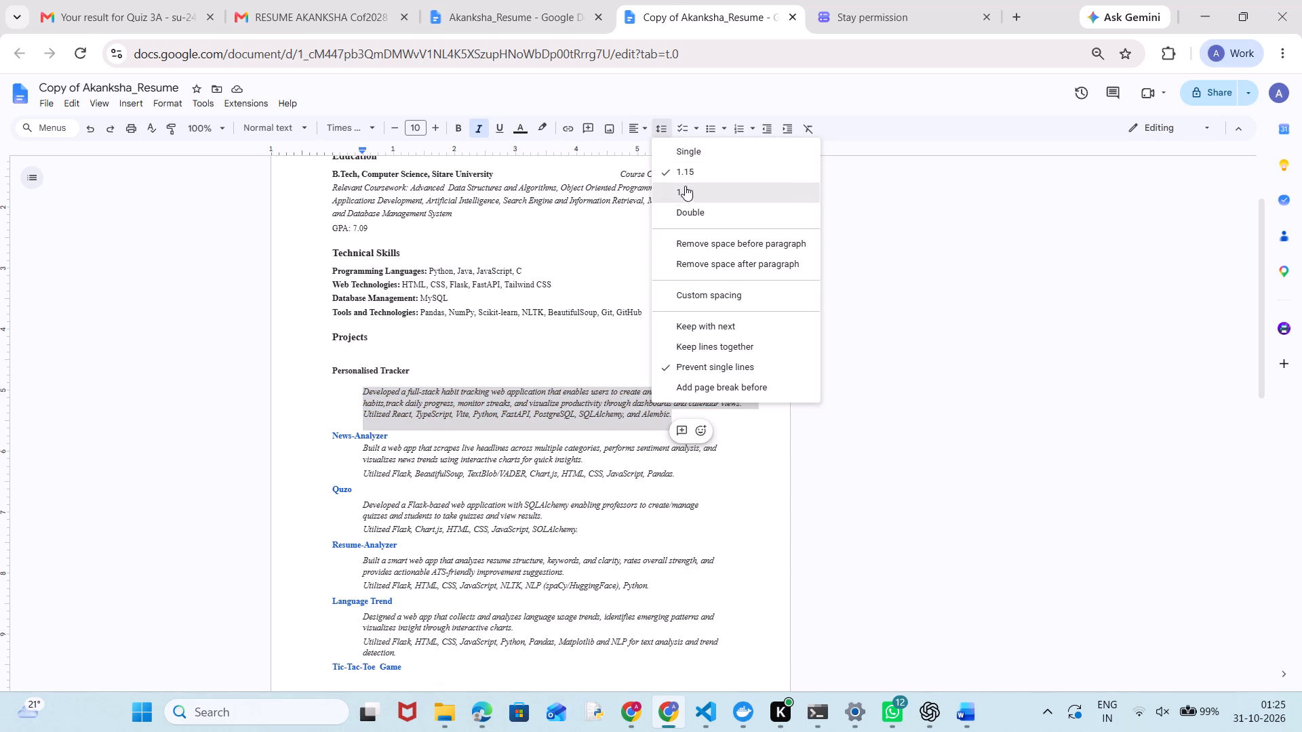
pyautogui.click(688, 291)
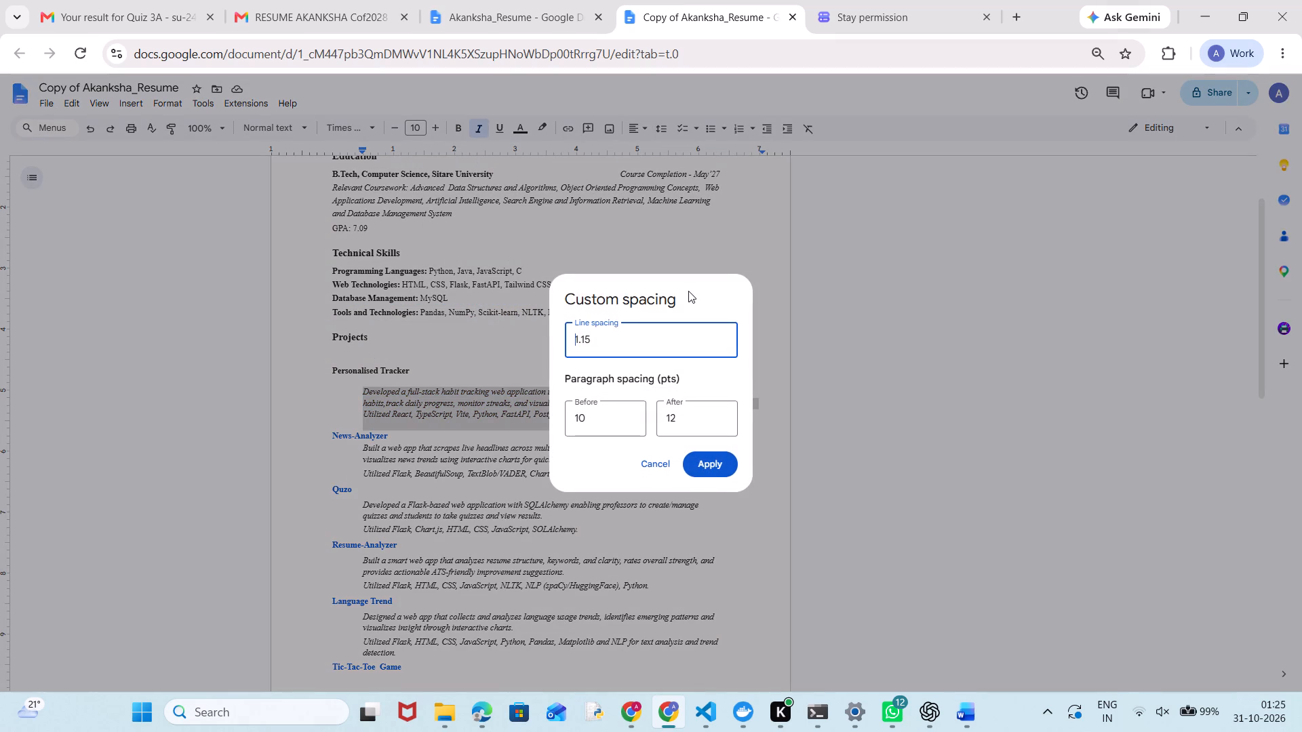
pyautogui.click(703, 465)
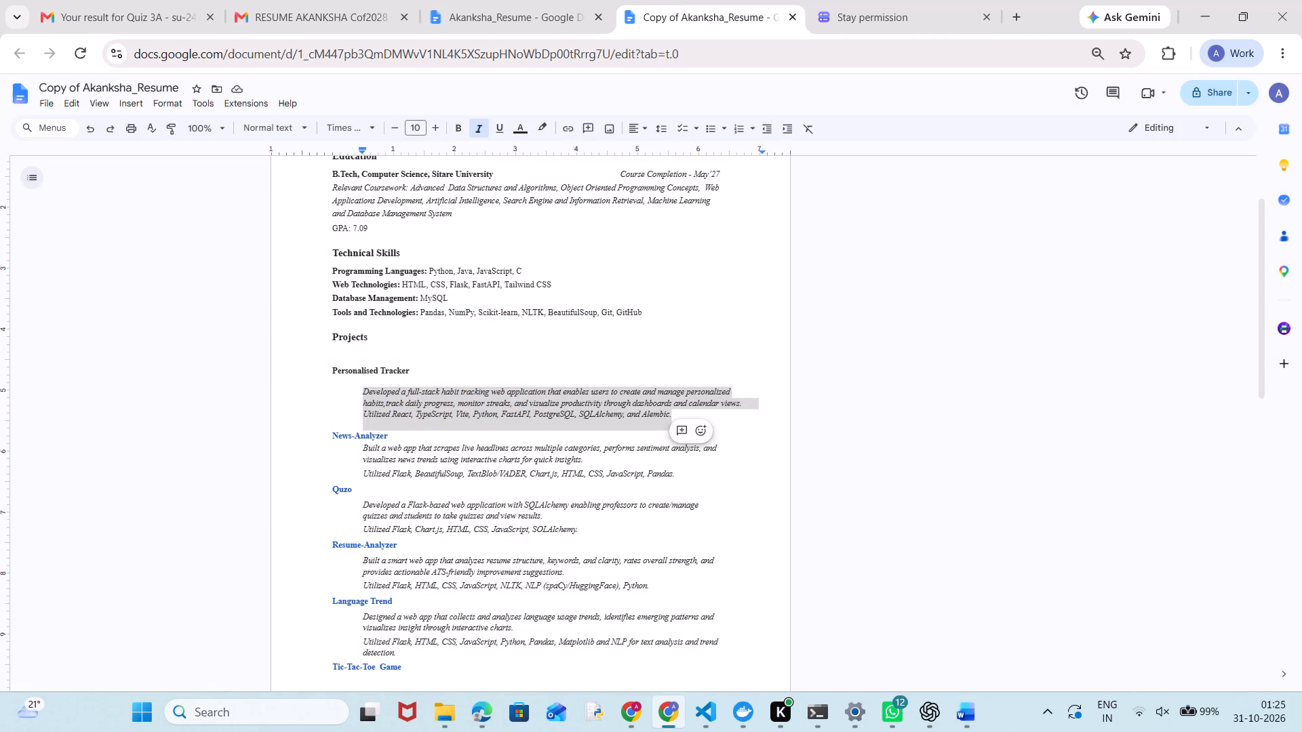
# Recheck the line spacing and custom paragraph spacing of the Personalised Tracker description without changing the values.
pyautogui.click(658, 127)
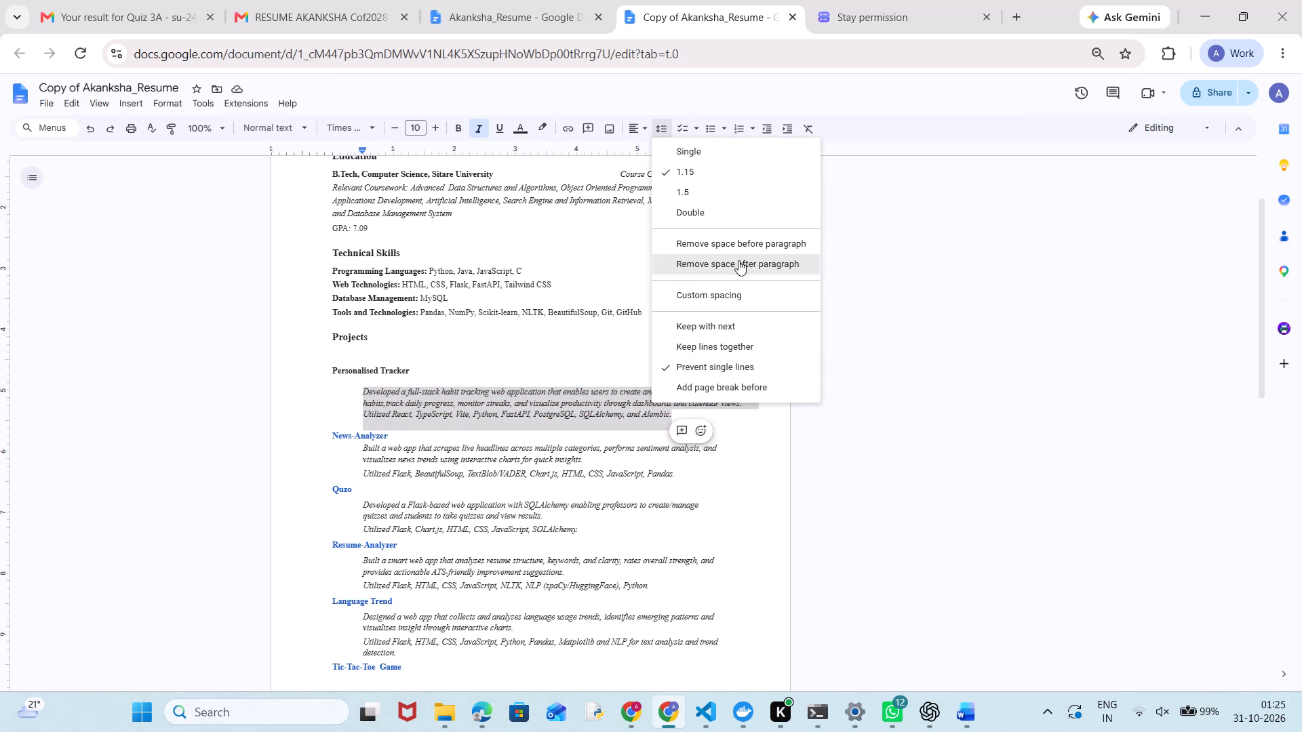
pyautogui.click(702, 173)
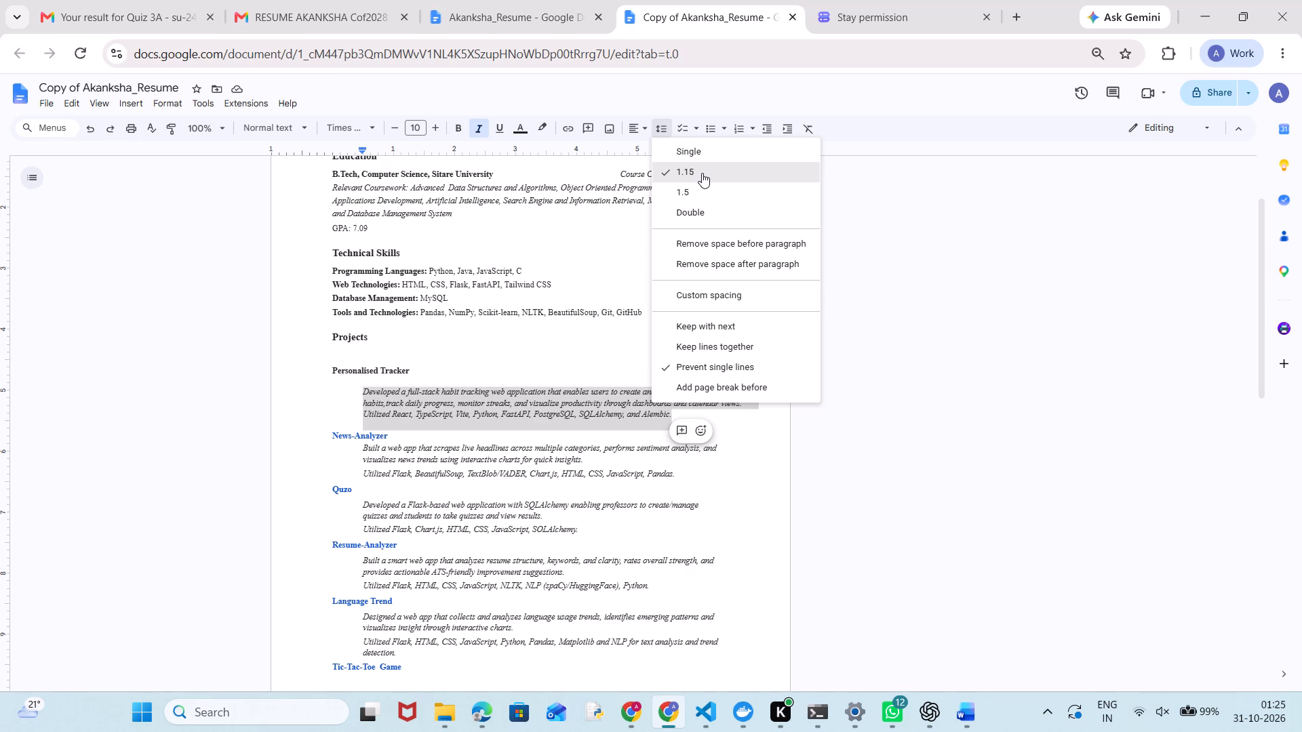
pyautogui.click(702, 173)
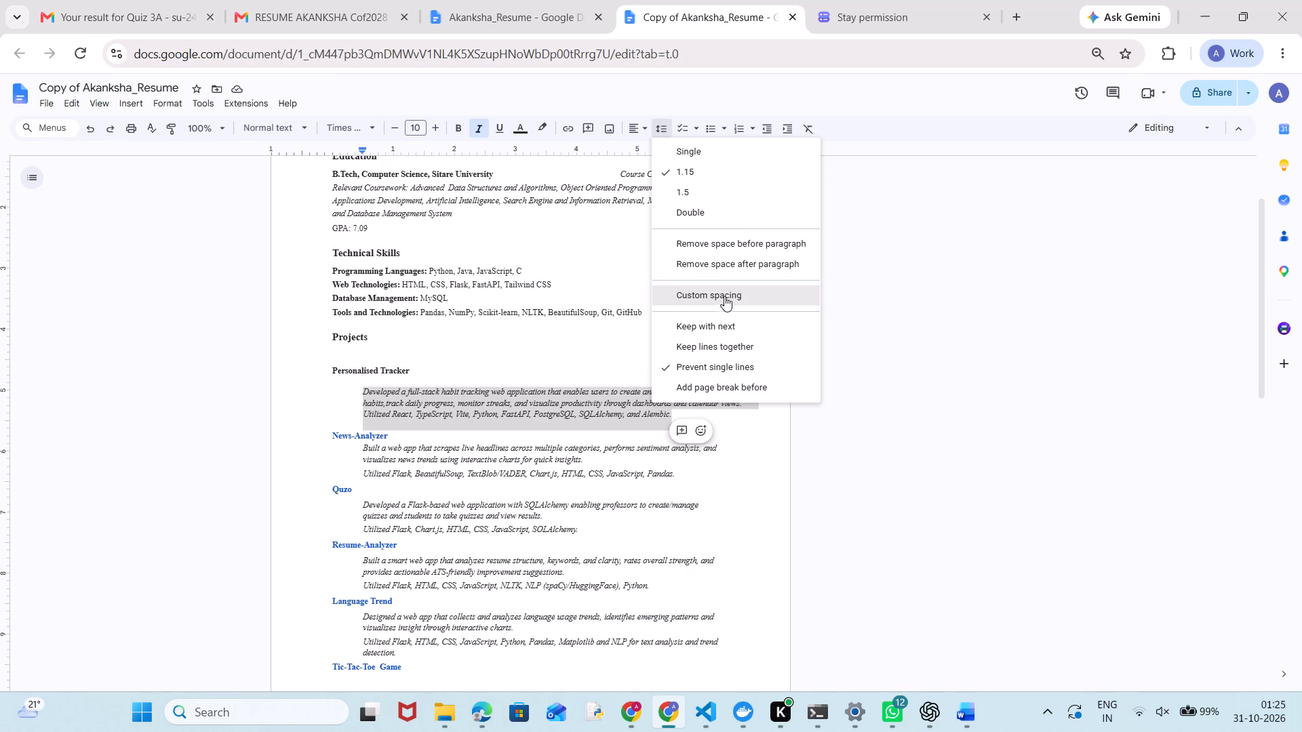
pyautogui.click(738, 292)
pyautogui.click(810, 319)
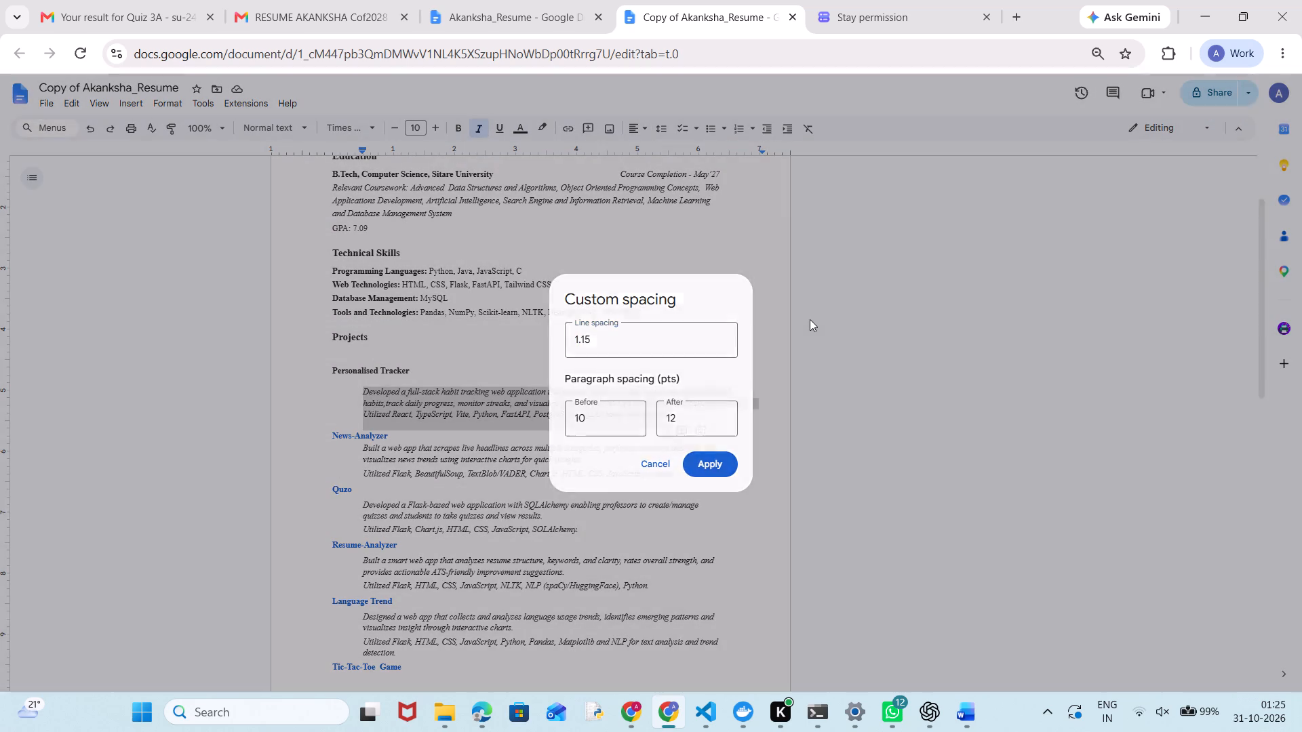
pyautogui.click(787, 390)
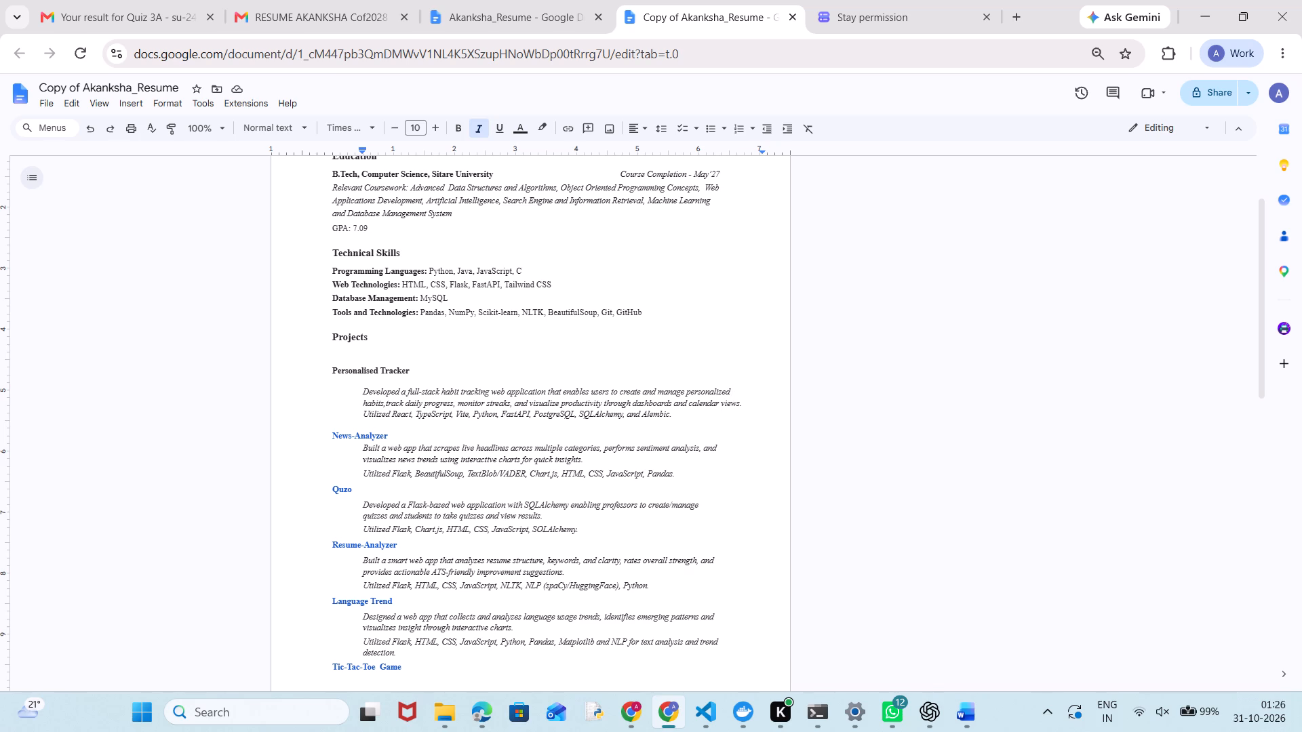
# Split the Personalised Tracker's "Utilized React, TypeScript..." line into its own paragraph and delete its leading spaces.
pyautogui.click(754, 404)
pyautogui.press('Return')
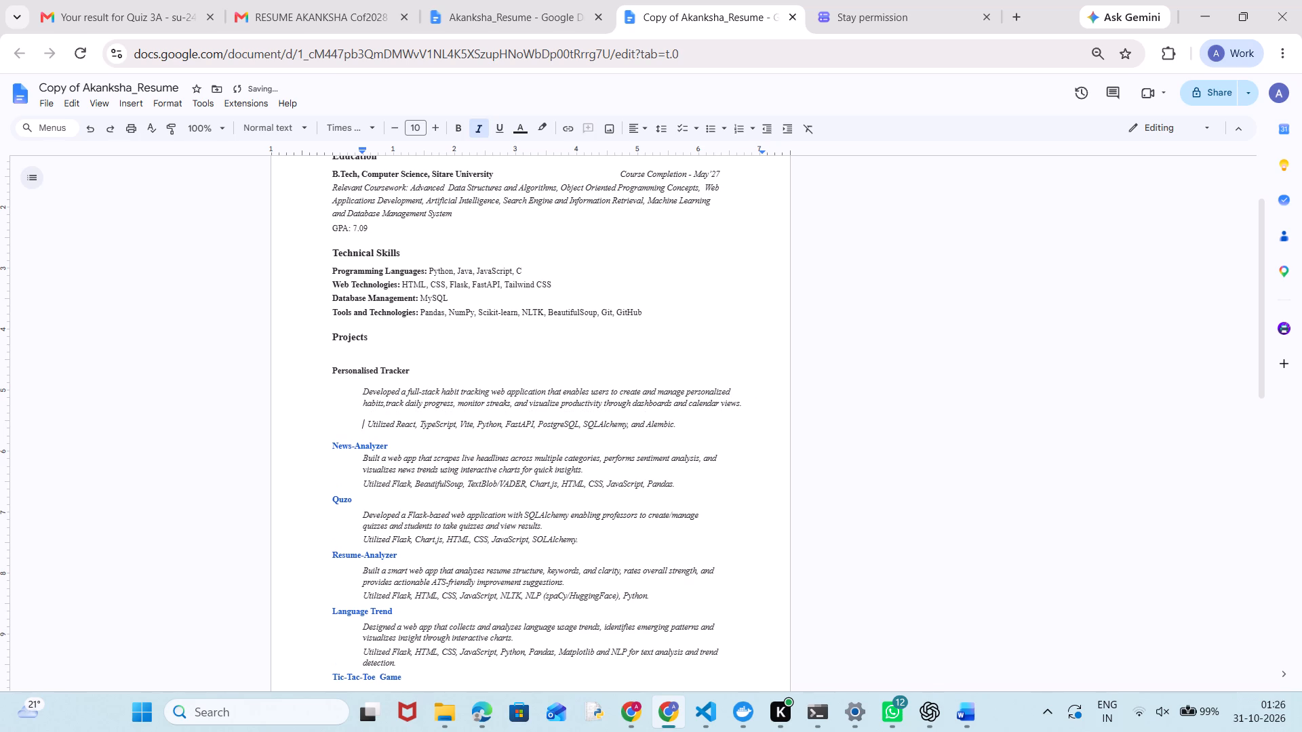
pyautogui.press('Right')
pyautogui.press('BackSpace')
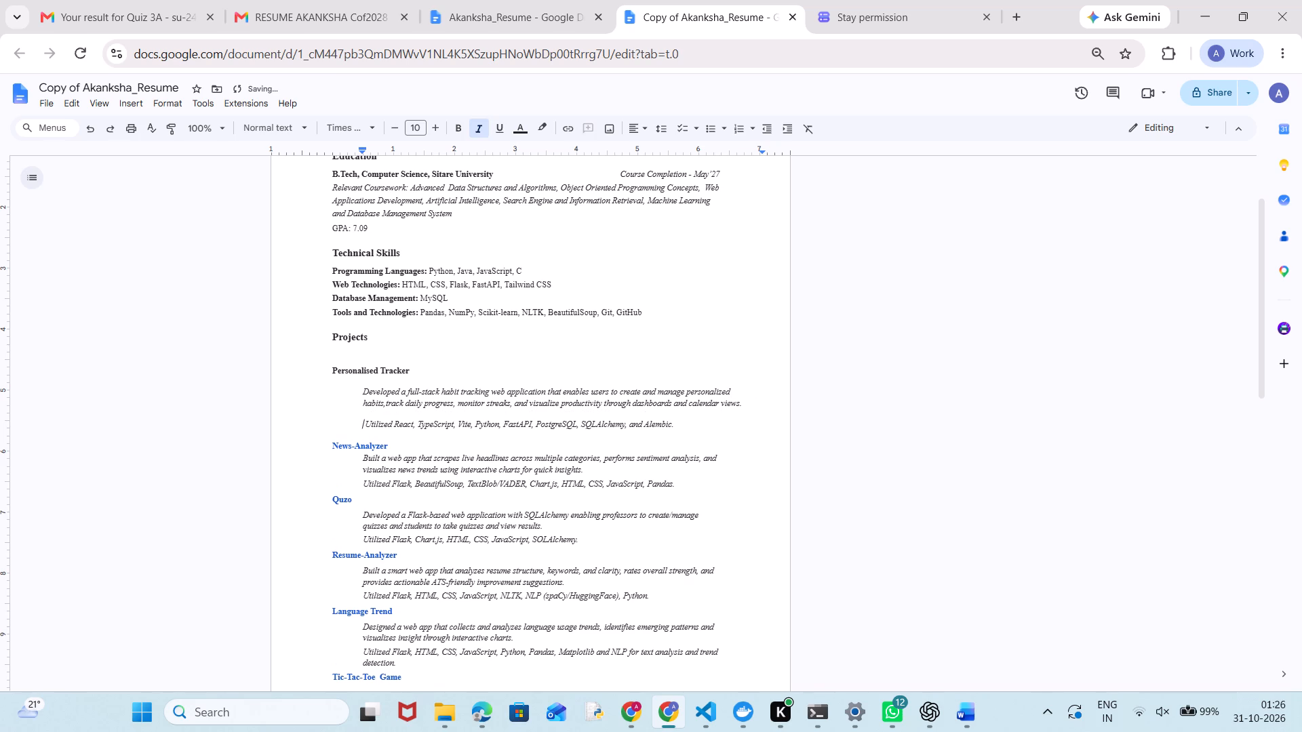
pyautogui.press('Right')
pyautogui.press('BackSpace')
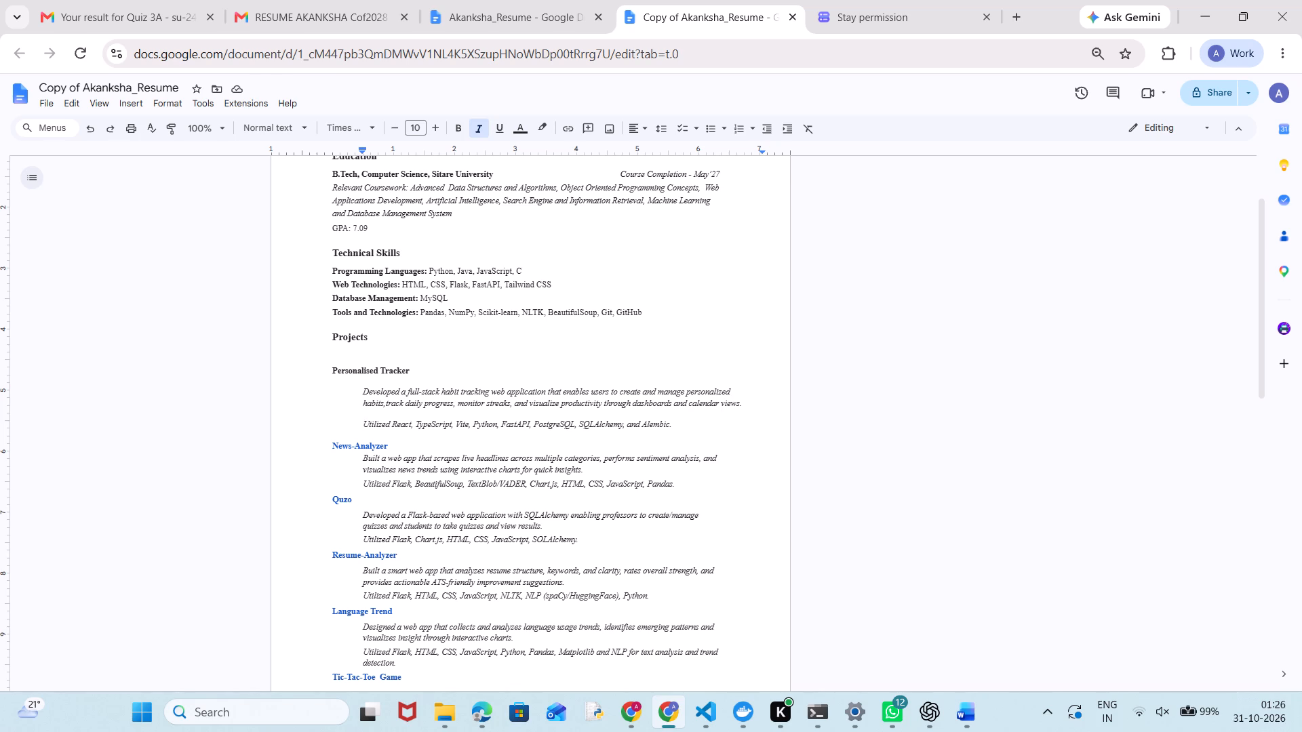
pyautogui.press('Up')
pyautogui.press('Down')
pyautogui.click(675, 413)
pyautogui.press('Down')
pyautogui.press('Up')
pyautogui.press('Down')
# Set custom line spacing of 0.5 for both the Personalised Tracker description and its "Utilized" line.
pyautogui.moveTo(672, 420); pyautogui.dragTo(385, 405)
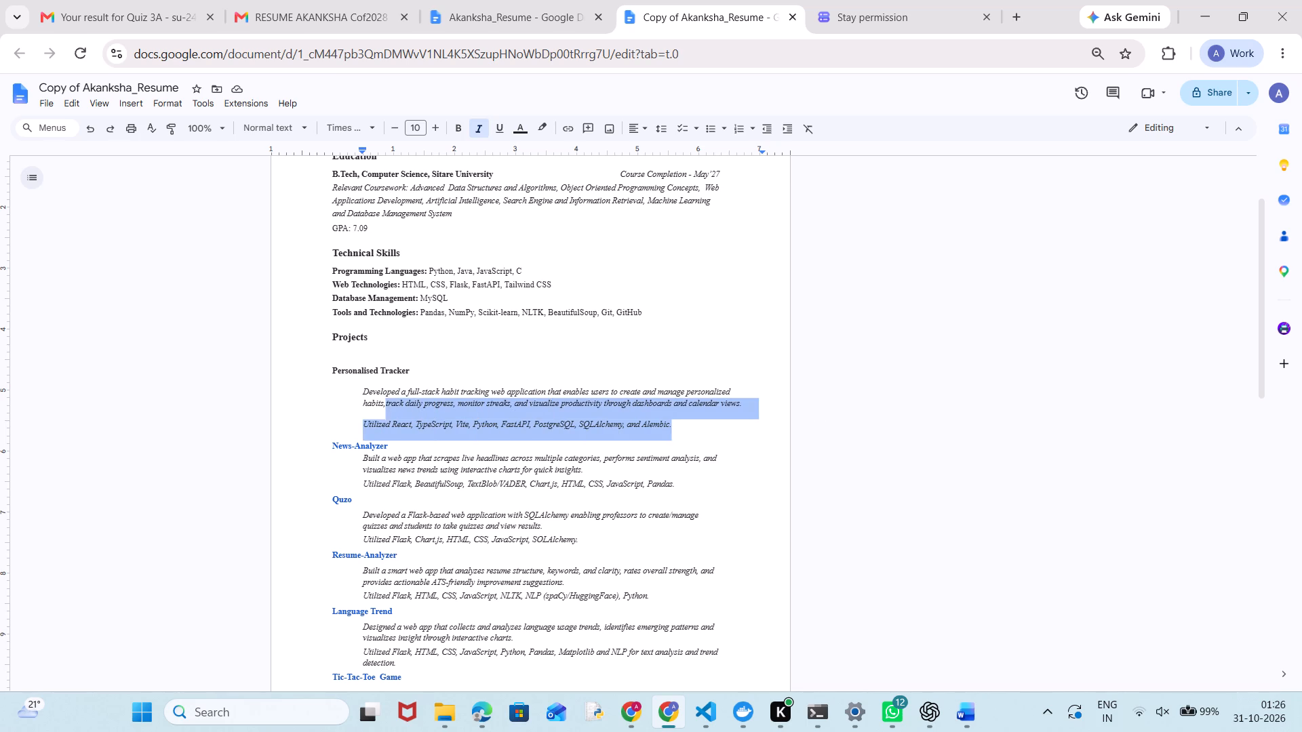
pyautogui.moveTo(385, 405); pyautogui.dragTo(358, 409)
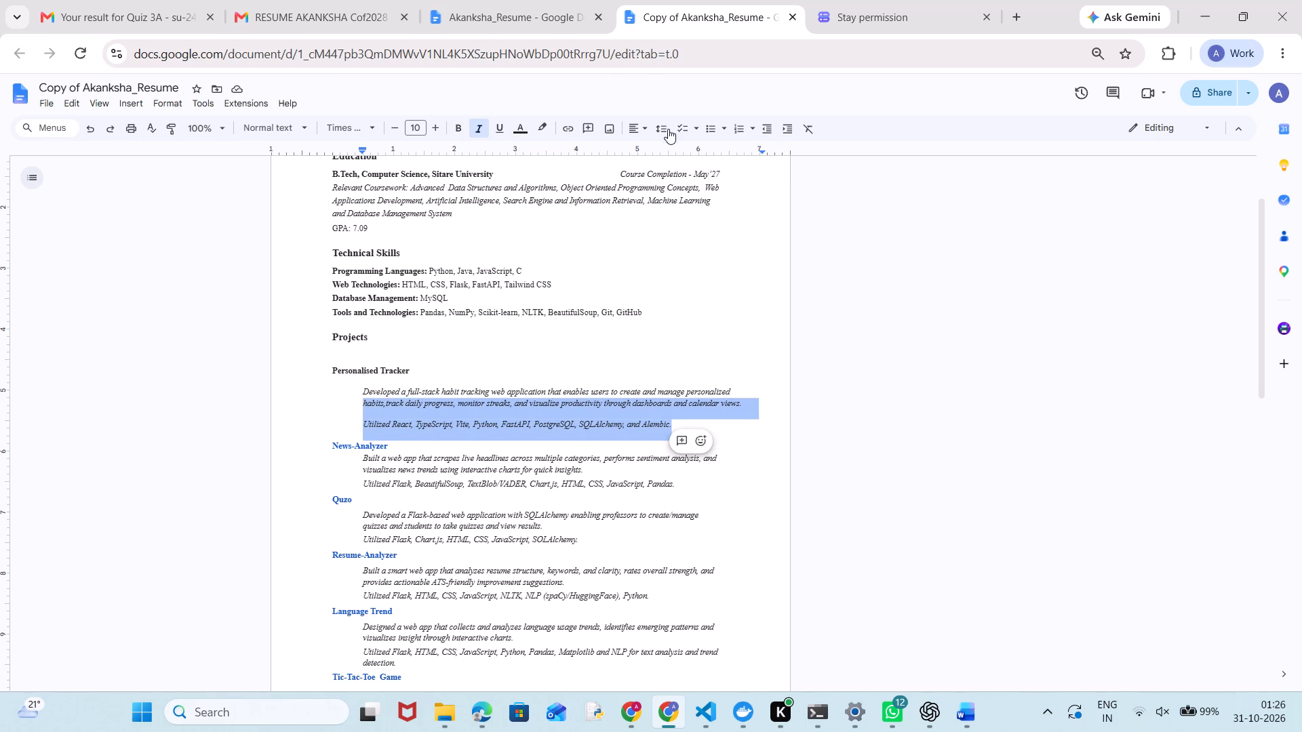
pyautogui.click(662, 129)
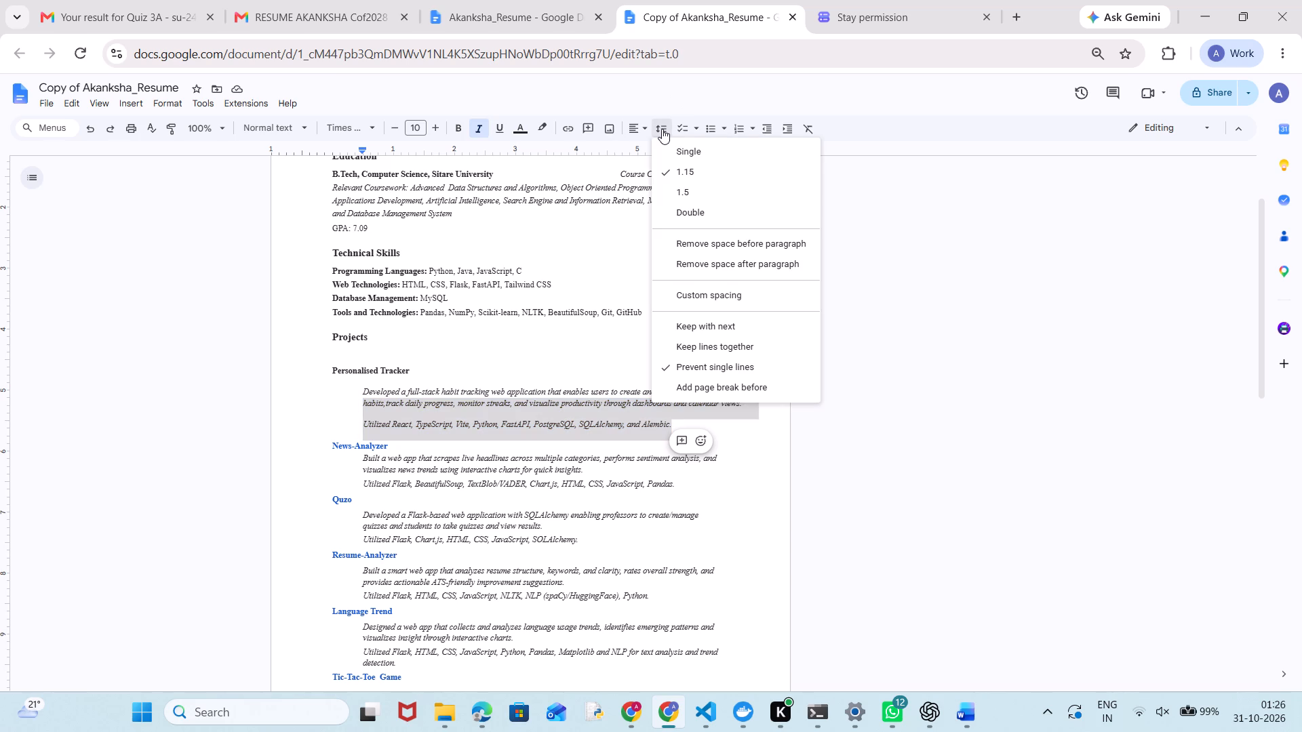
pyautogui.click(706, 293)
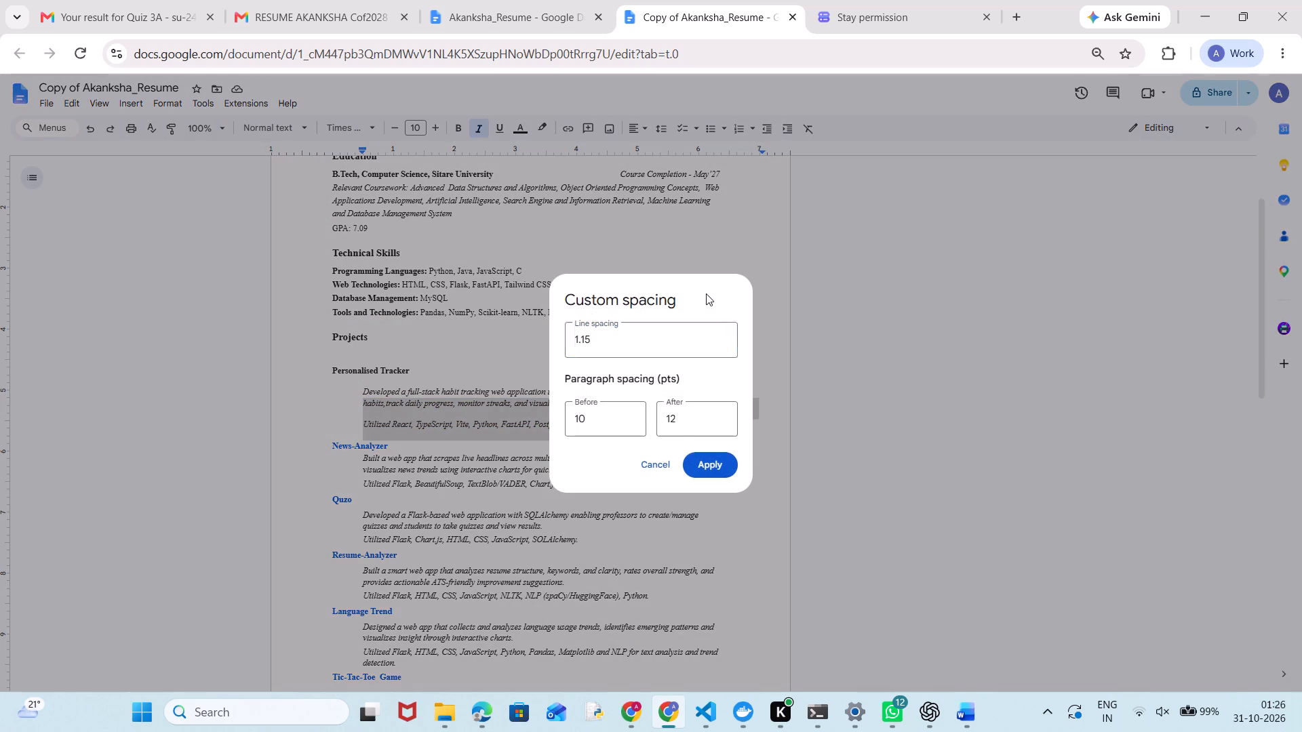
pyautogui.press('Right')
pyautogui.press('Right')
pyautogui.press('Right')
pyautogui.press('Right')
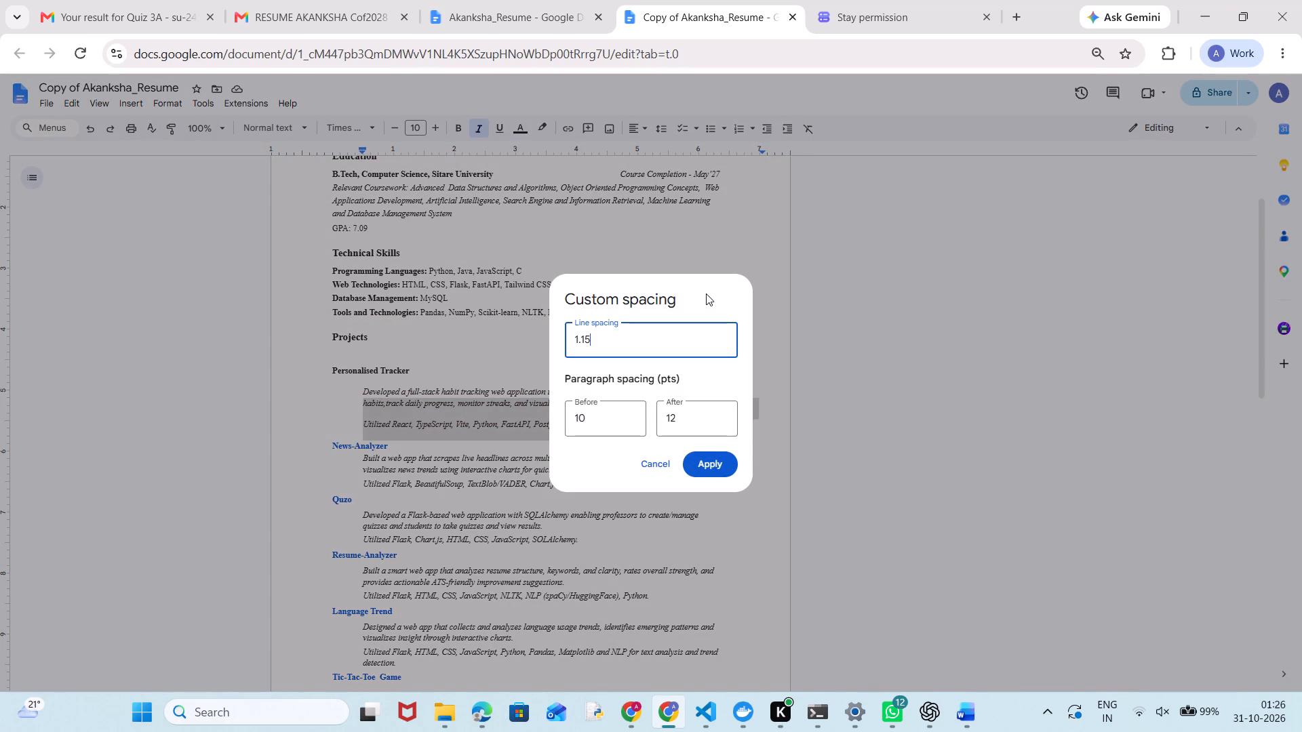
pyautogui.press('BackSpace')
pyautogui.press('BackSpace')
pyautogui.write('00')
pyautogui.press('Return')
pyautogui.press('BackSpace')
pyautogui.press('BackSpace')
pyautogui.press('BackSpace')
pyautogui.press('BackSpace')
pyautogui.write('0.')
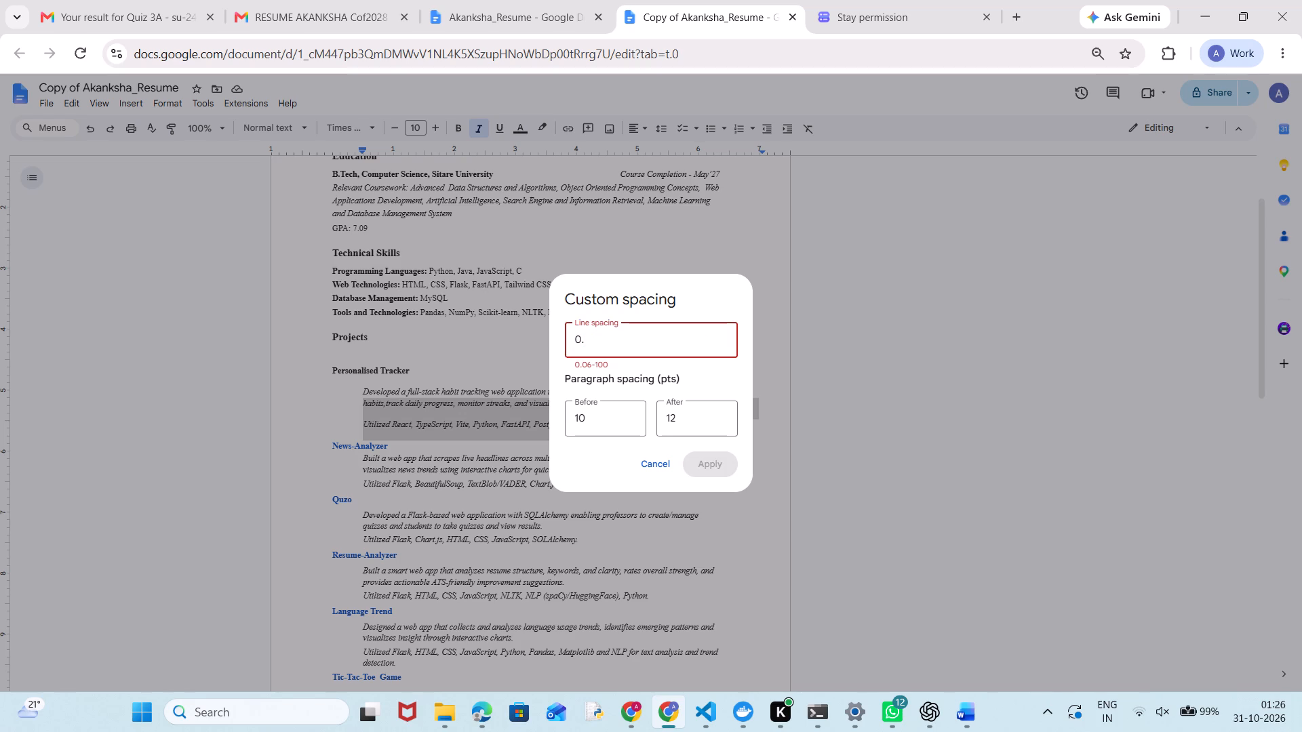
pyautogui.press('5')
pyautogui.press('Return')
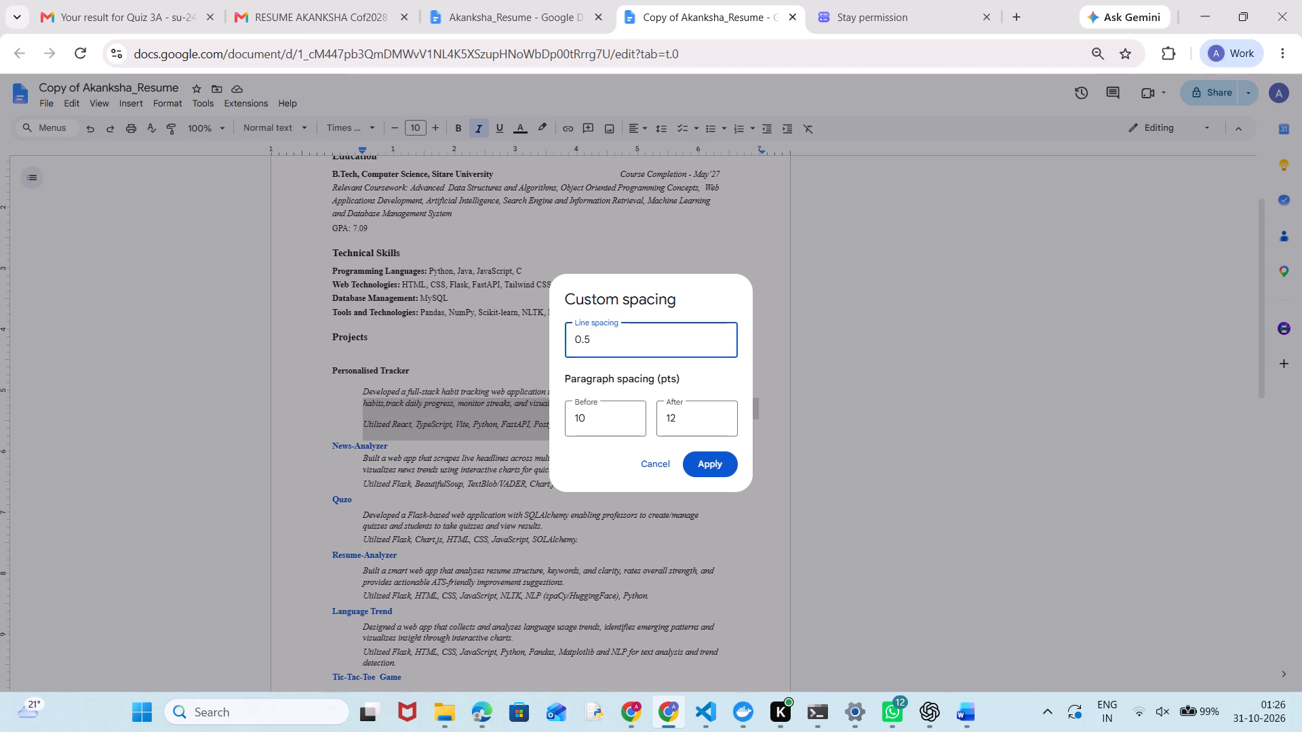
pyautogui.click(692, 458)
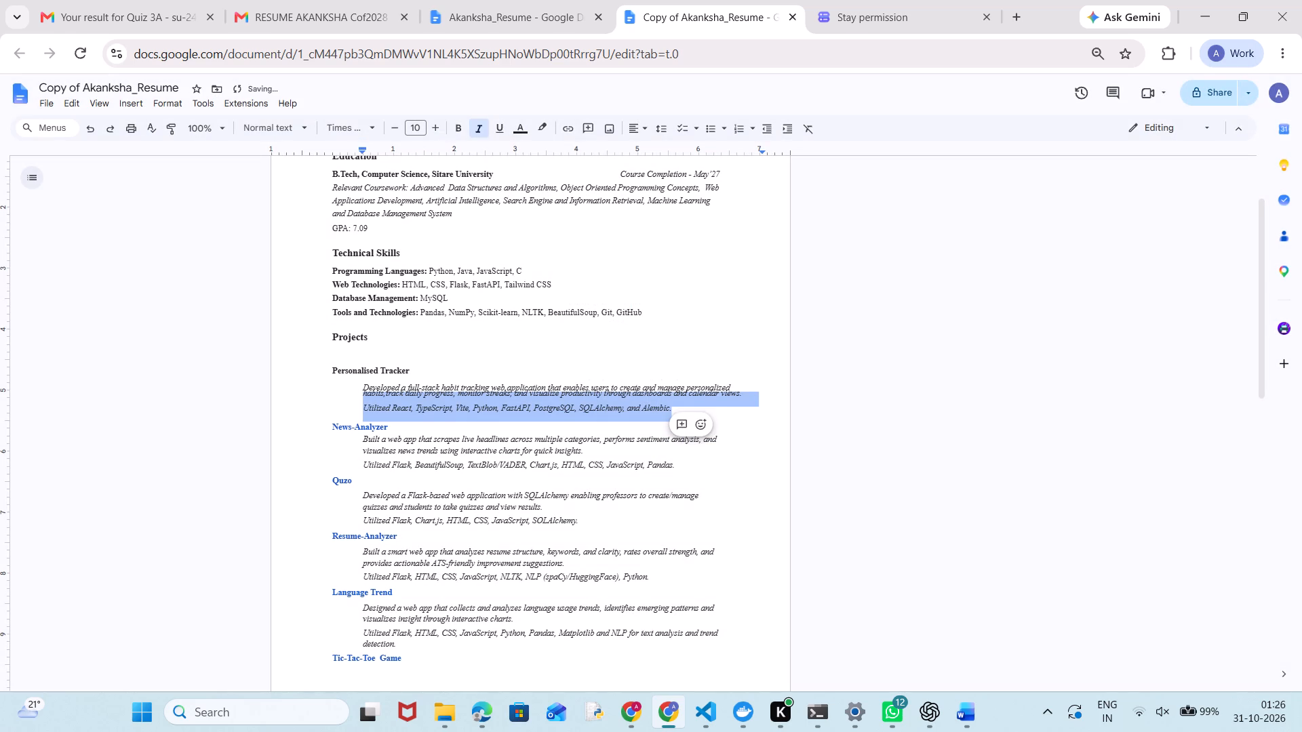
pyautogui.click(695, 493)
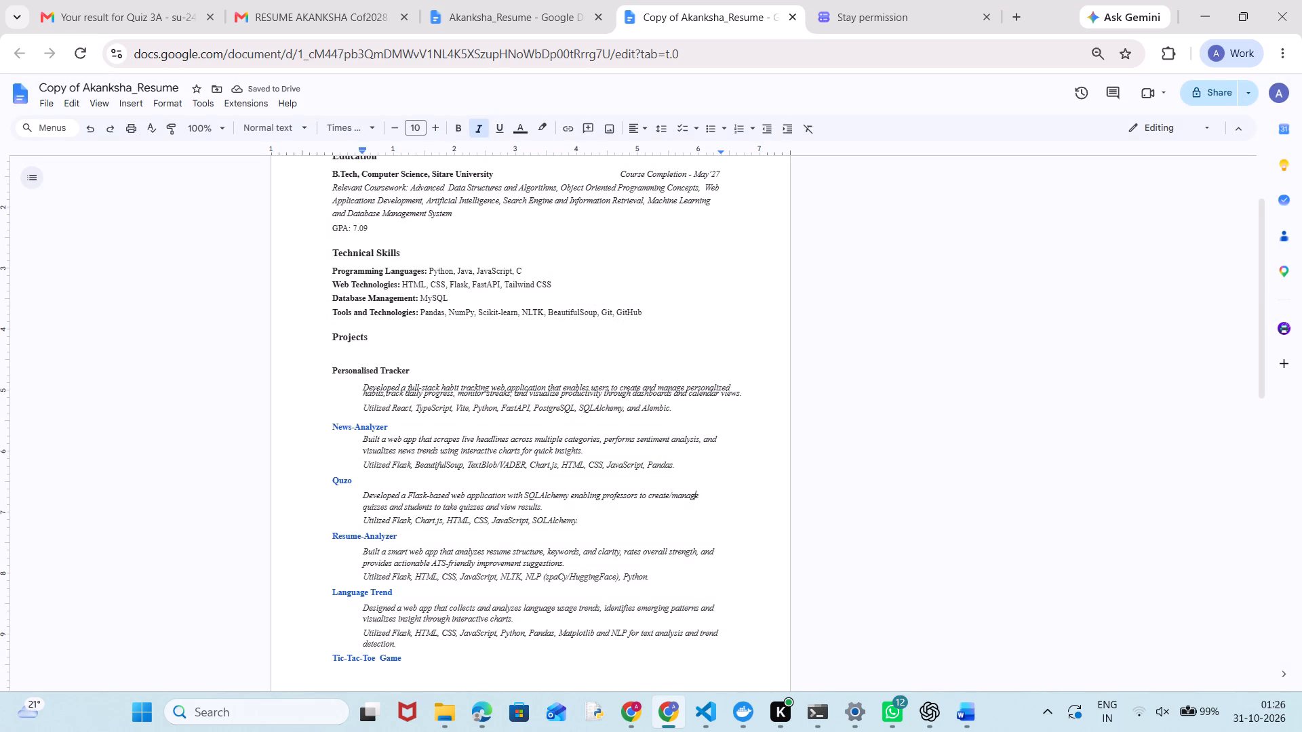
# Set the line spacing of only the two-line Personalised Tracker description above the "Utilized" line to 1.15.
pyautogui.moveTo(671, 406); pyautogui.dragTo(370, 388)
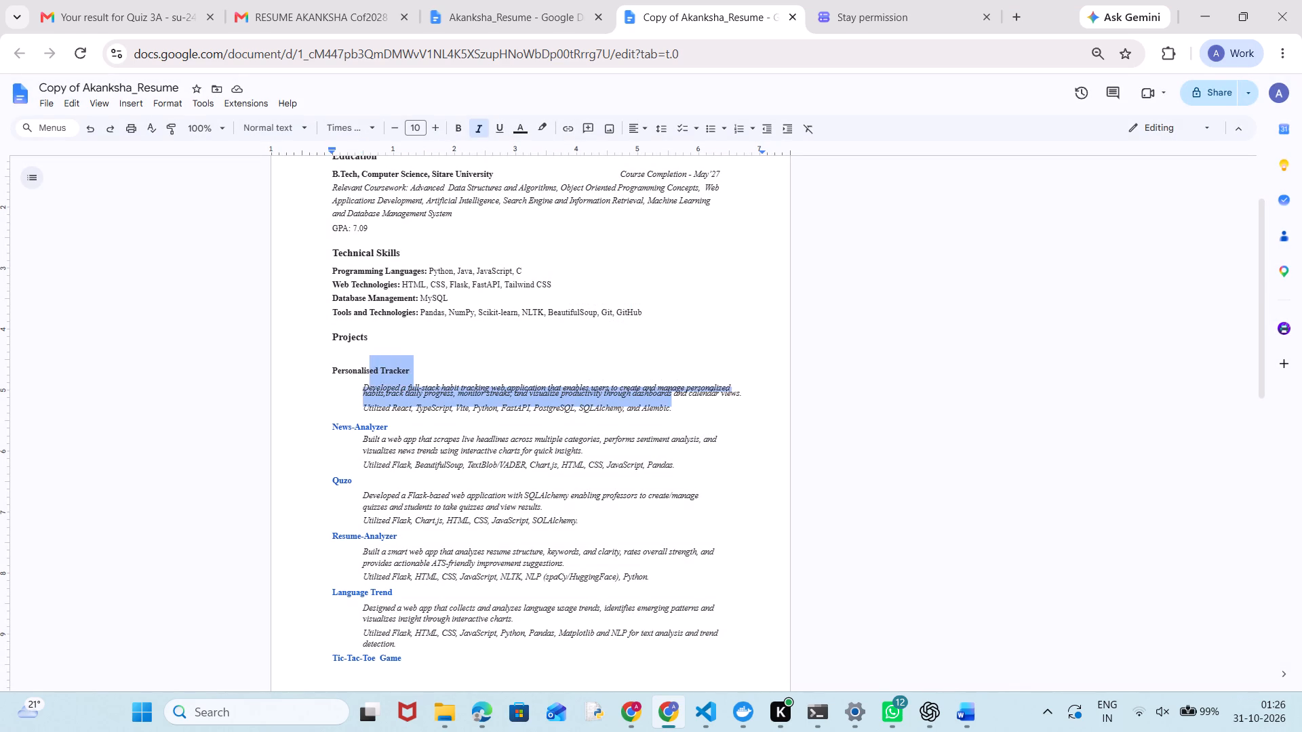
pyautogui.moveTo(370, 388); pyautogui.dragTo(361, 388)
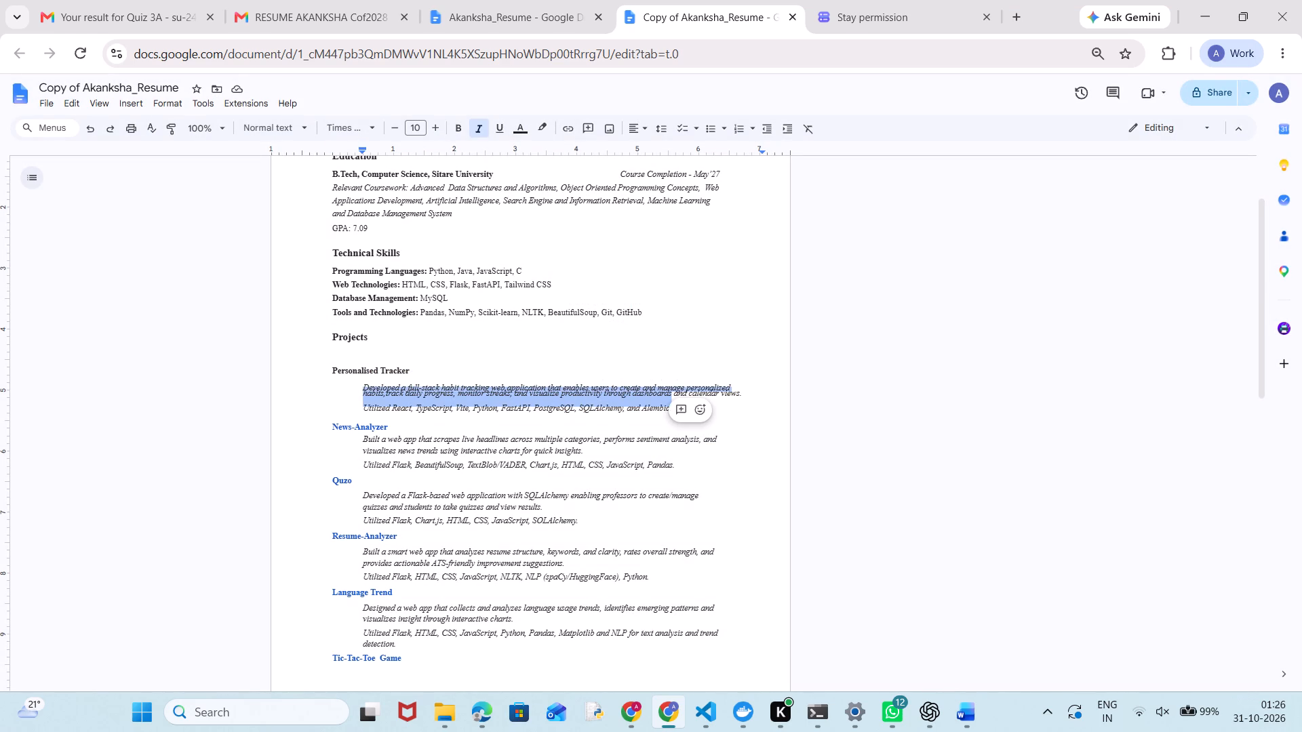
pyautogui.click(361, 388)
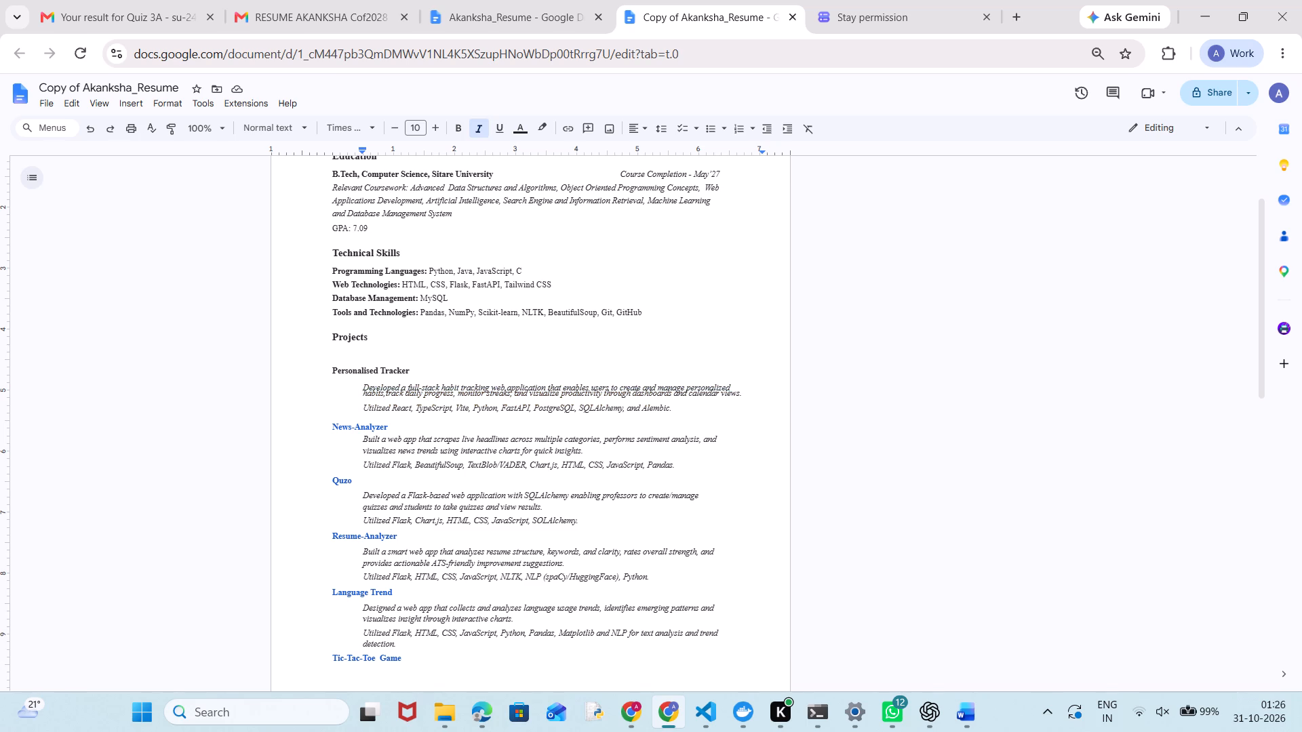
pyautogui.moveTo(362, 388); pyautogui.dragTo(743, 391)
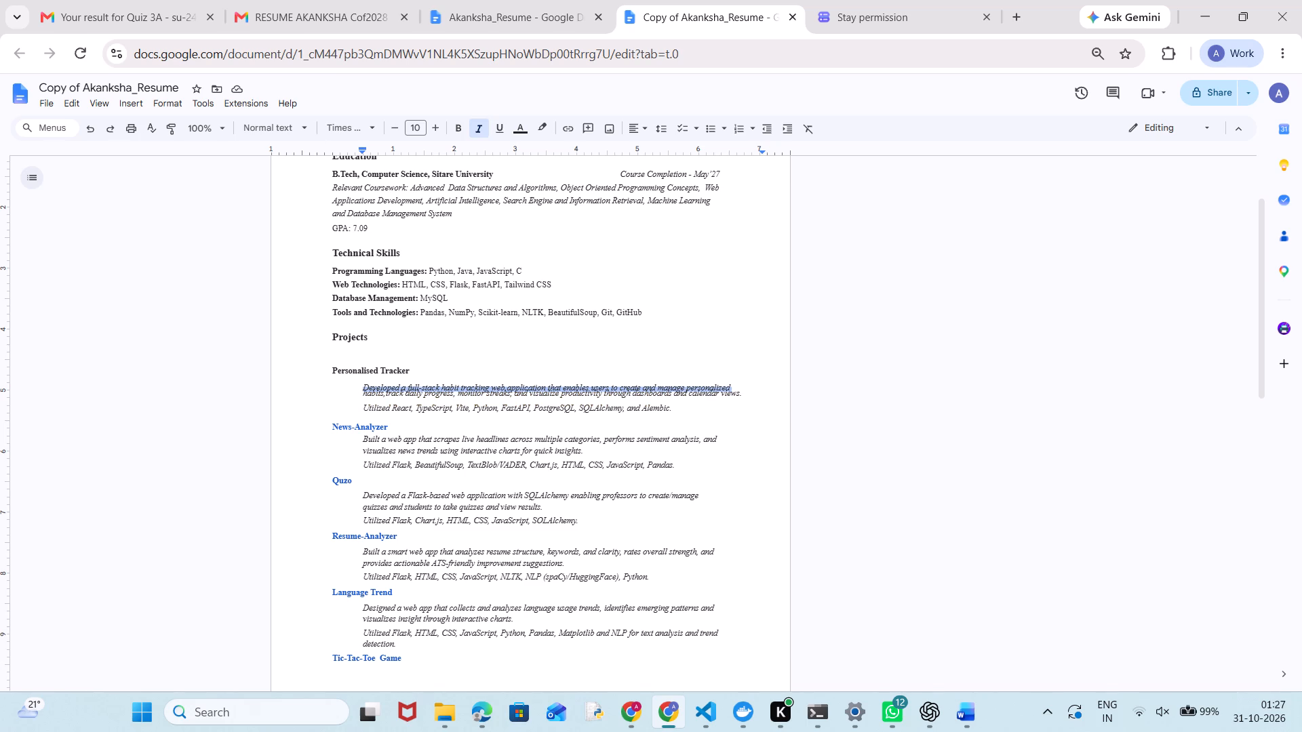
pyautogui.moveTo(743, 391); pyautogui.dragTo(744, 396)
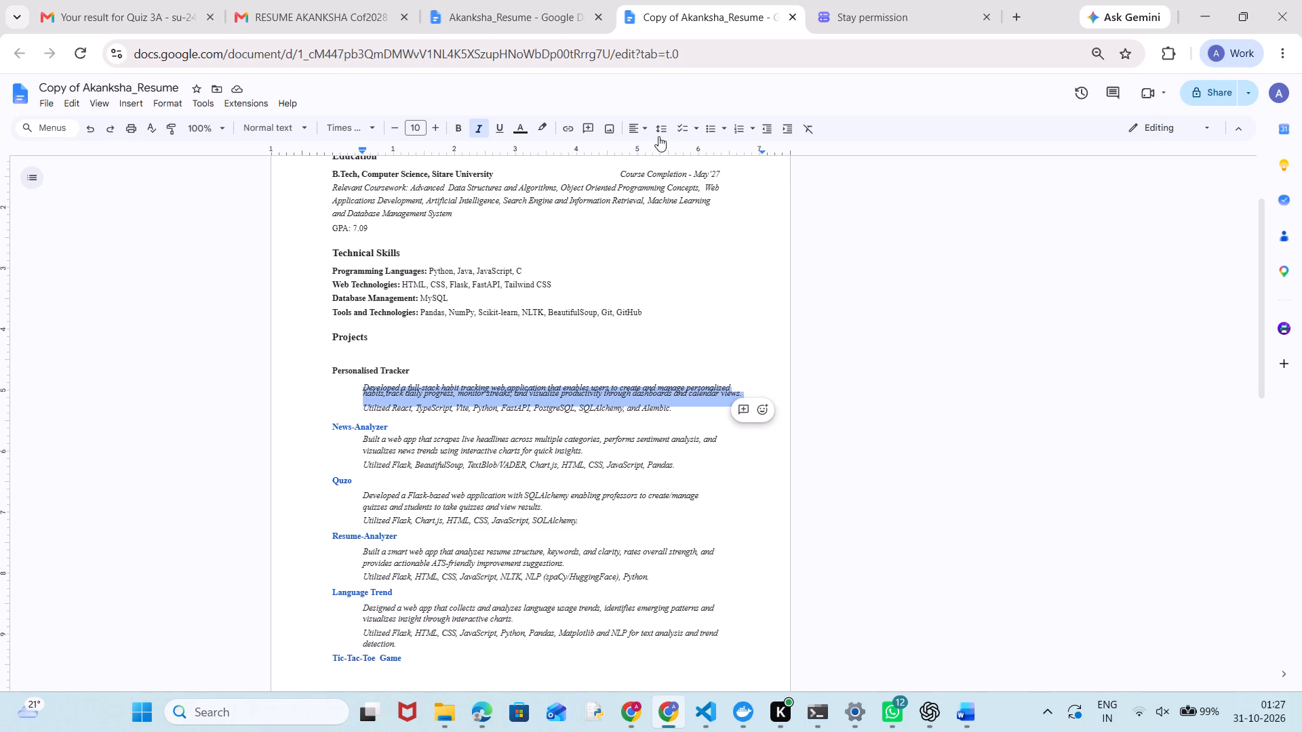
pyautogui.click(658, 131)
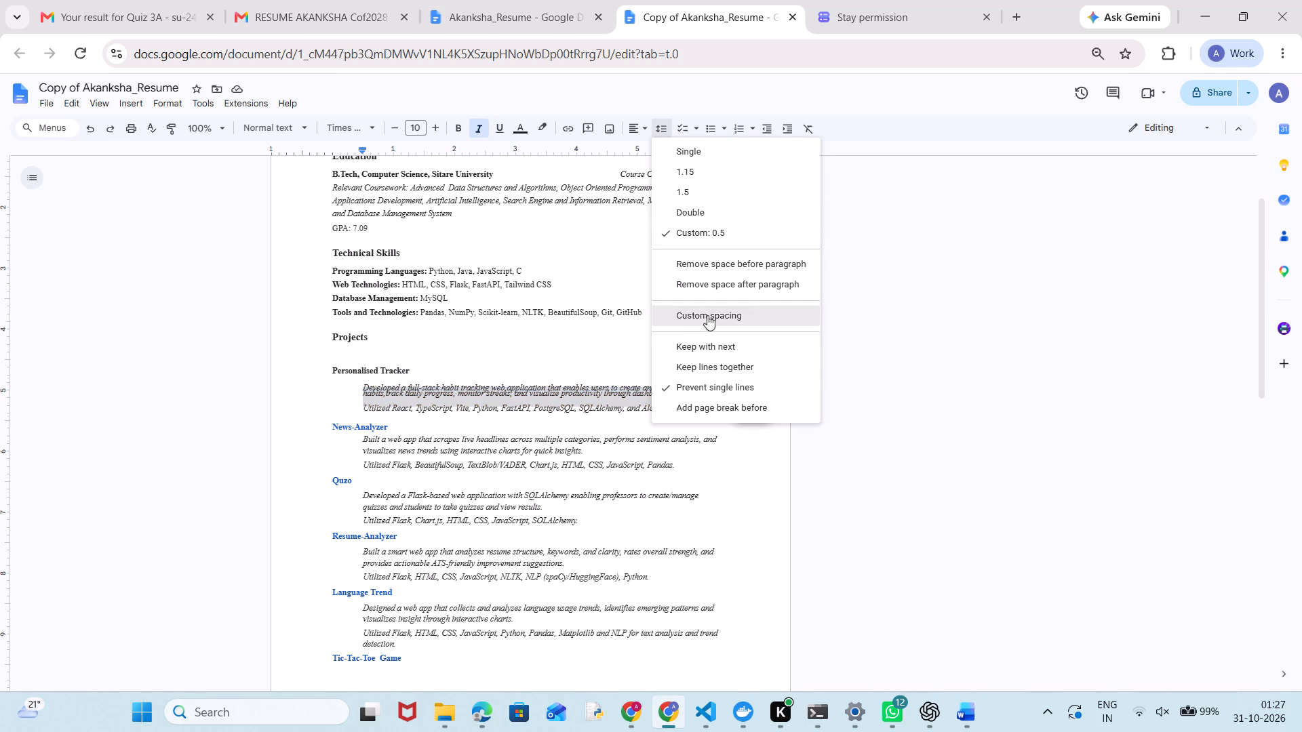
pyautogui.click(715, 236)
pyautogui.click(690, 169)
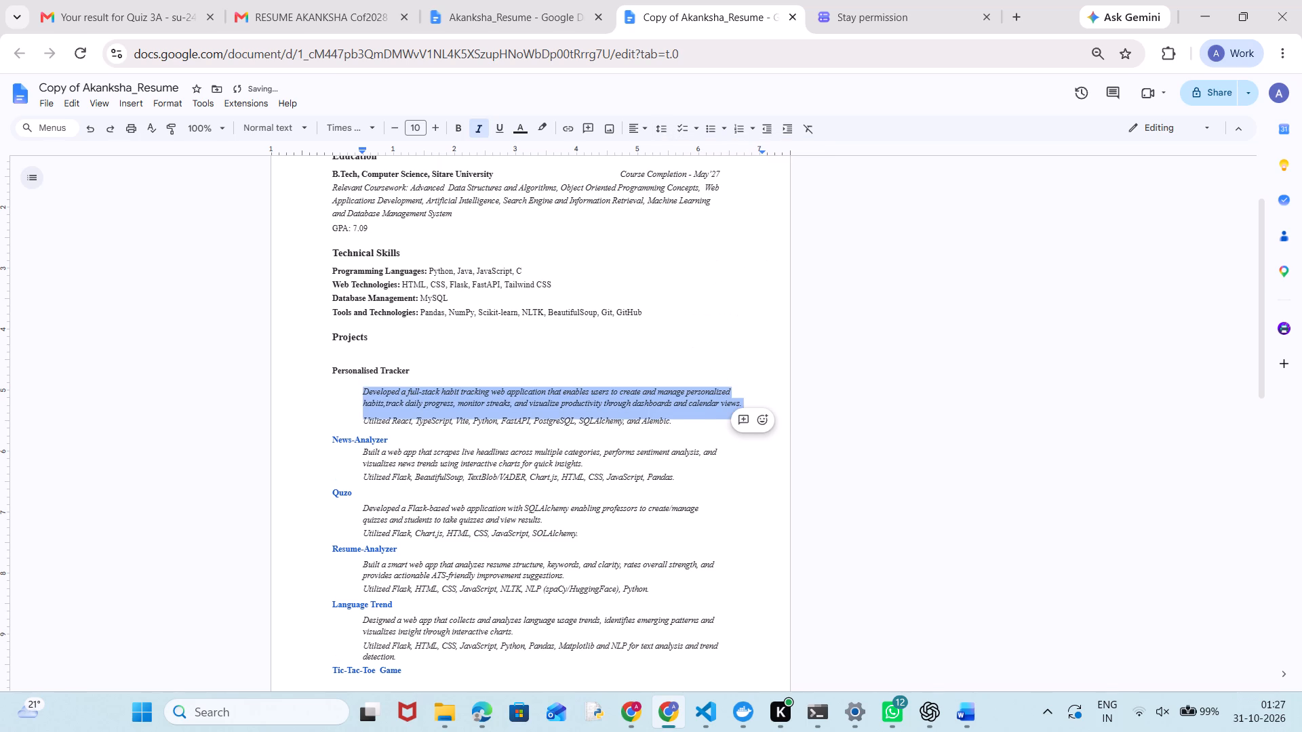
pyautogui.click(652, 386)
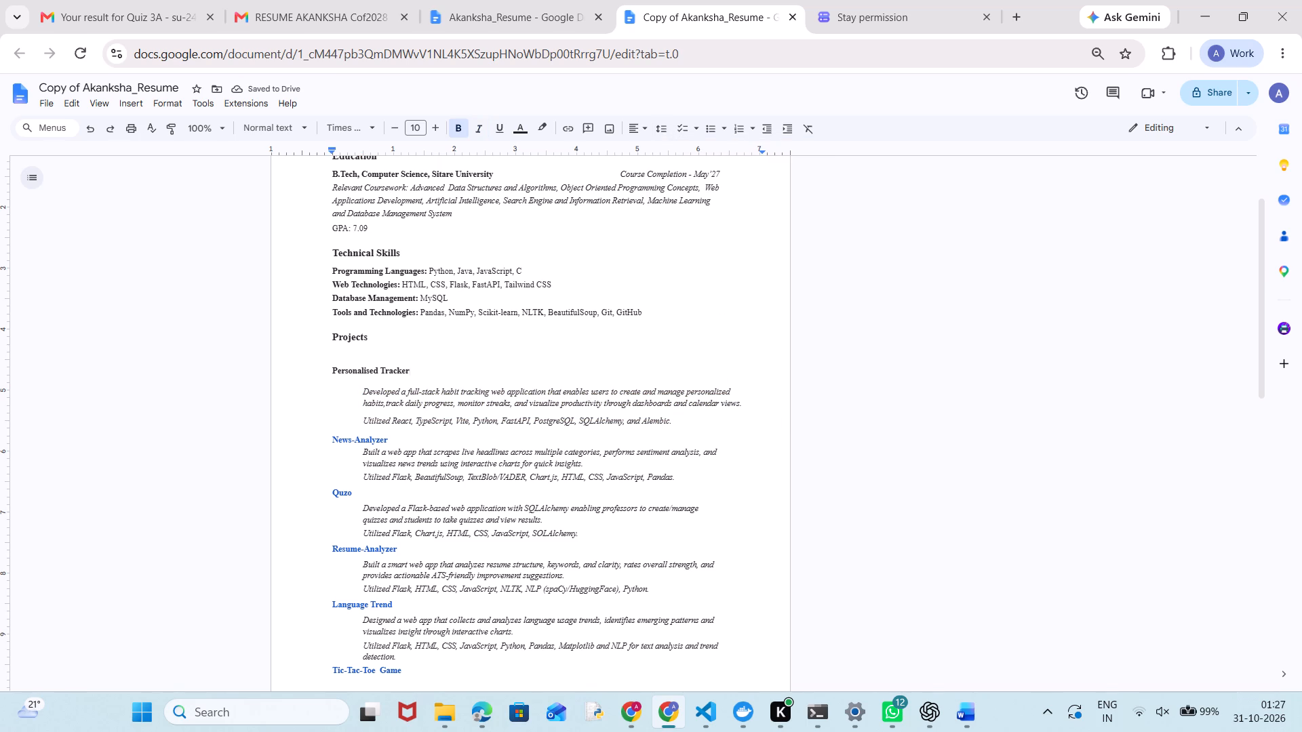
# Check the line and paragraph spacing options applied to the News-Analyzer description.
pyautogui.moveTo(568, 464); pyautogui.dragTo(559, 452)
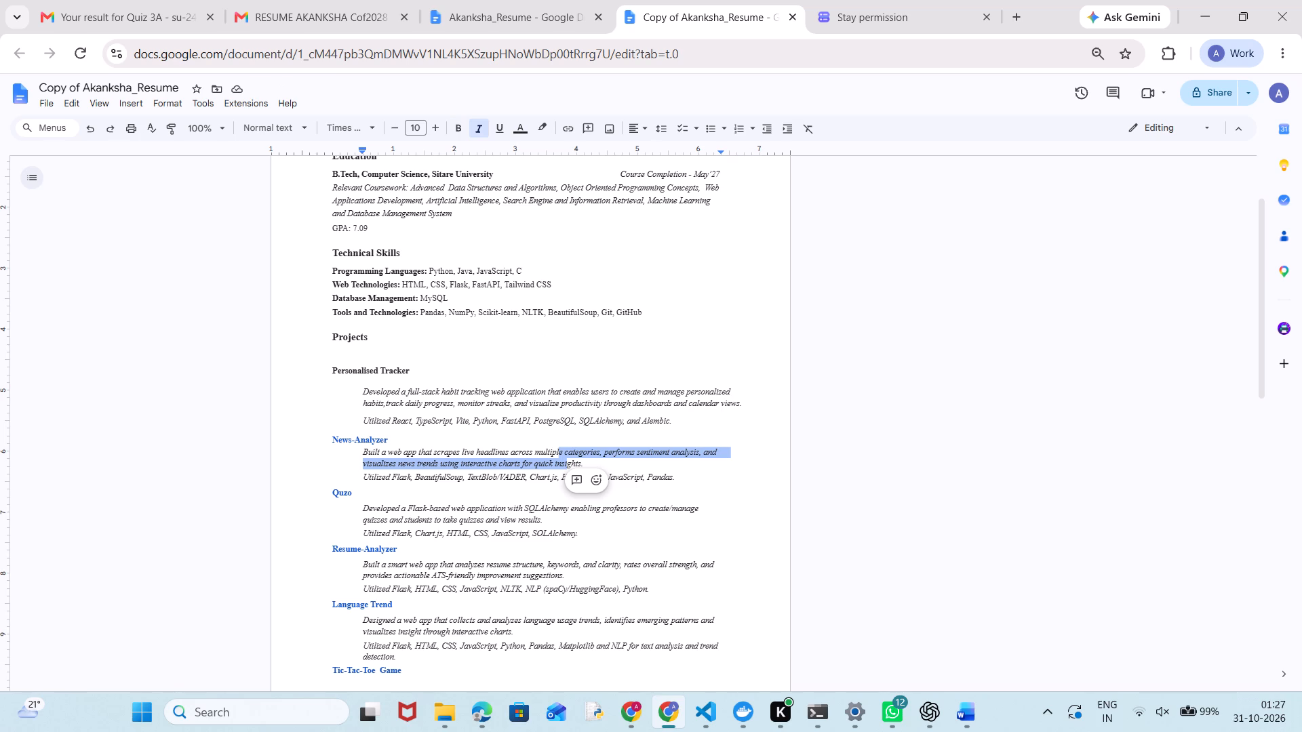
pyautogui.click(663, 126)
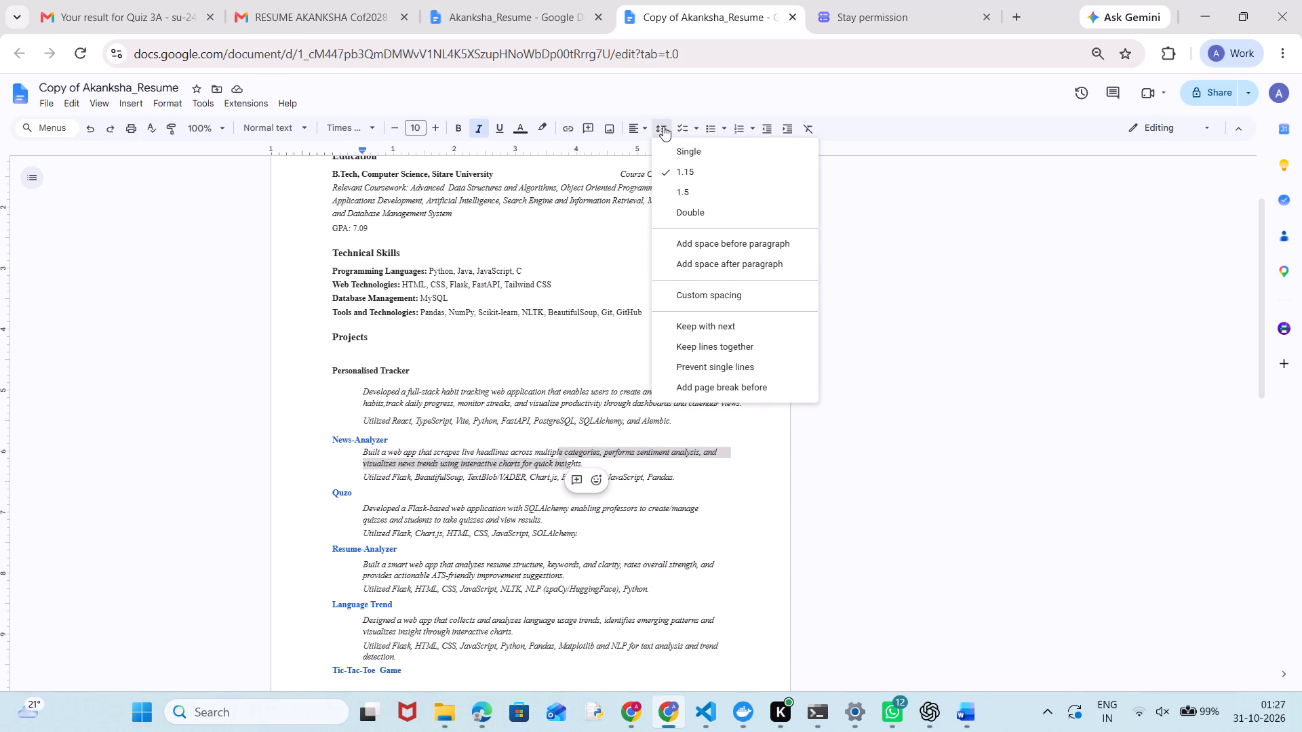
pyautogui.click(543, 274)
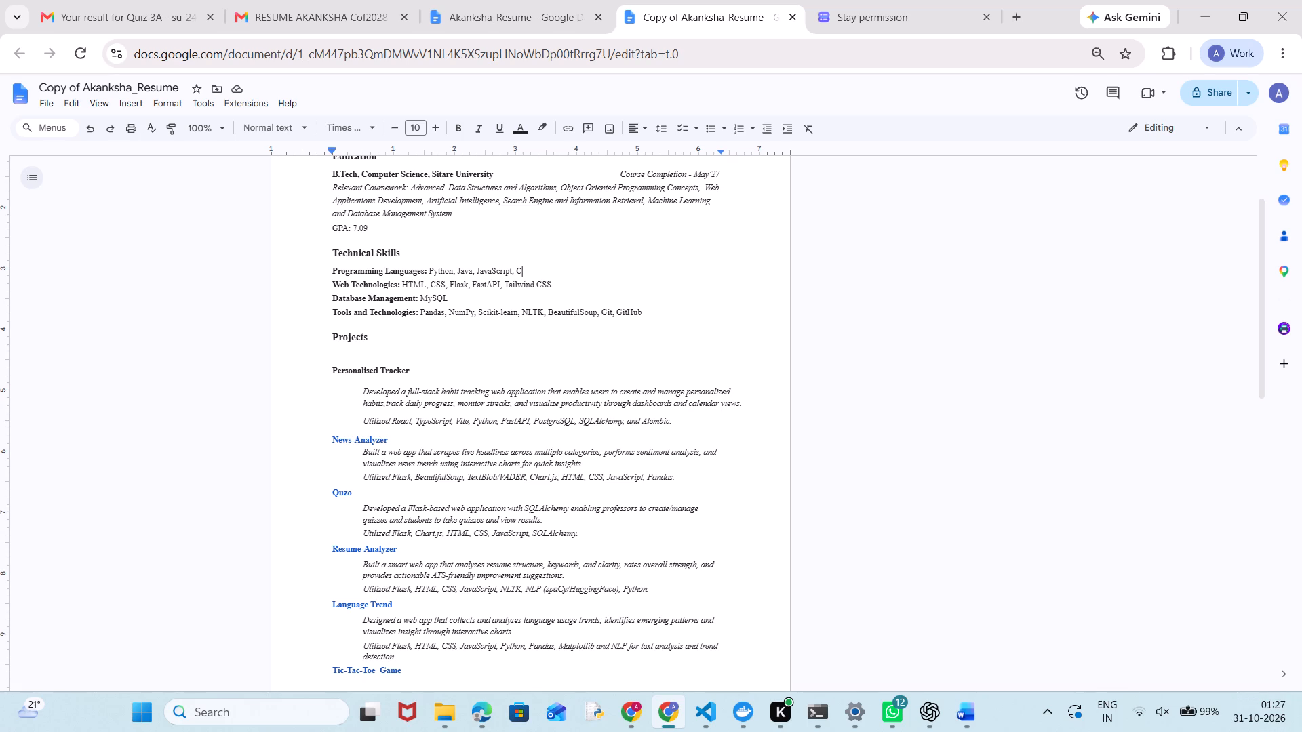
pyautogui.moveTo(510, 450); pyautogui.dragTo(512, 463)
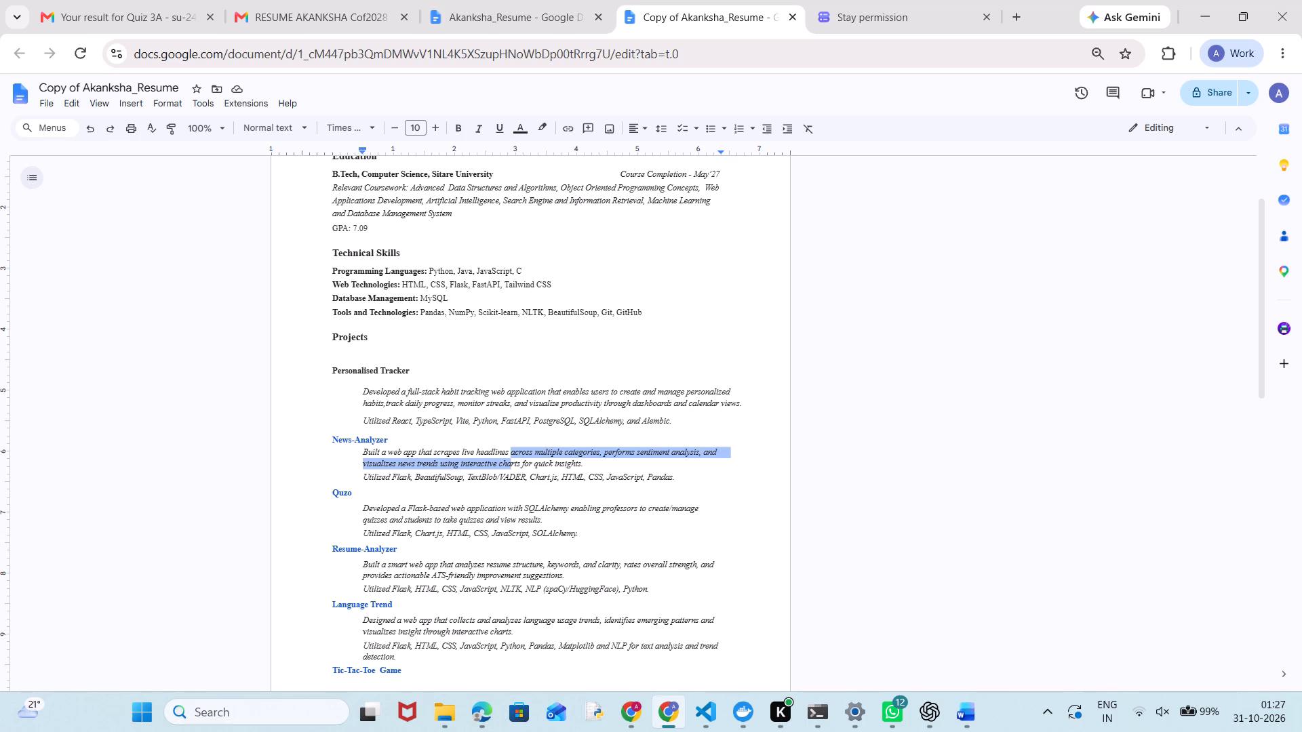
pyautogui.moveTo(512, 463); pyautogui.dragTo(513, 464)
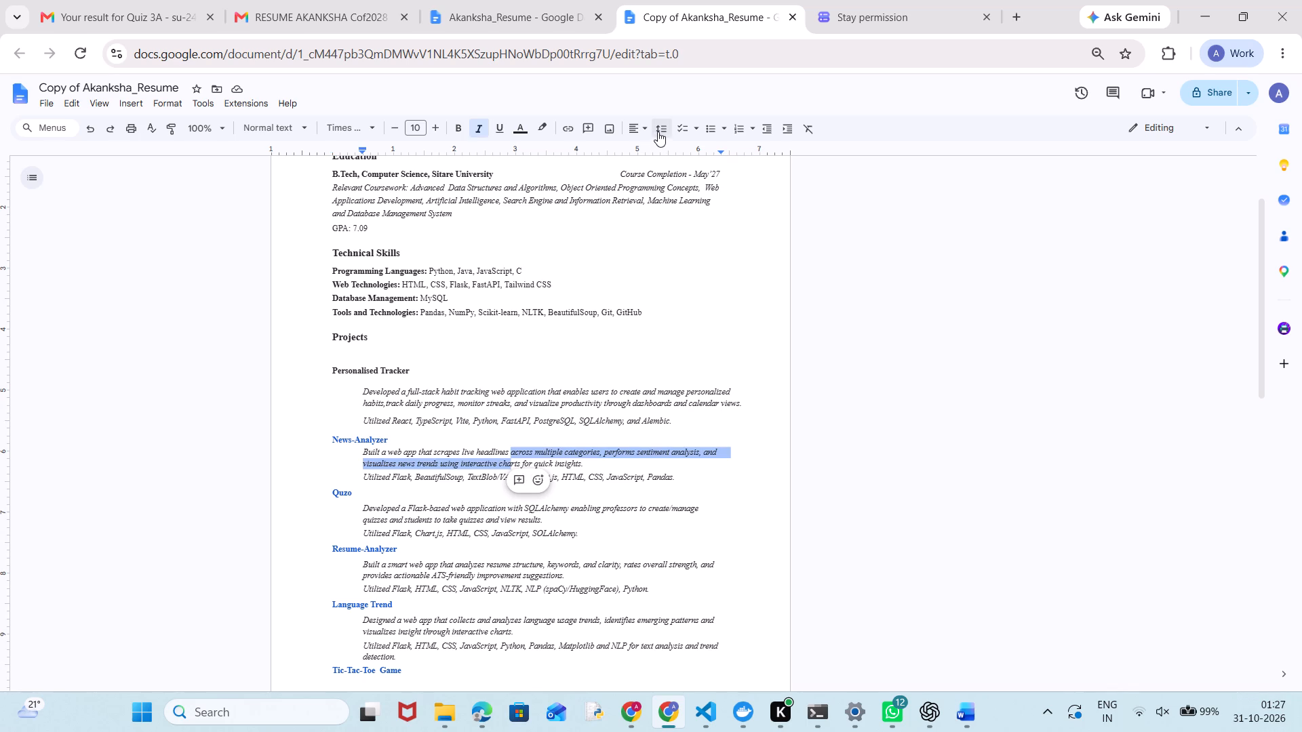
pyautogui.click(658, 131)
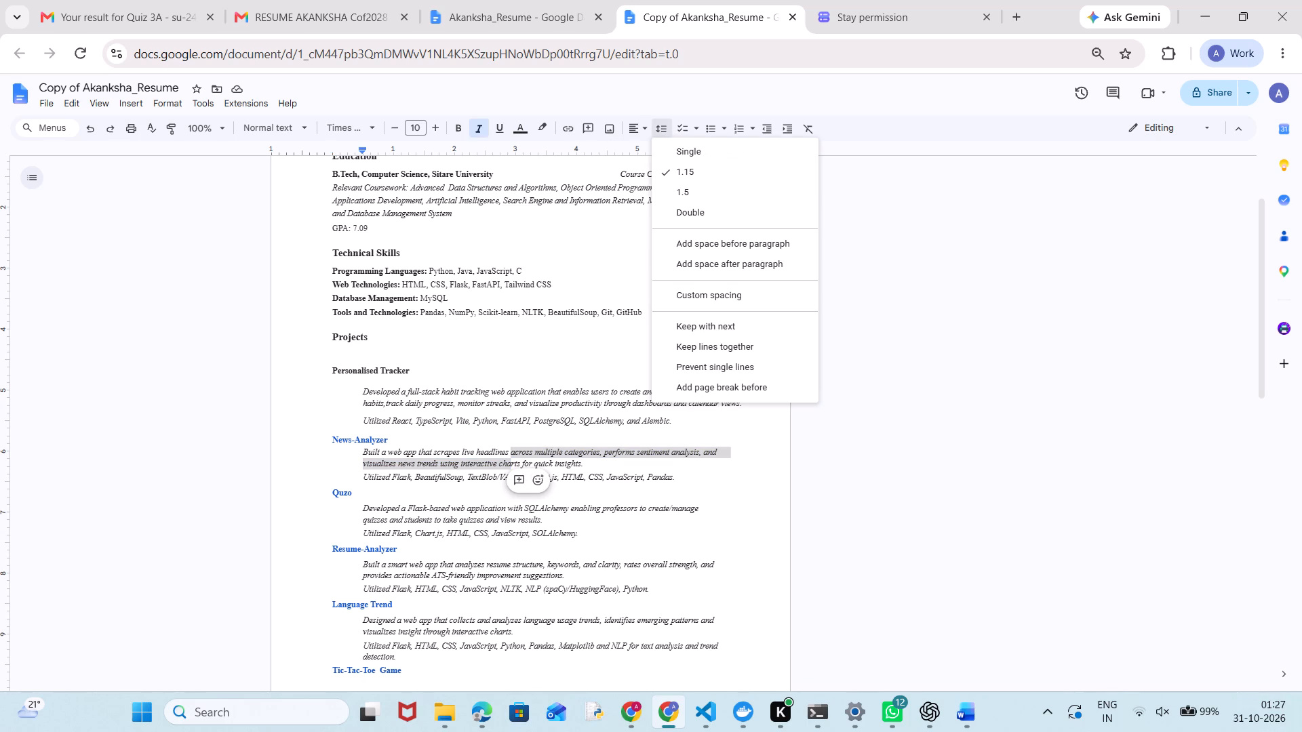
pyautogui.click(561, 262)
# Turn off "Prevent single lines" for the two-line Personalised Tracker description.
pyautogui.moveTo(362, 393); pyautogui.dragTo(741, 400)
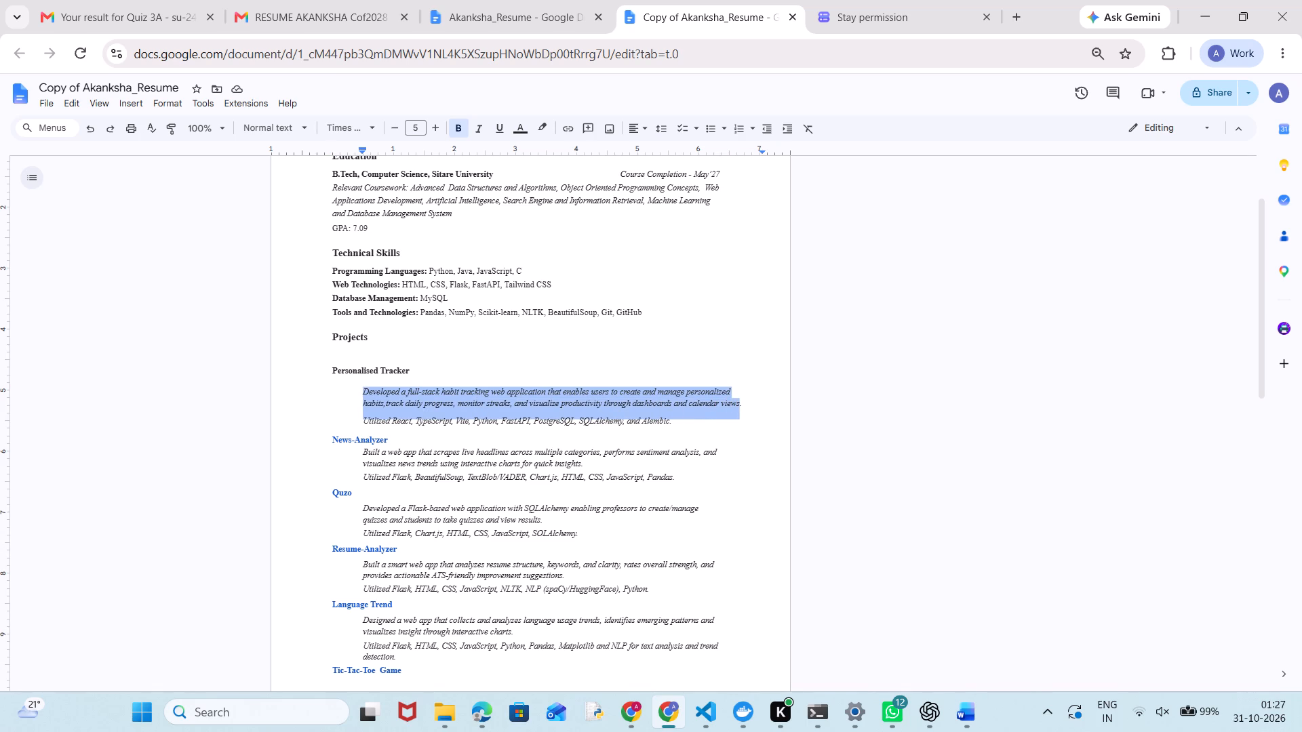
pyautogui.moveTo(741, 400); pyautogui.dragTo(744, 406)
pyautogui.click(665, 124)
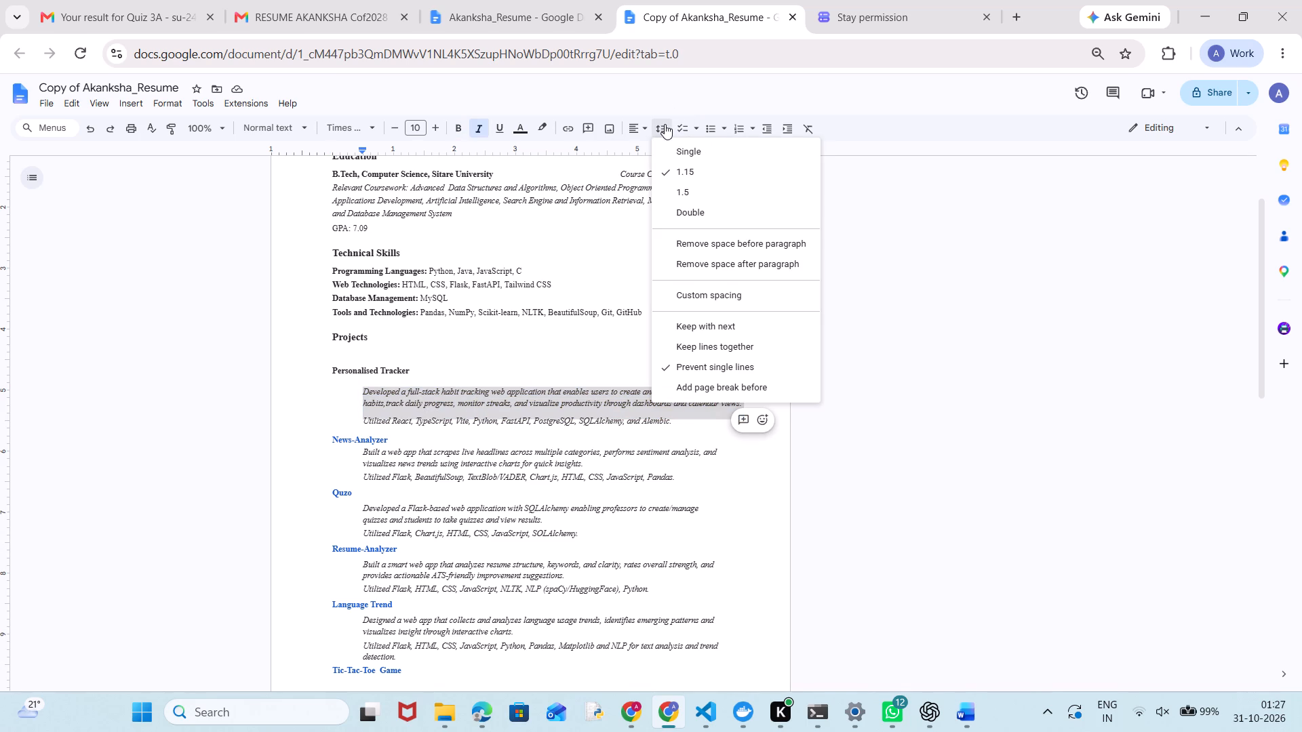
pyautogui.click(677, 366)
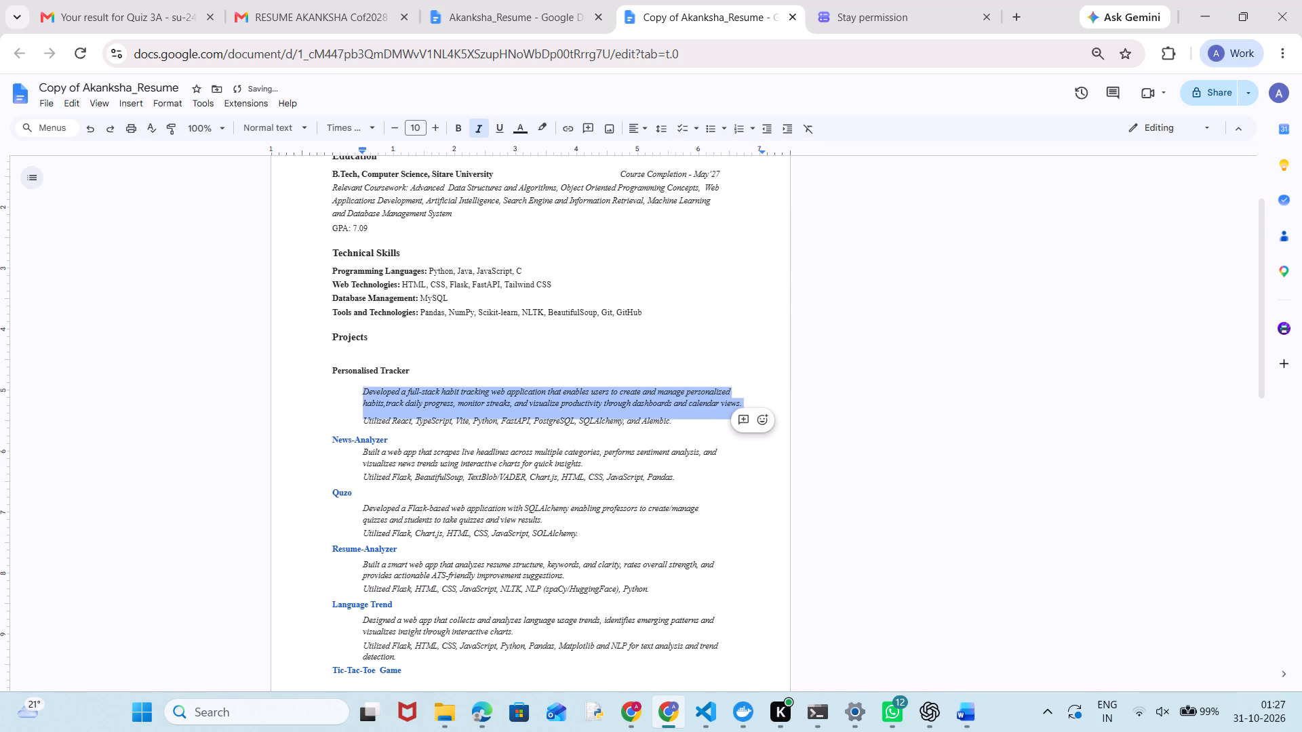
pyautogui.click(751, 335)
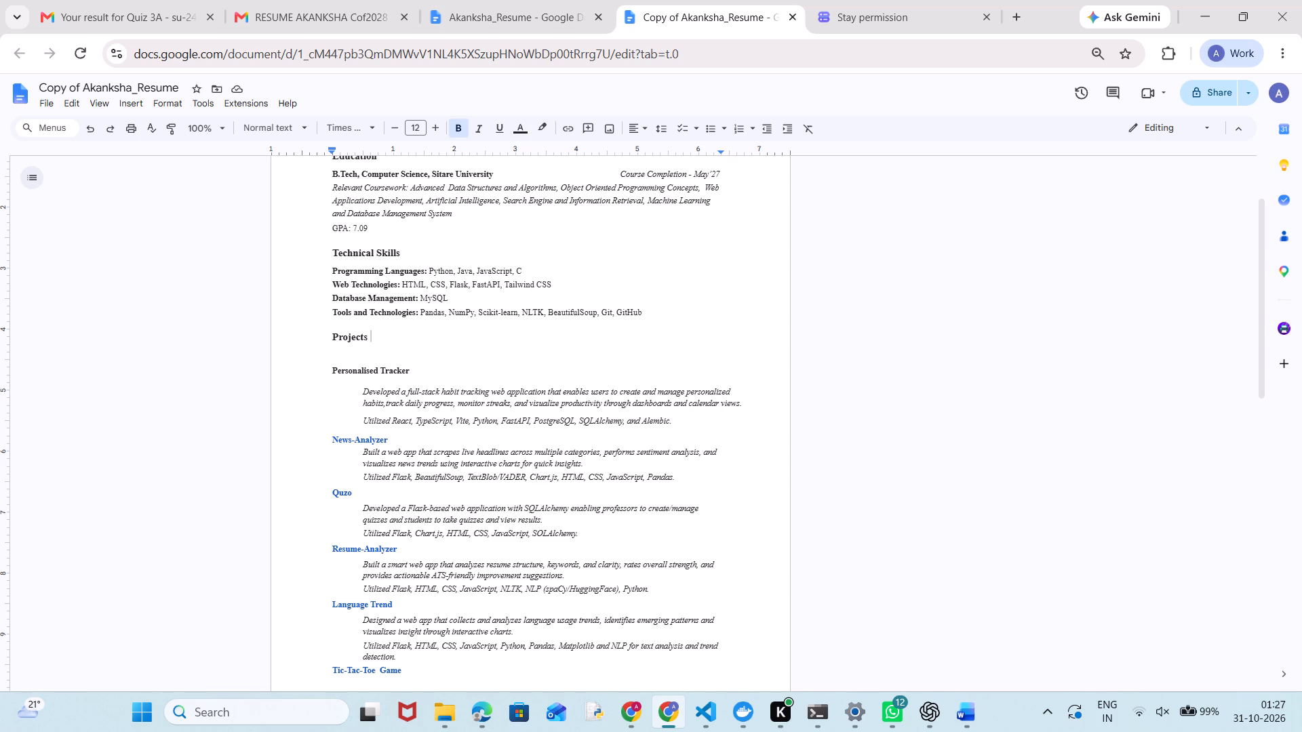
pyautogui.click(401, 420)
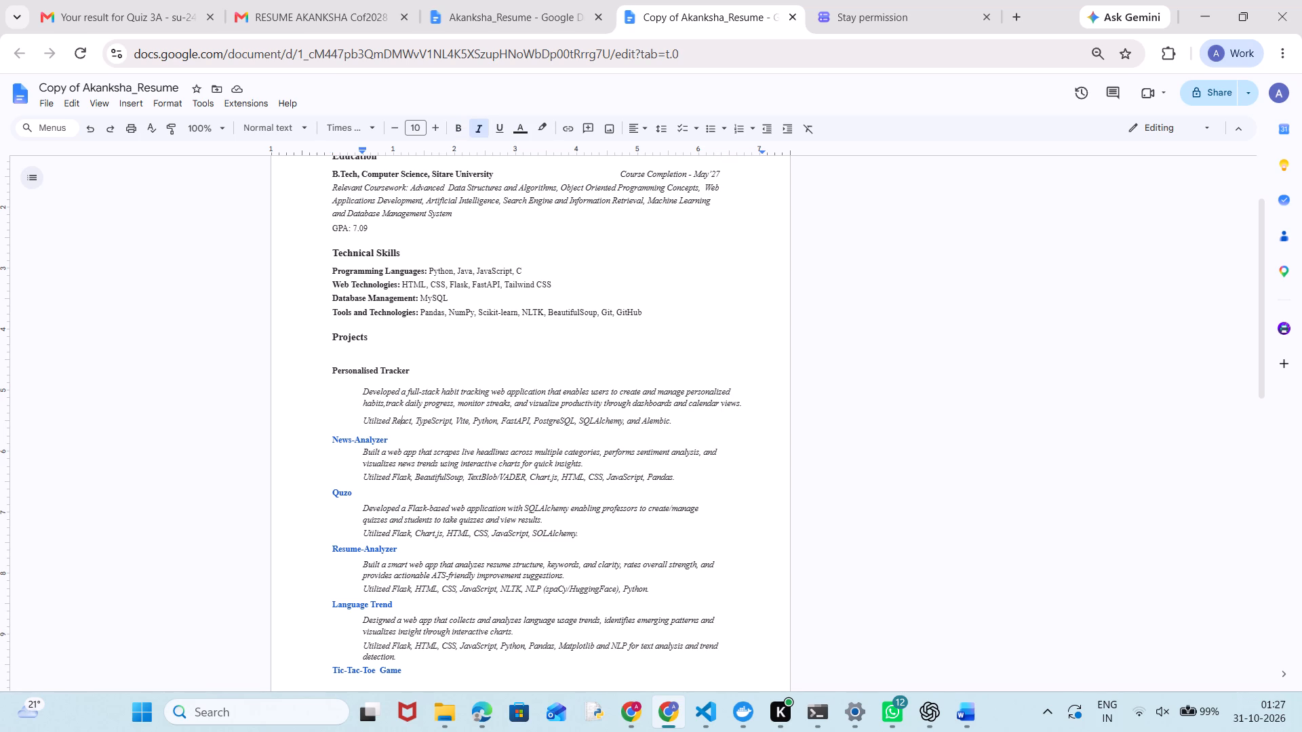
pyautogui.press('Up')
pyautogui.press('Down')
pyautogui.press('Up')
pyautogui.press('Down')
# Copy News-Analyzer's "Utilized Flask, BeautifulSoup..." line and paste it on a new line below Personalised Tracker's "Utilized React..." line.
pyautogui.moveTo(361, 483); pyautogui.dragTo(667, 479)
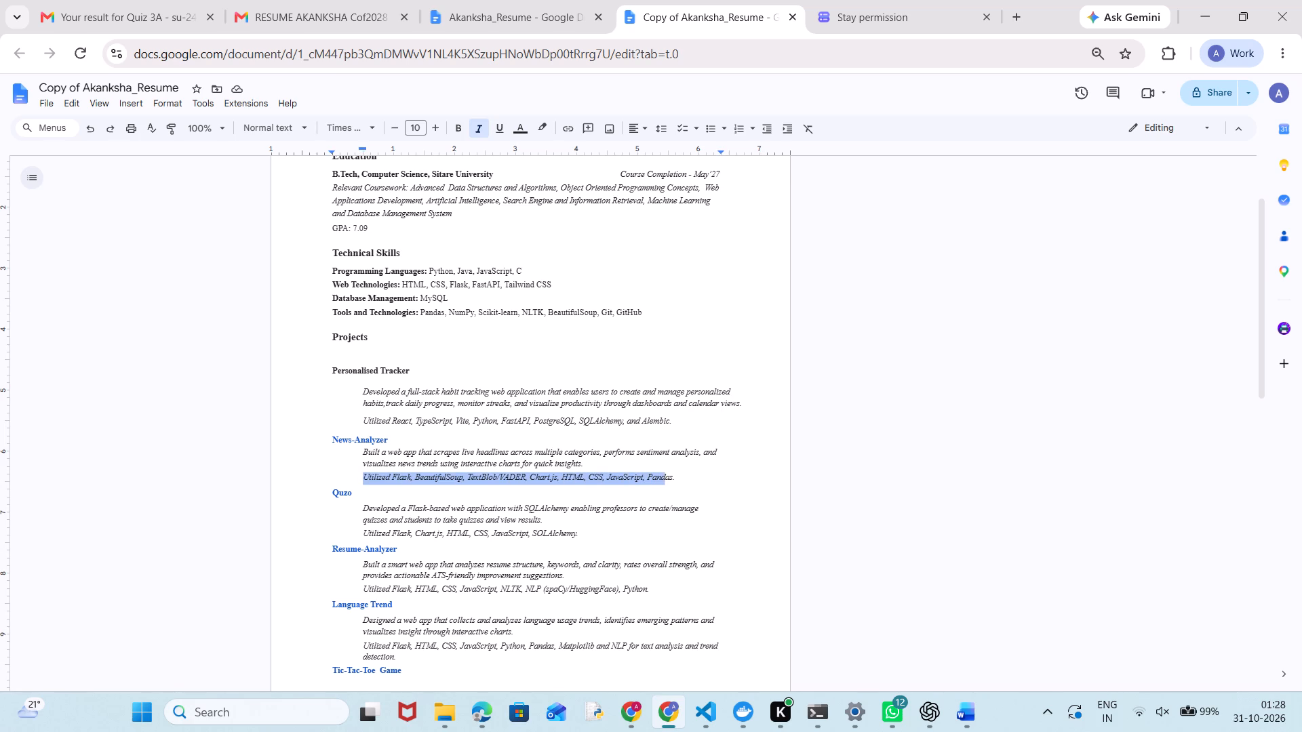
pyautogui.moveTo(667, 479); pyautogui.dragTo(681, 478)
pyautogui.hotkey('ctrl', 'c')
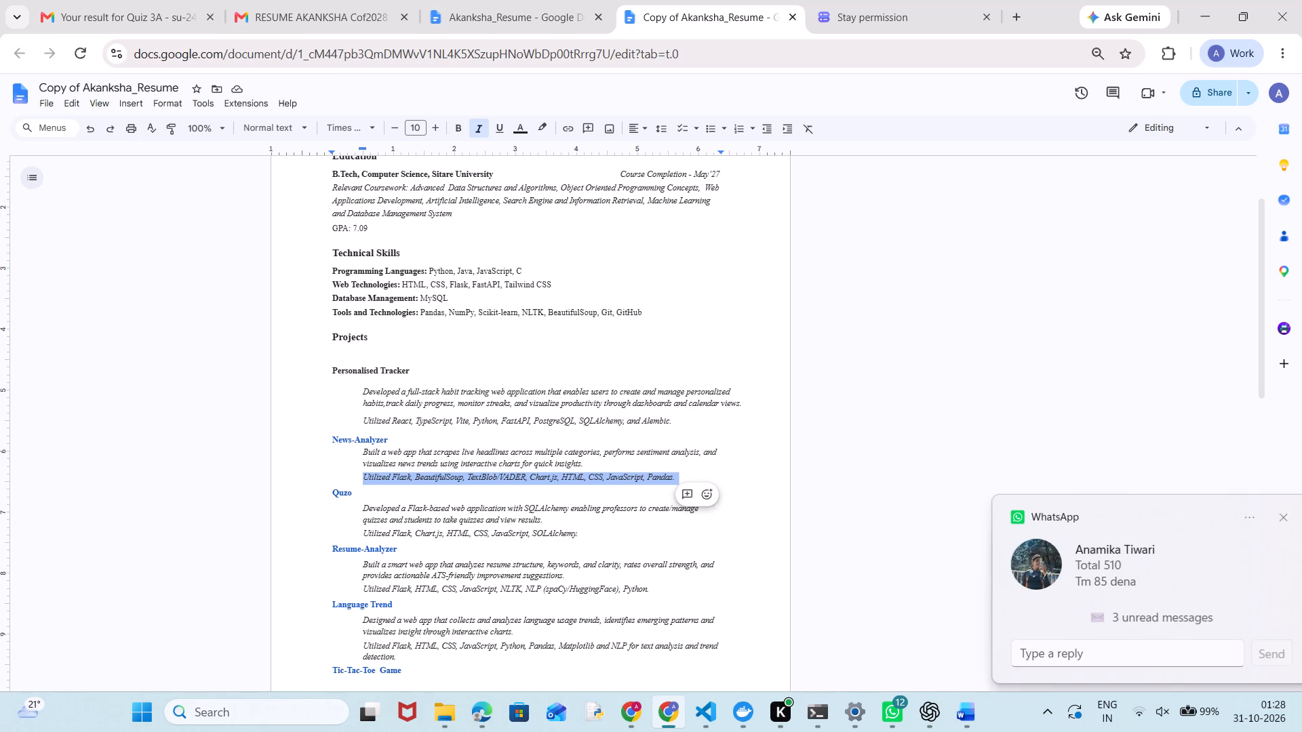
pyautogui.click(693, 422)
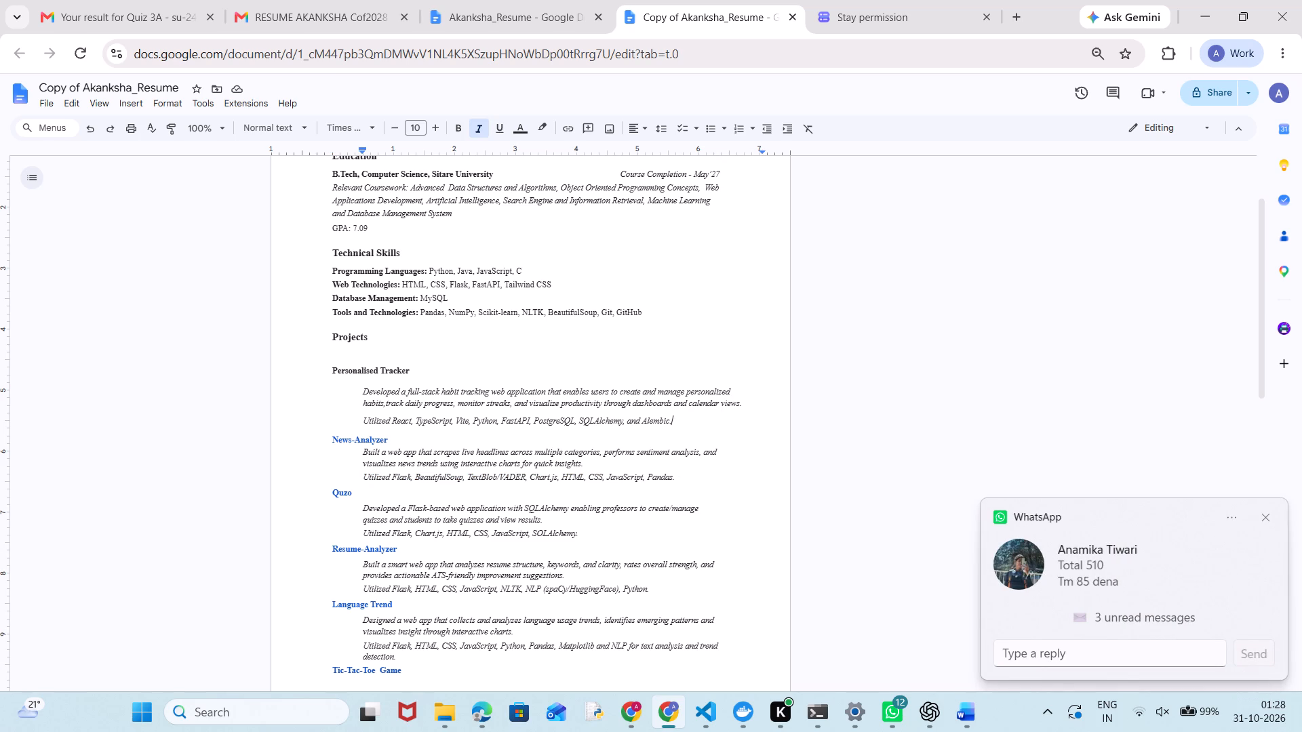
pyautogui.moveTo(693, 422); pyautogui.dragTo(473, 423)
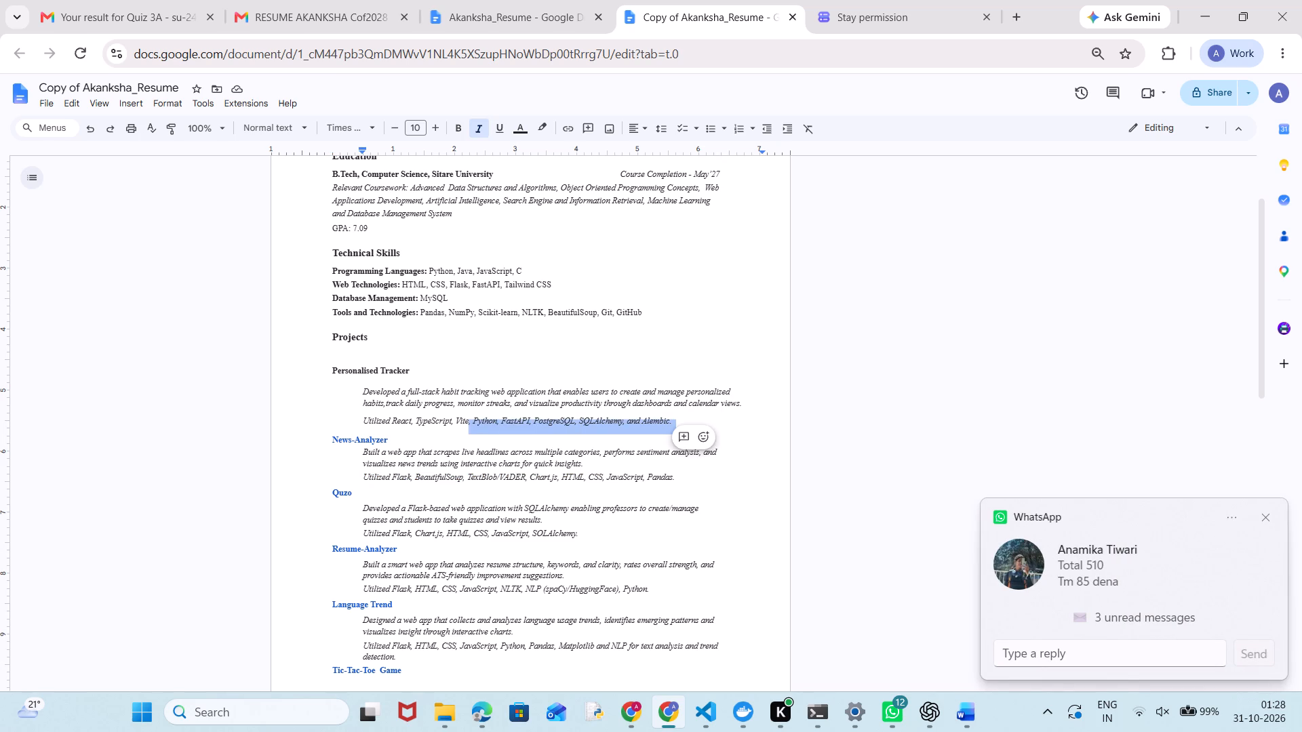
pyautogui.moveTo(473, 423); pyautogui.dragTo(682, 418)
pyautogui.click(682, 418)
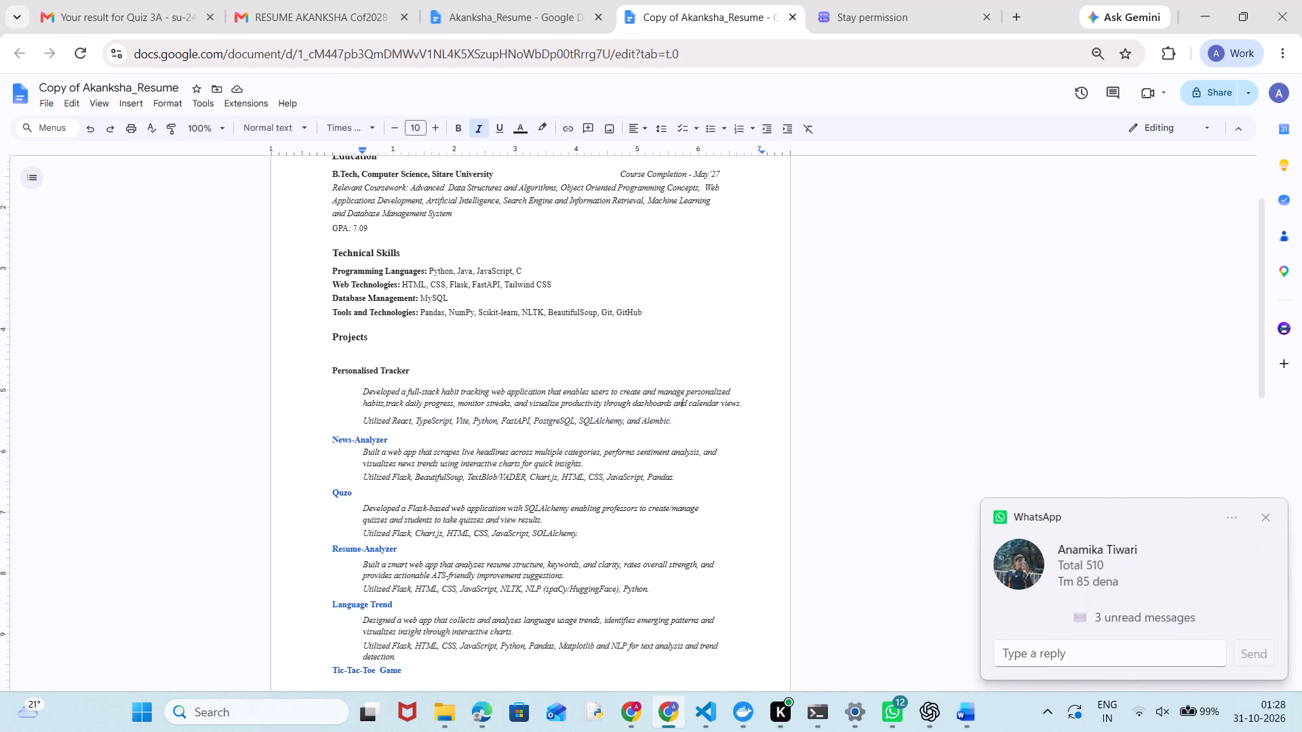
pyautogui.click(682, 418)
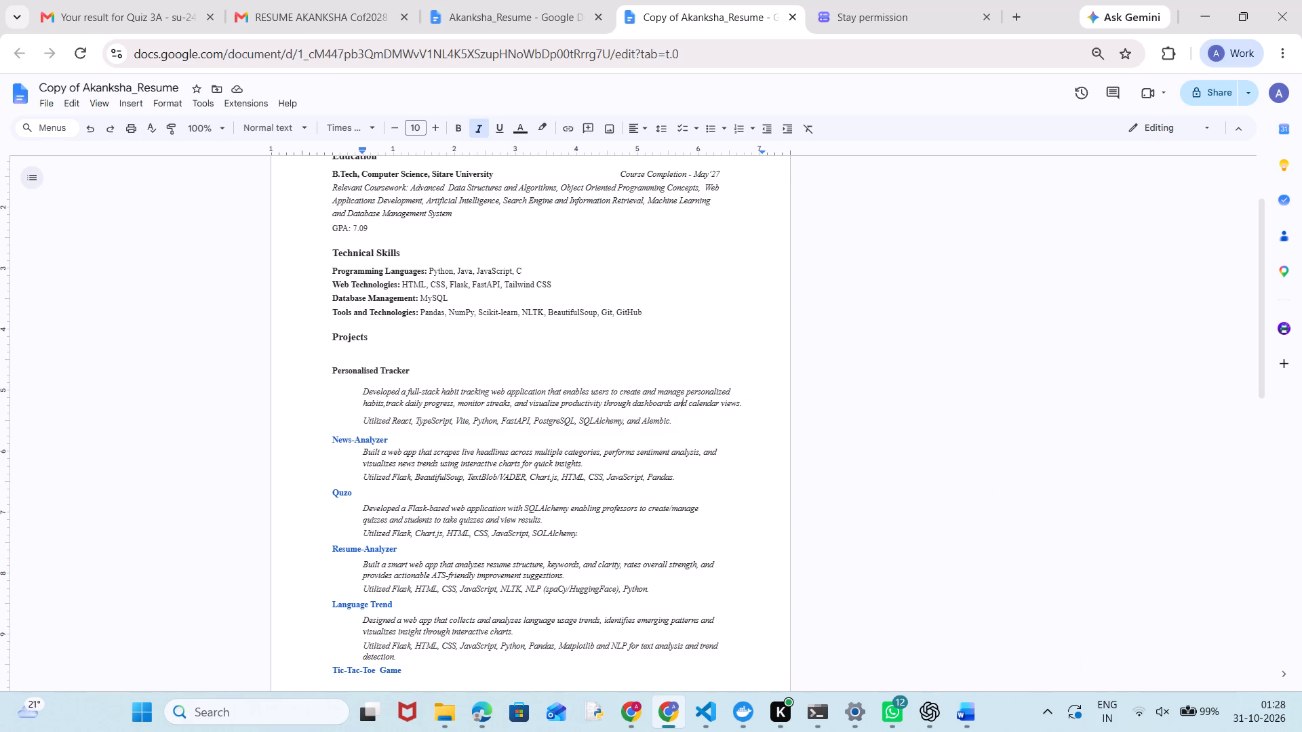
pyautogui.click(682, 420)
pyautogui.press('Return')
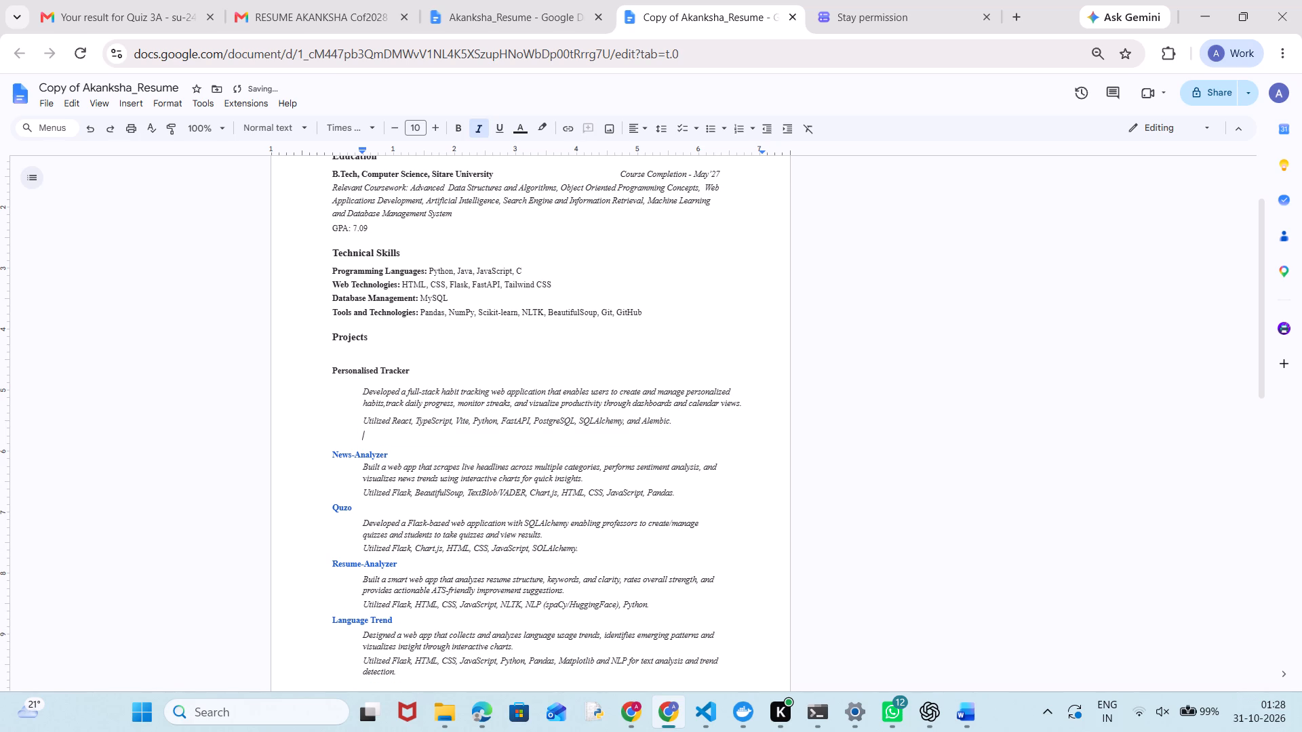
pyautogui.hotkey('ctrl', 'v')
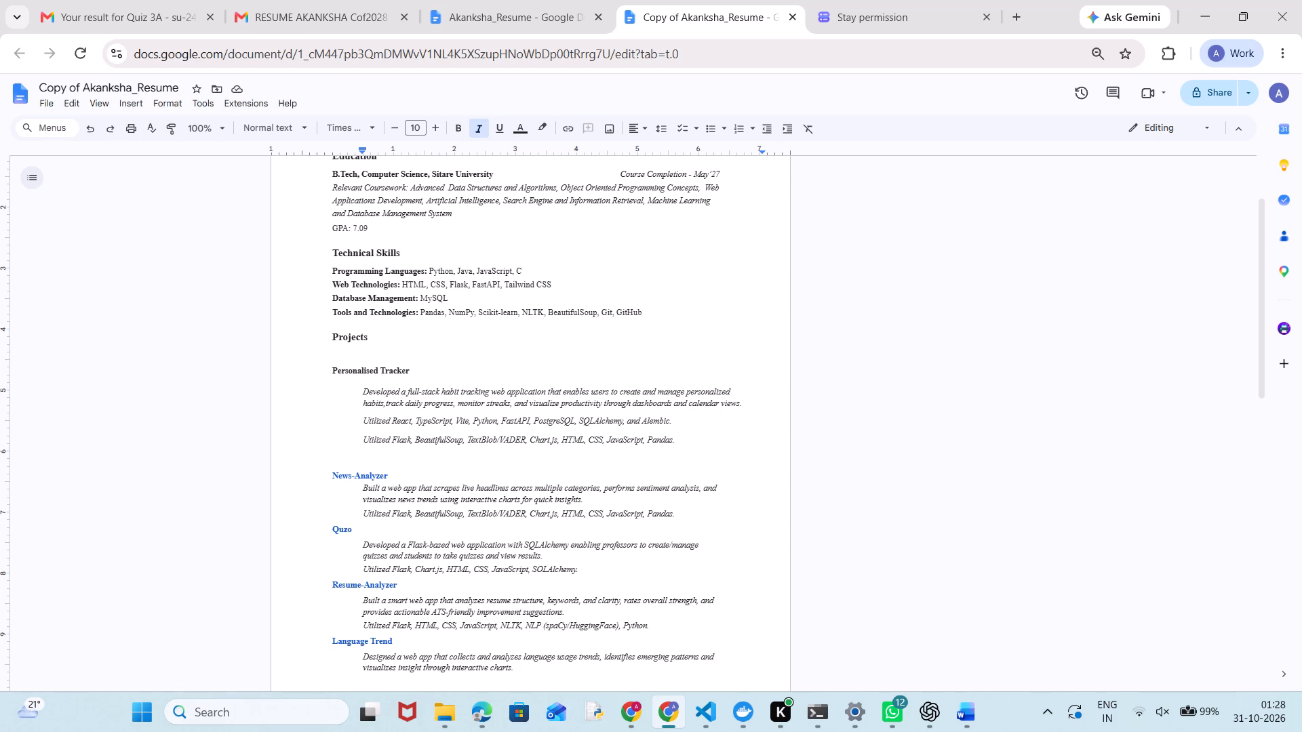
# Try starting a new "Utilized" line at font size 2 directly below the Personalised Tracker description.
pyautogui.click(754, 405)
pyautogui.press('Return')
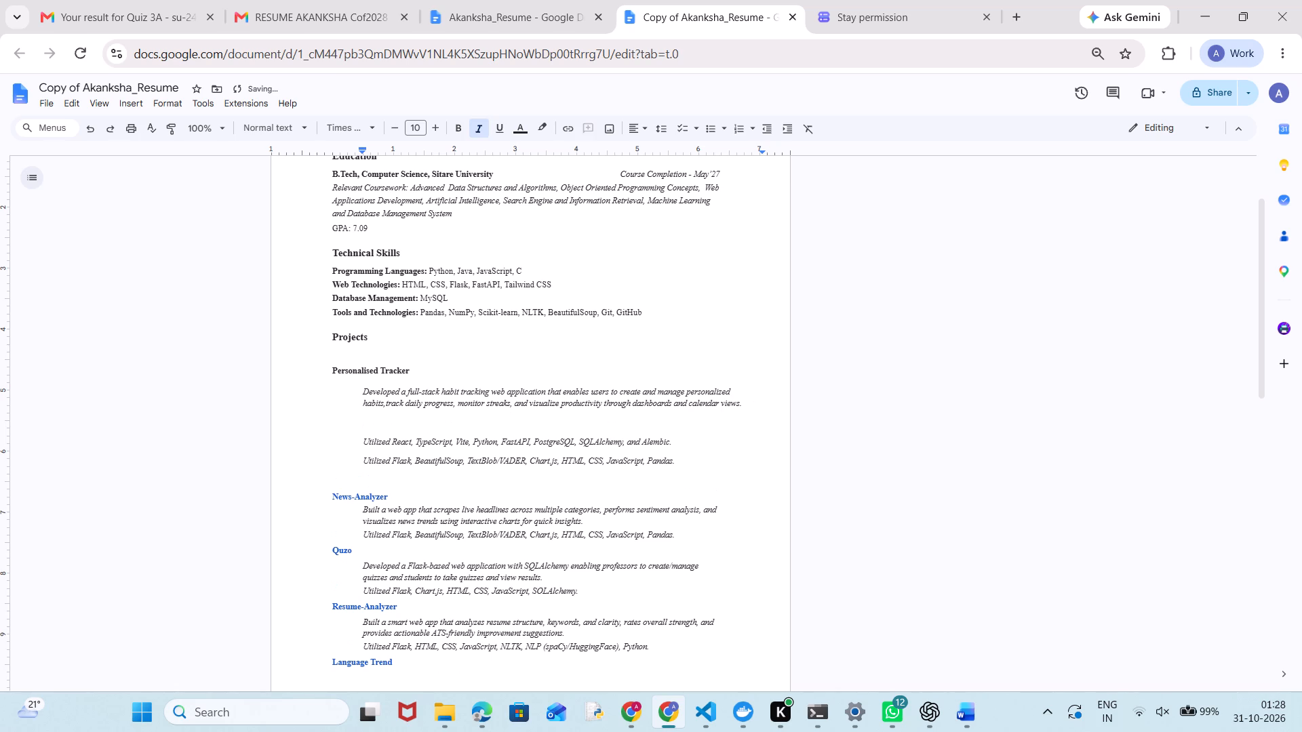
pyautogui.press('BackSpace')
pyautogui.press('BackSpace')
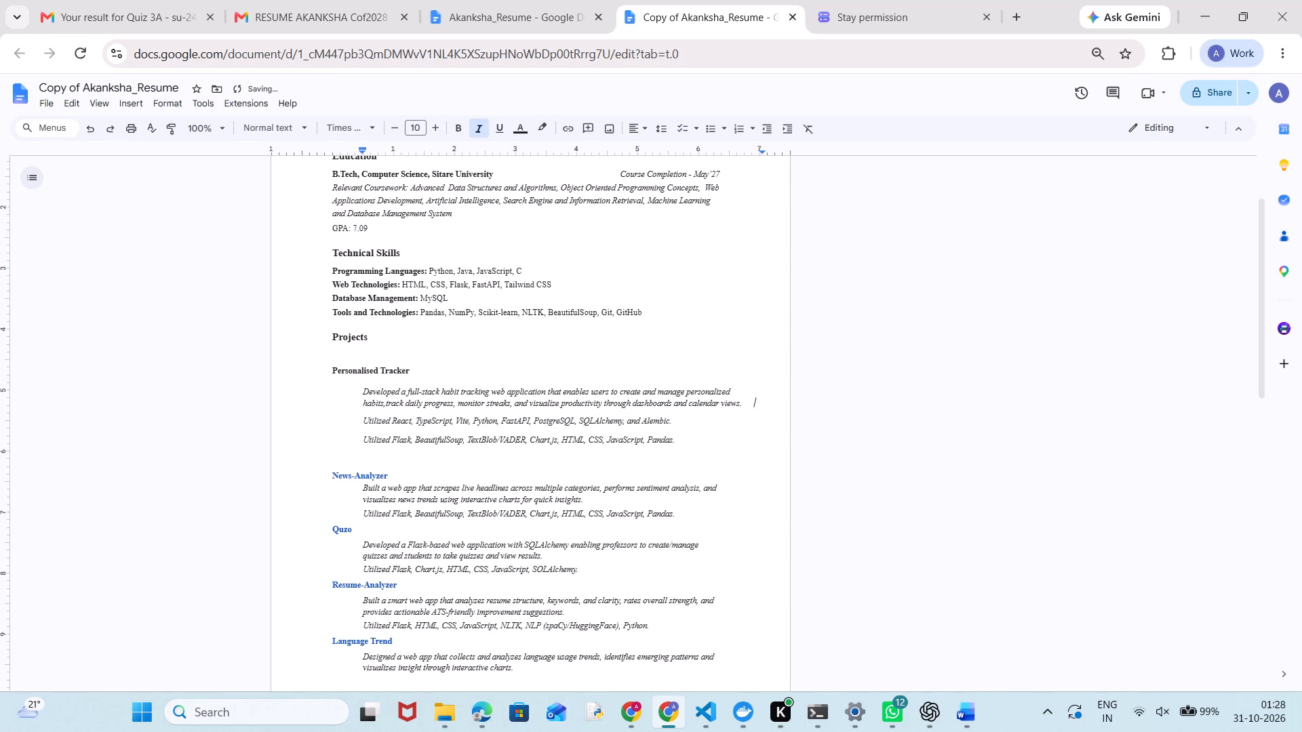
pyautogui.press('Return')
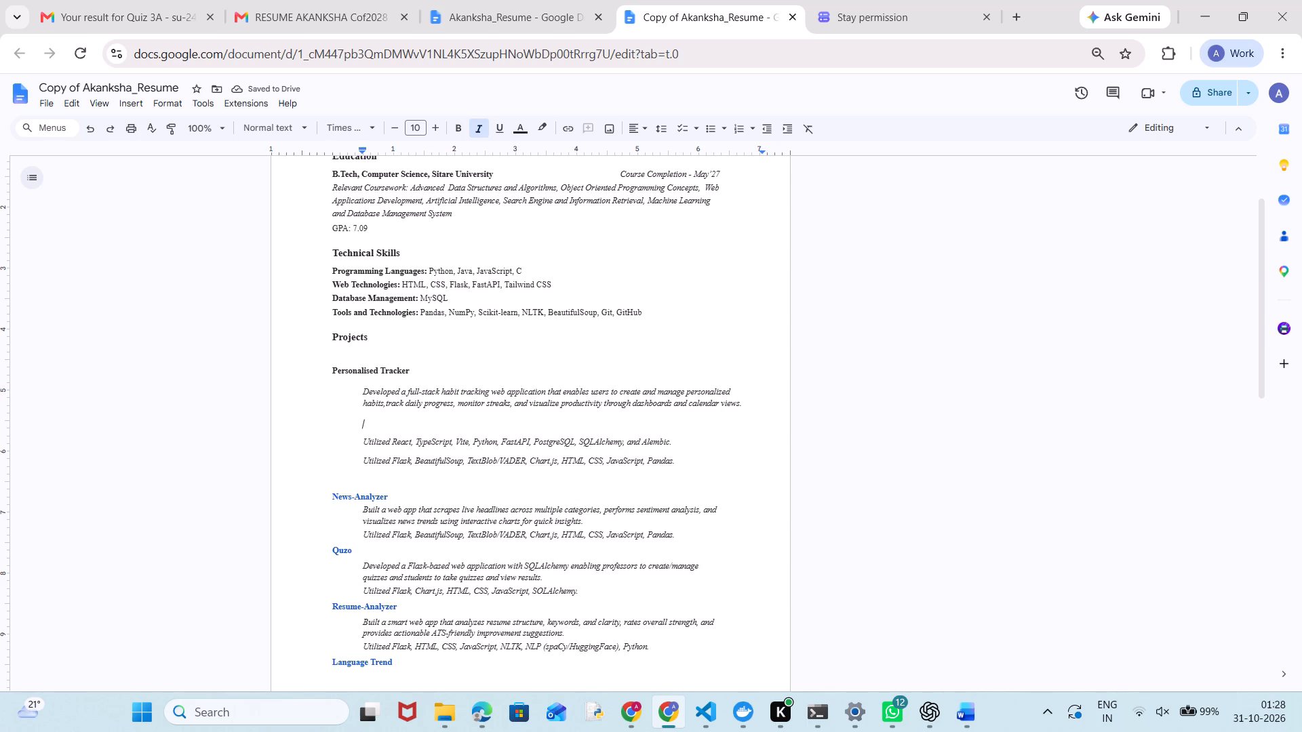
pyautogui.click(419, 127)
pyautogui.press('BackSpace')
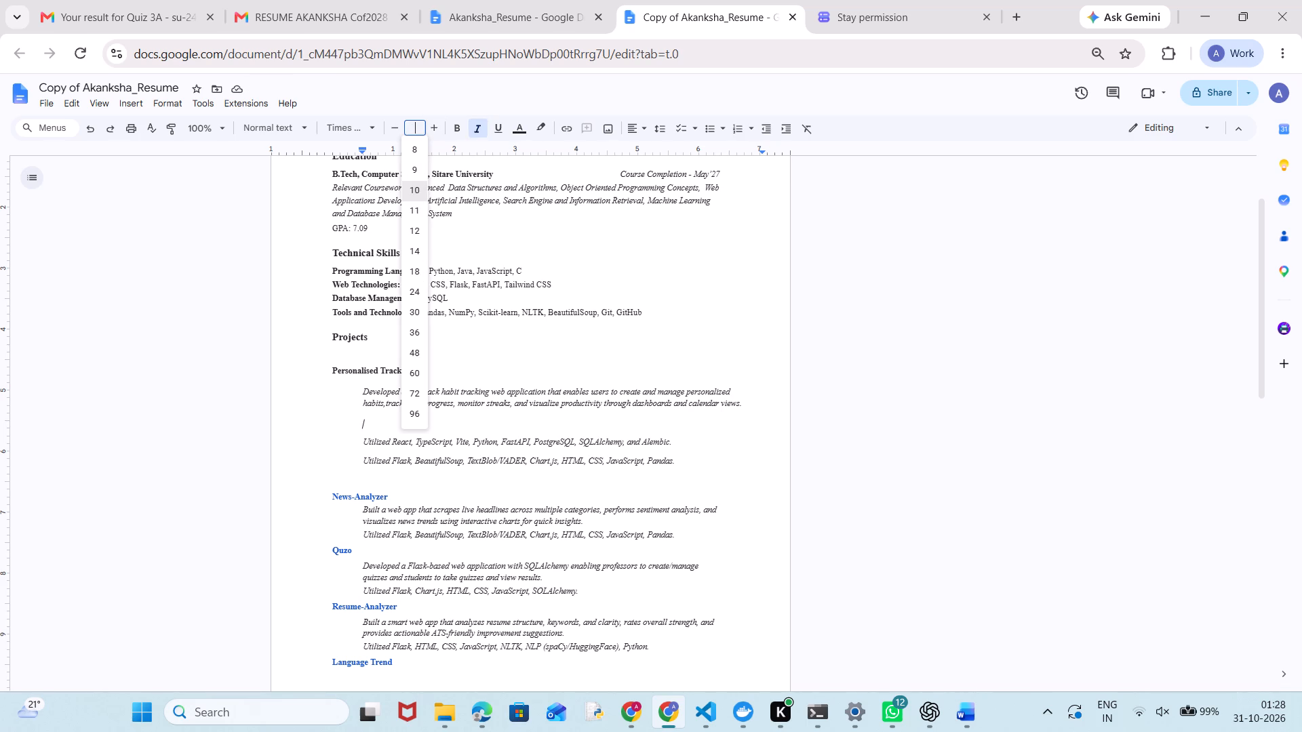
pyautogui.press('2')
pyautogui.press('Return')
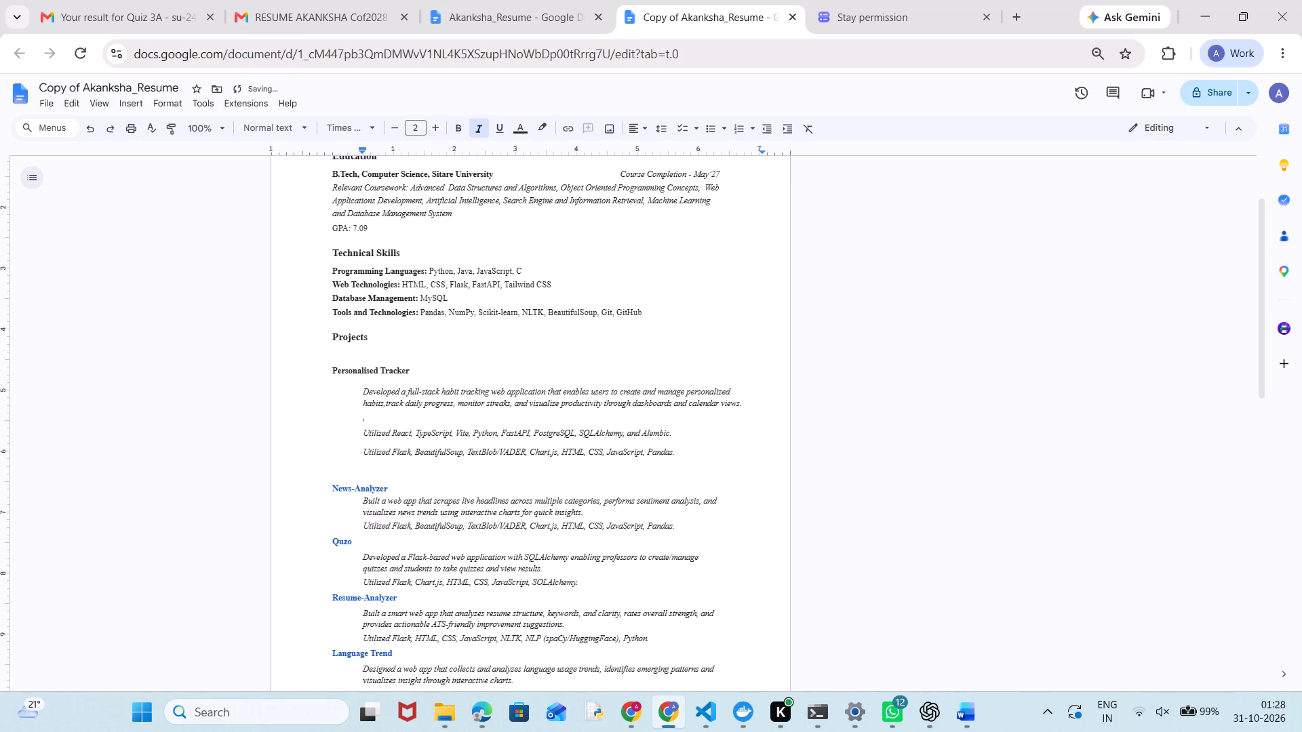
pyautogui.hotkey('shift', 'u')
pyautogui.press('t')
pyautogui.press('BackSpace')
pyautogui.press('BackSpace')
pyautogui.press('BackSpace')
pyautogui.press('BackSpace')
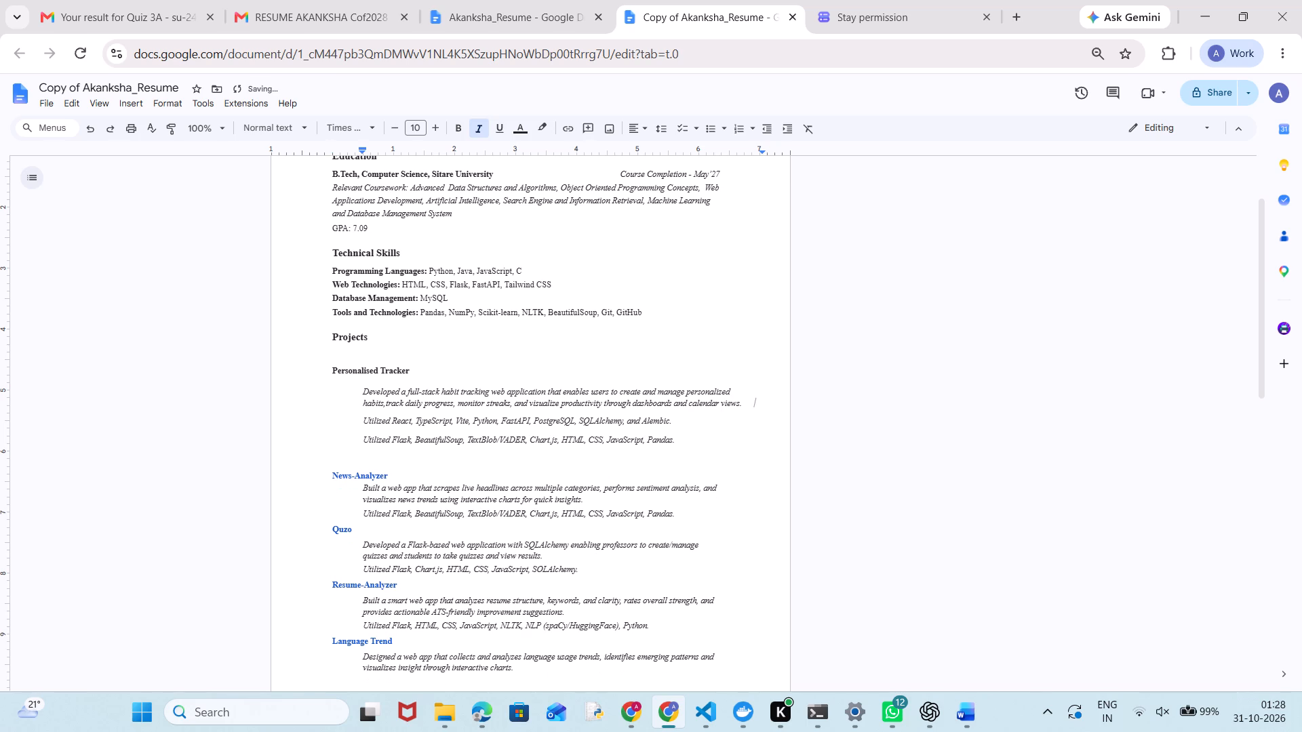
# Delete the trailing spaces after "calendar views." at the end of the Personalised Tracker description.
pyautogui.press('BackSpace')
pyautogui.press('BackSpace')
pyautogui.press('BackSpace')
pyautogui.press('BackSpace')
pyautogui.press('BackSpace')
pyautogui.press('BackSpace')
# Compare the font size and spacing around the News-Analyzer, Personalised Tracker and Technical Skills headings.
pyautogui.click(375, 481)
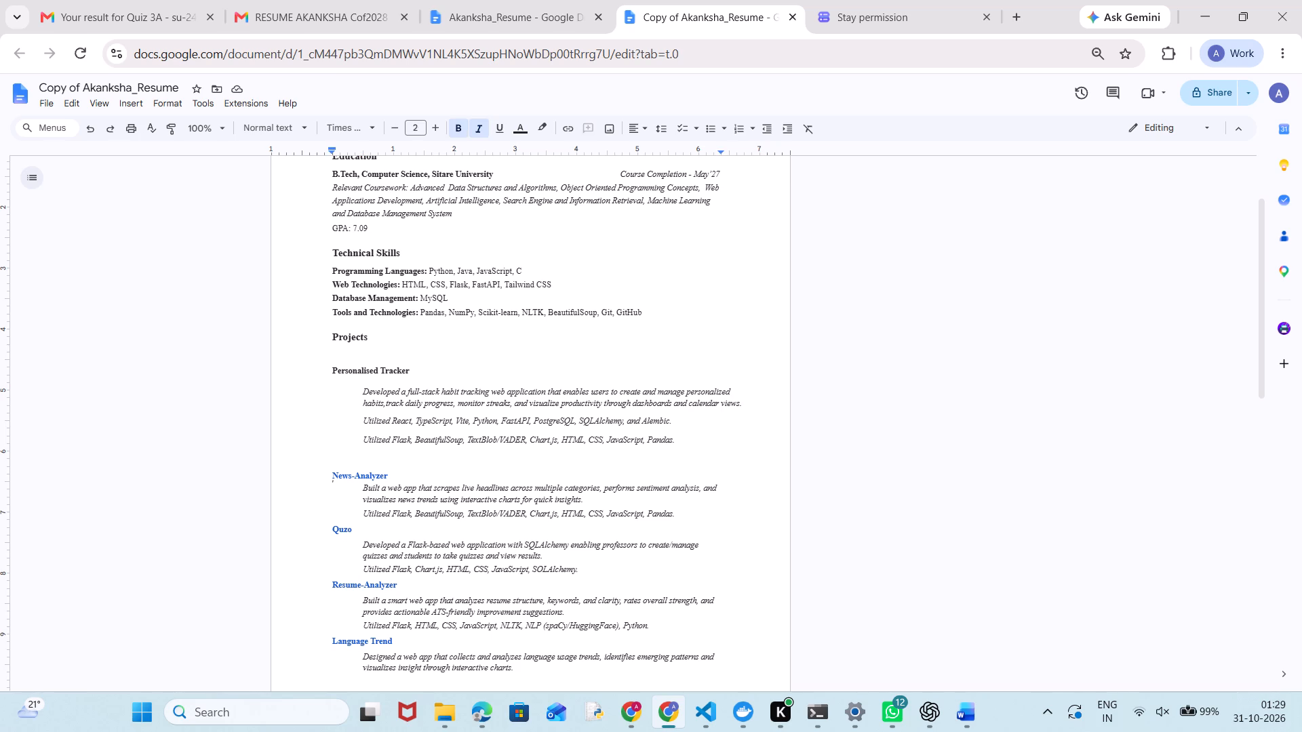
pyautogui.click(382, 369)
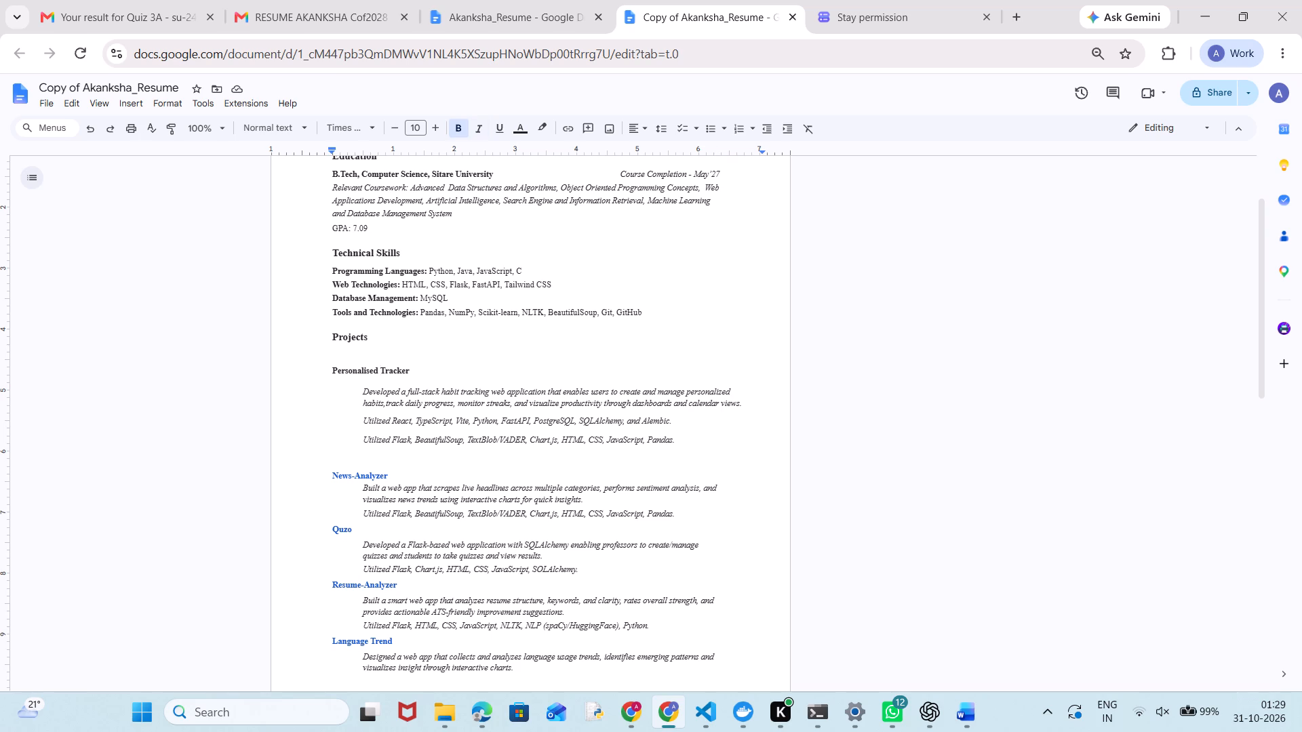
pyautogui.press('Down')
pyautogui.press('Up')
pyautogui.click(410, 378)
pyautogui.moveTo(332, 476); pyautogui.dragTo(342, 475)
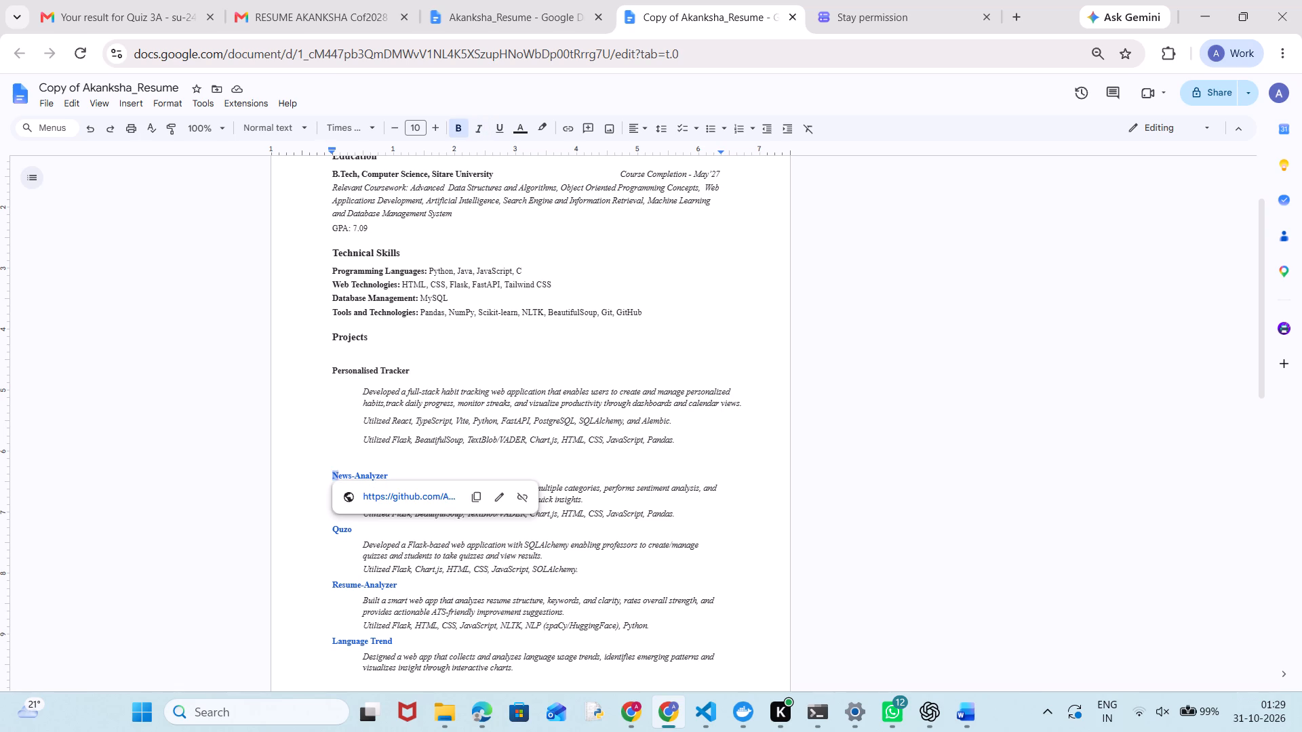
pyautogui.moveTo(342, 475); pyautogui.dragTo(353, 474)
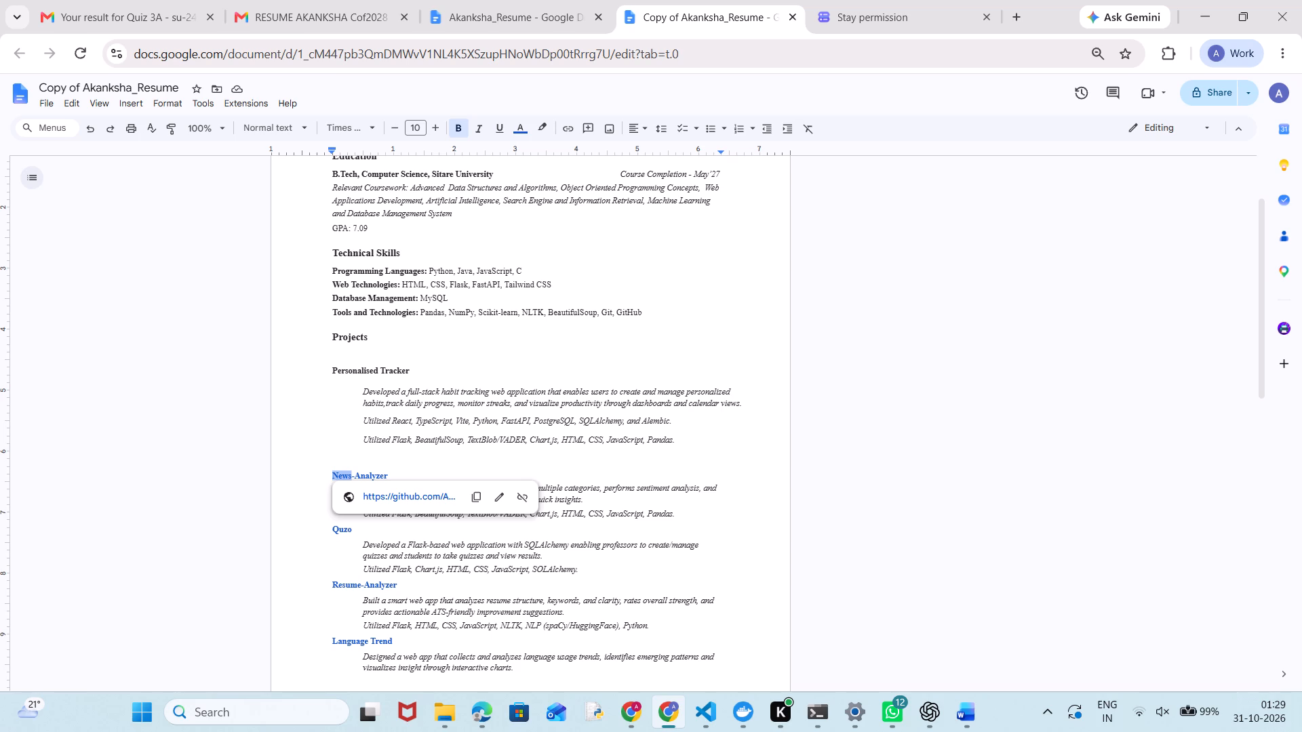
pyautogui.click(366, 462)
pyautogui.moveTo(411, 371); pyautogui.dragTo(351, 367)
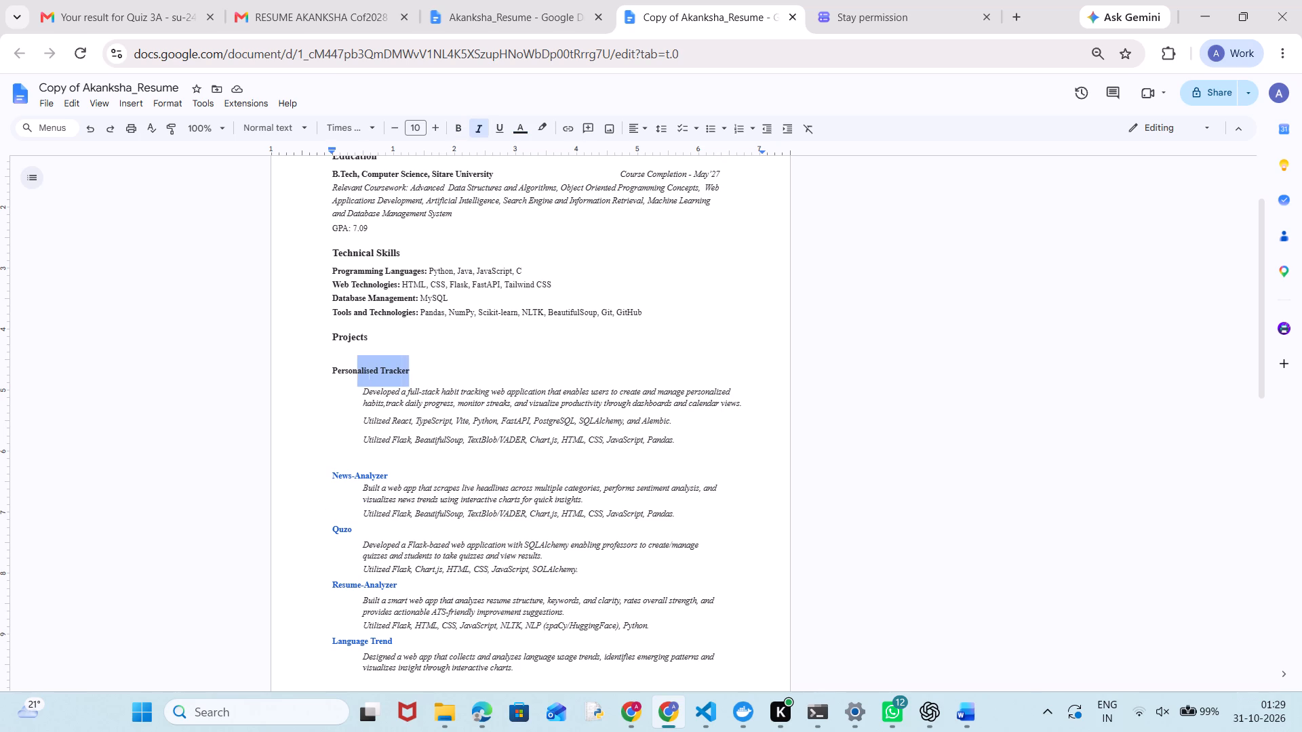
pyautogui.moveTo(351, 367); pyautogui.dragTo(329, 367)
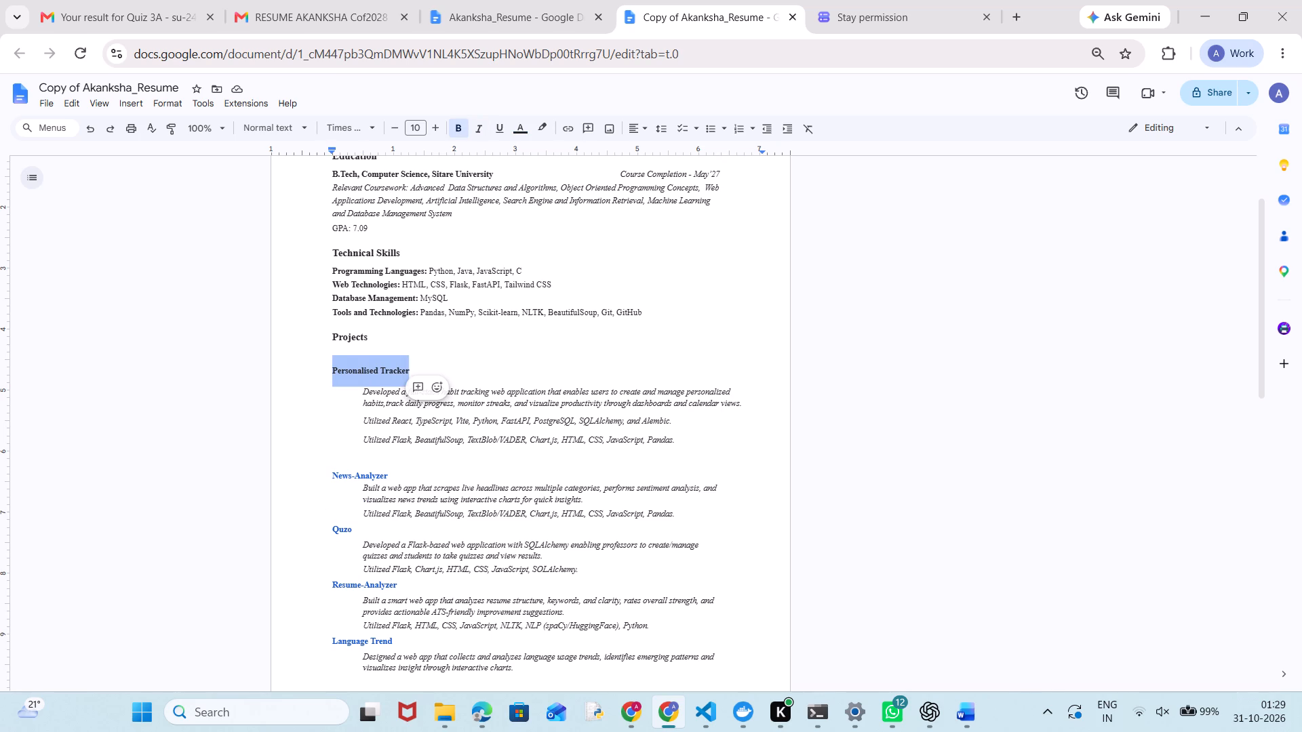
pyautogui.click(329, 367)
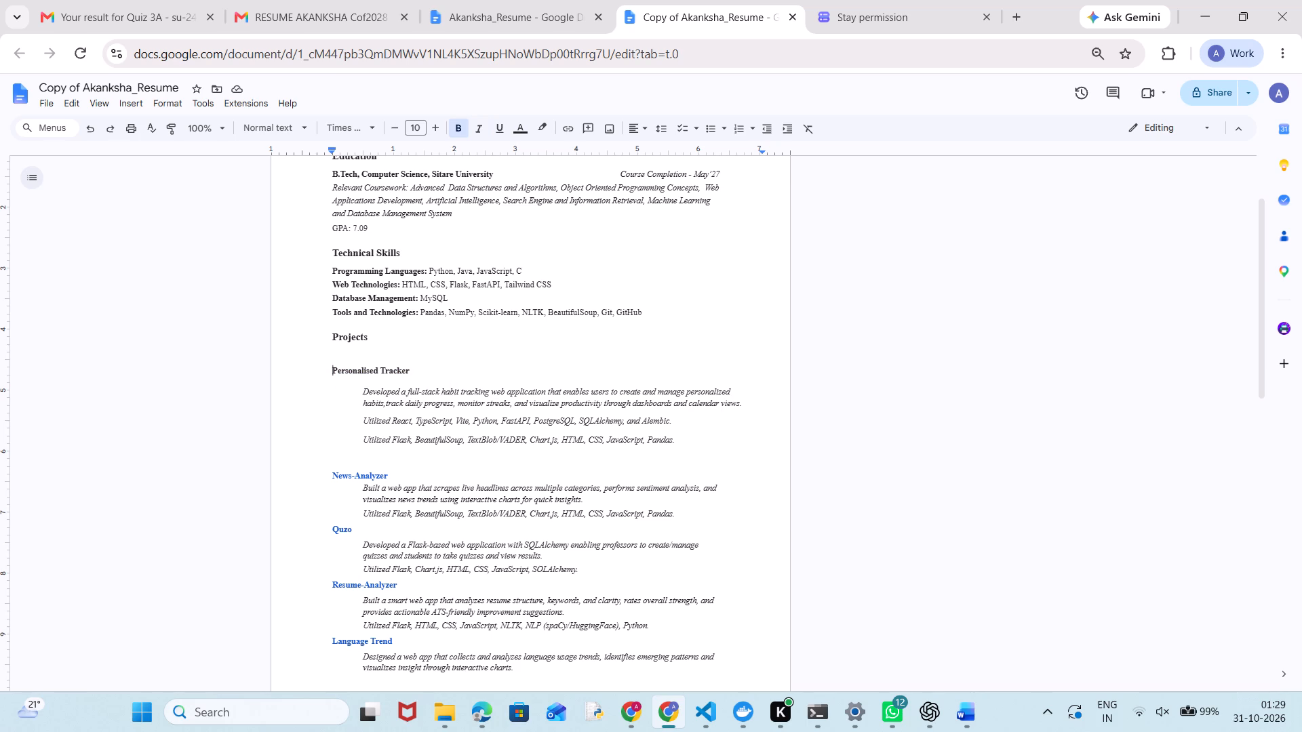
pyautogui.click(350, 349)
pyautogui.click(363, 263)
# Delete the blank font-size-5 spacing between the Projects heading and the Personalised Tracker heading.
pyautogui.click(374, 342)
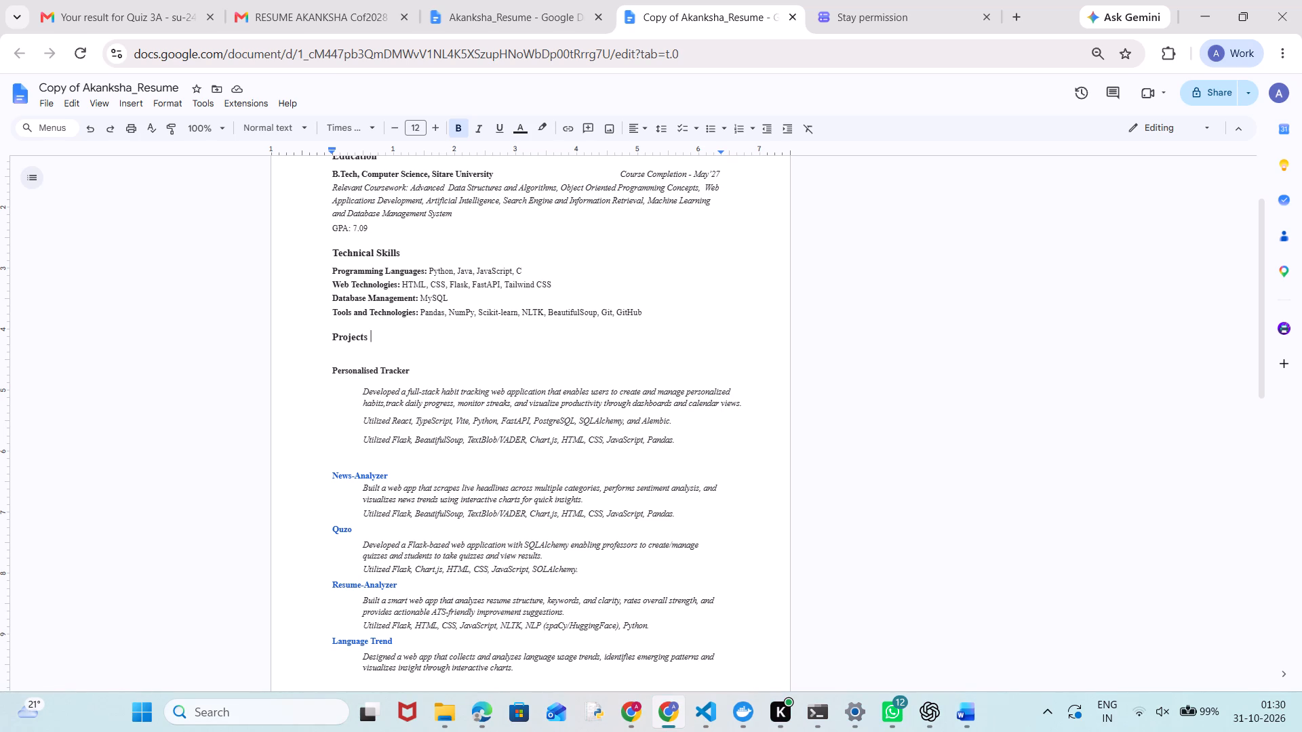
pyautogui.press('Down')
pyautogui.press('Down')
pyautogui.press('Down')
pyautogui.press('Up')
pyautogui.press('BackSpace')
pyautogui.press('BackSpace')
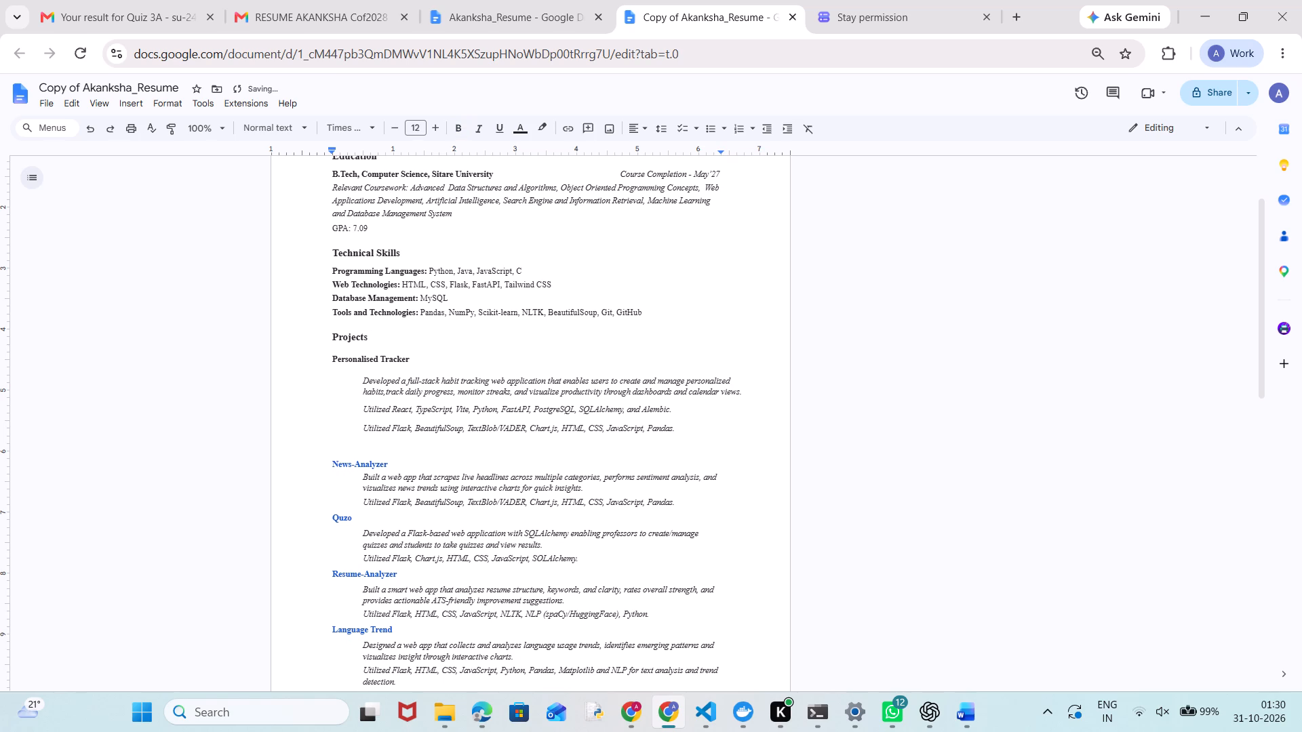
# Remove the trailing space after the "Projects" heading.
pyautogui.press('Down')
pyautogui.press('Up')
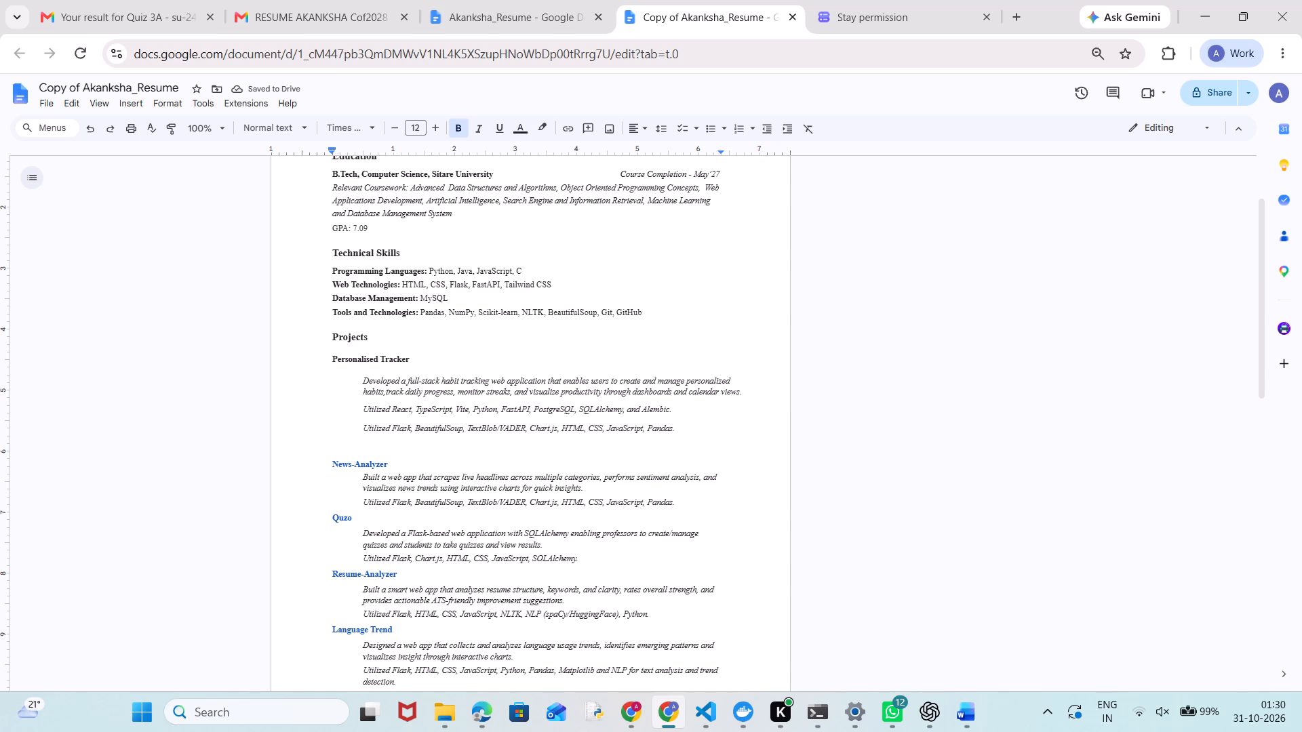
pyautogui.press('\\')
pyautogui.press('BackSpace')
pyautogui.press('BackSpace')
# Examine the Personalised Tracker heading and the gaps directly above and below it for stray blank lines.
pyautogui.click(344, 359)
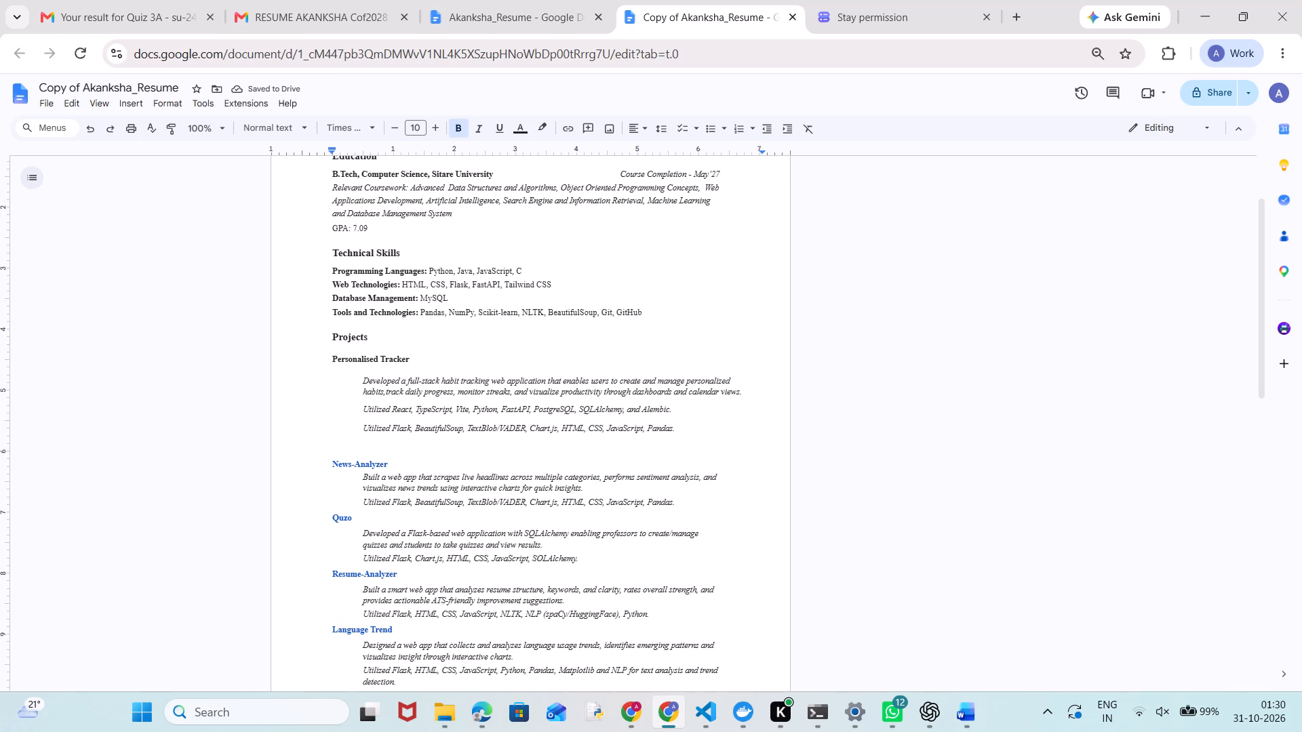
pyautogui.click(417, 358)
pyautogui.moveTo(417, 358); pyautogui.dragTo(307, 353)
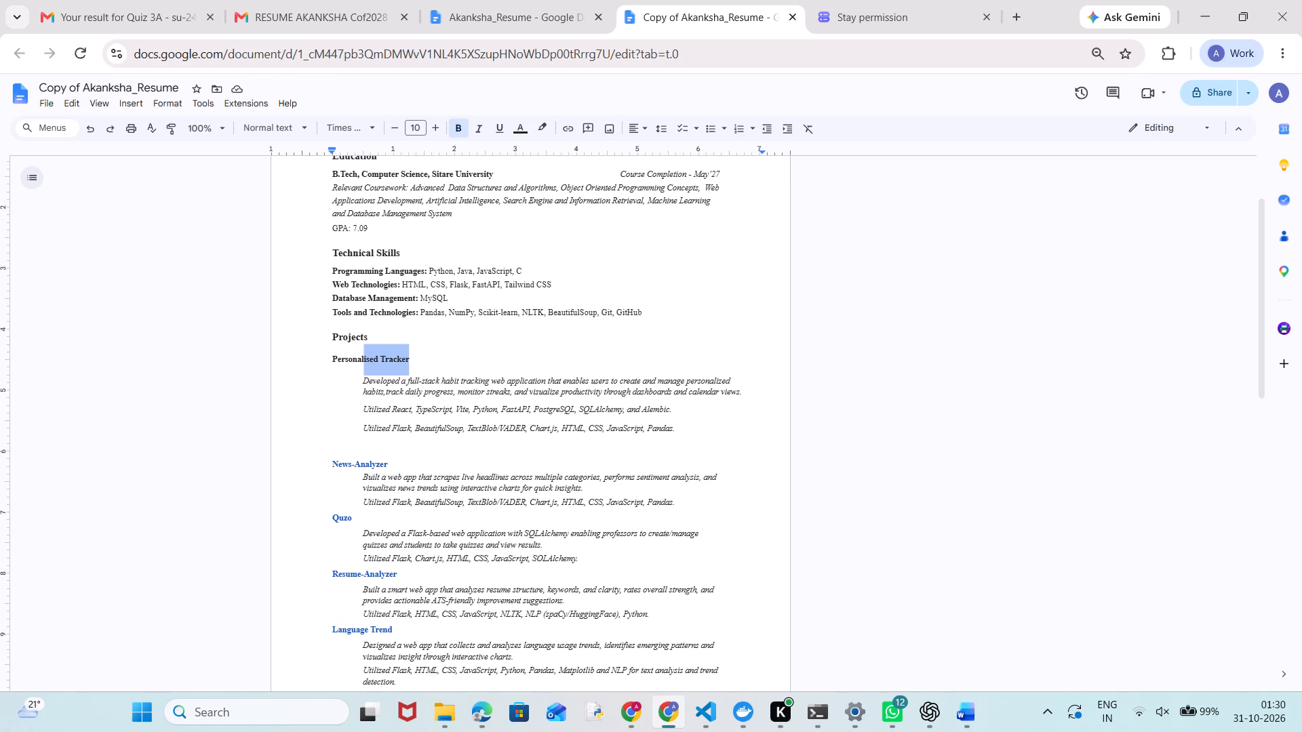
pyautogui.moveTo(307, 353); pyautogui.dragTo(302, 353)
pyautogui.moveTo(302, 353); pyautogui.dragTo(373, 356)
pyautogui.click(373, 356)
pyautogui.moveTo(412, 354); pyautogui.dragTo(319, 363)
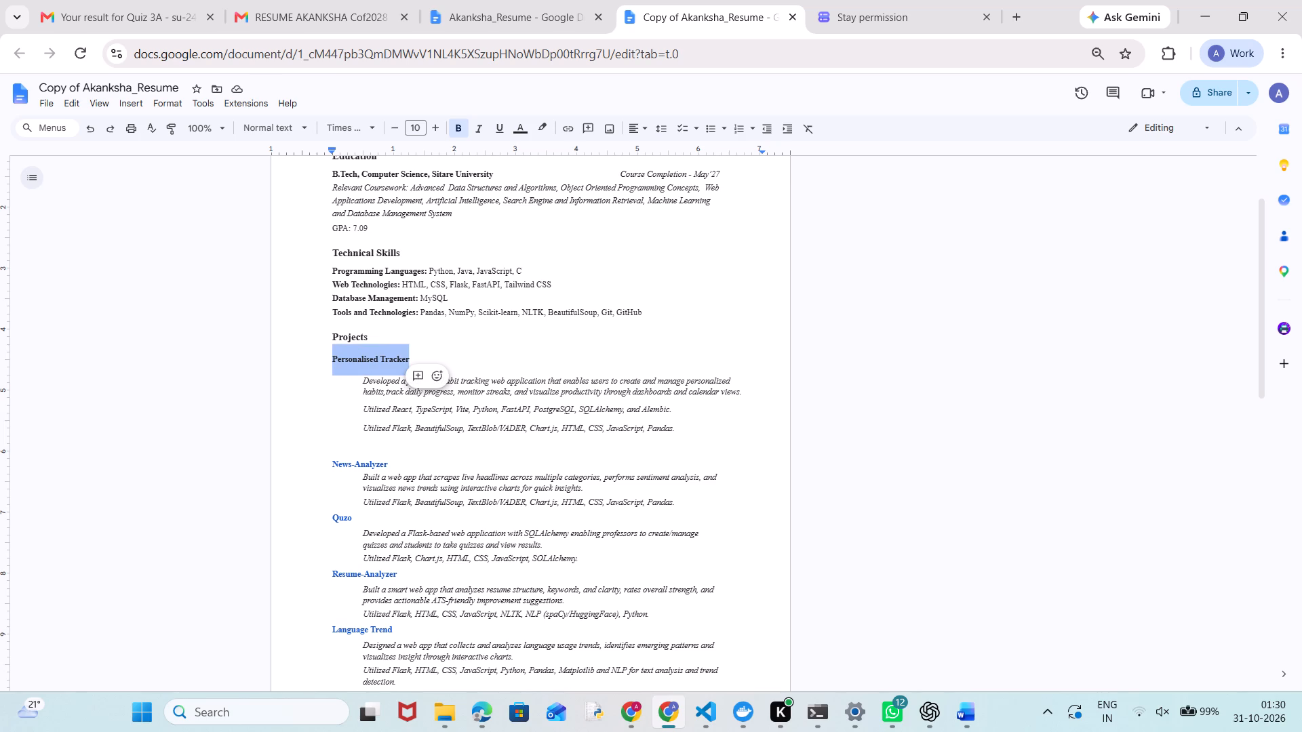
pyautogui.click(319, 363)
pyautogui.click(356, 344)
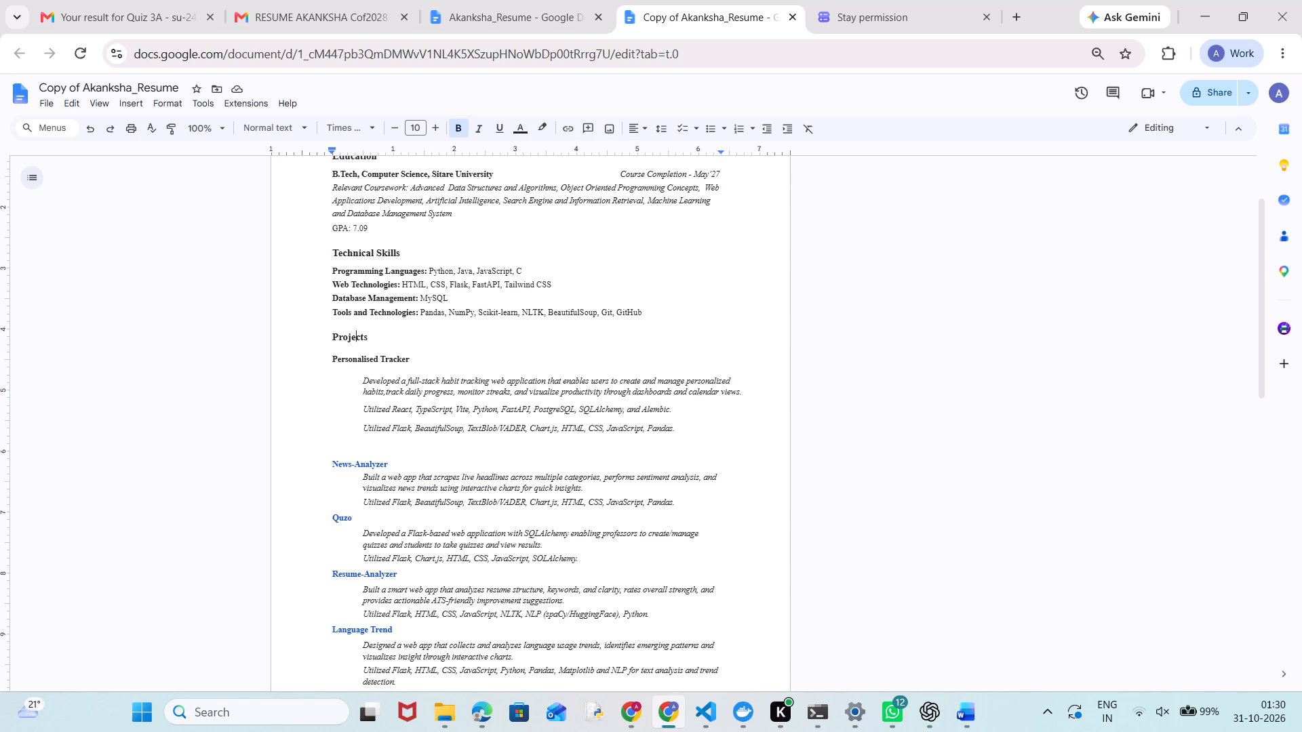
pyautogui.press('Down')
pyautogui.press('Down')
pyautogui.press('Up')
# Merge the Personalised Tracker description into its heading line and break it back onto its own line at the heading's indent.
pyautogui.press('Down')
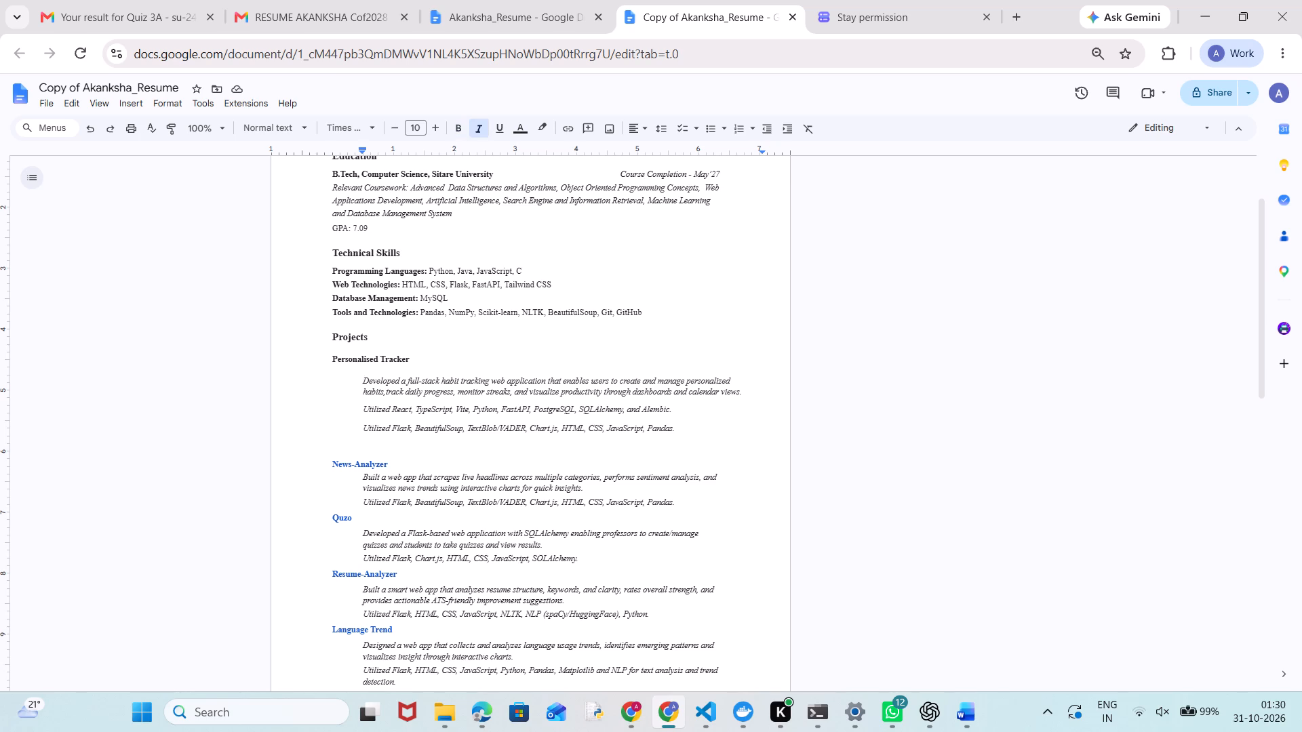
pyautogui.press('BackSpace')
pyautogui.press('BackSpace')
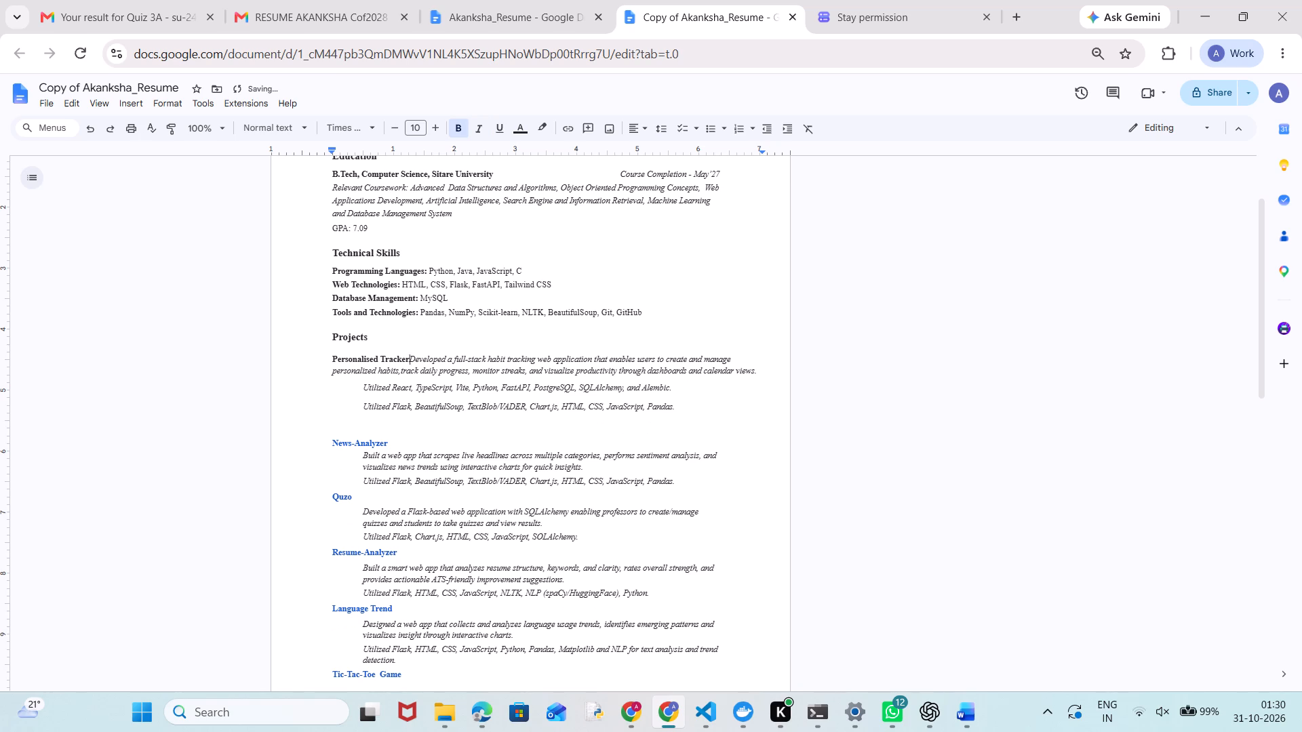
pyautogui.press('Return')
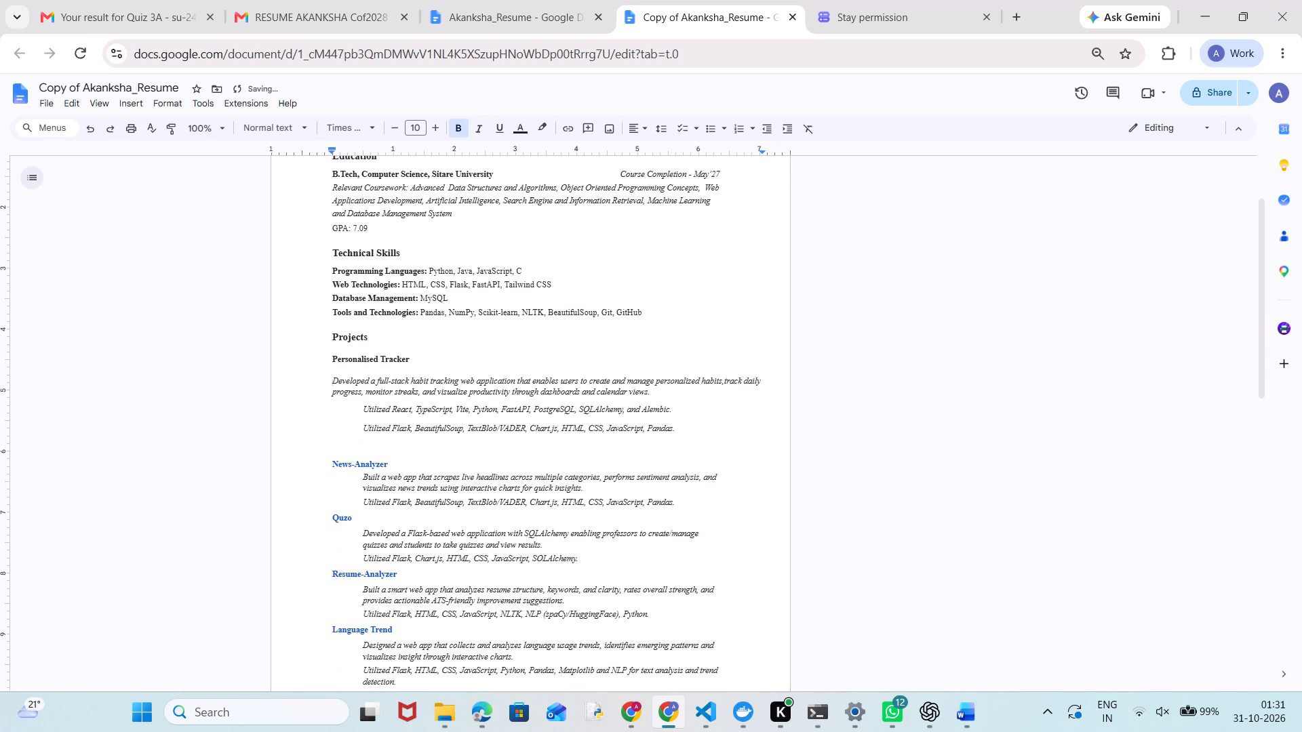
pyautogui.press('\\')
pyautogui.press('BackSpace')
pyautogui.press('BackSpace')
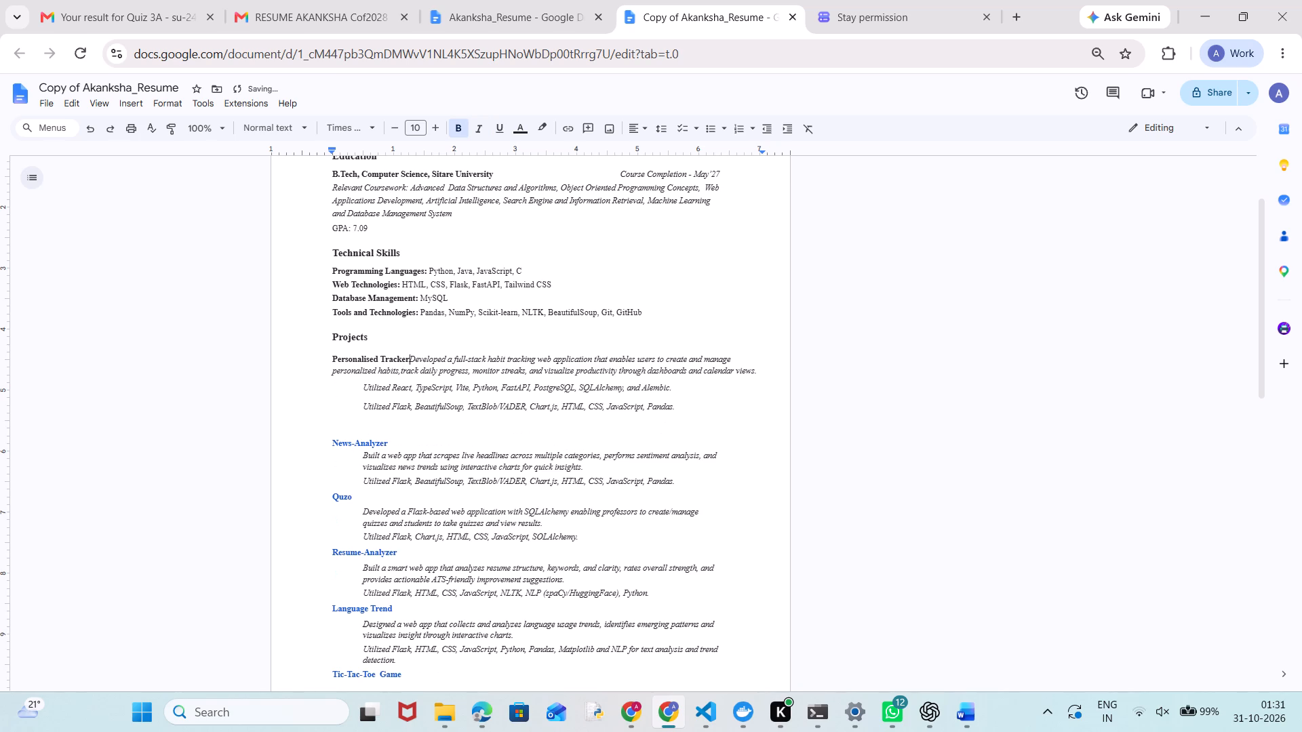
pyautogui.press('Return')
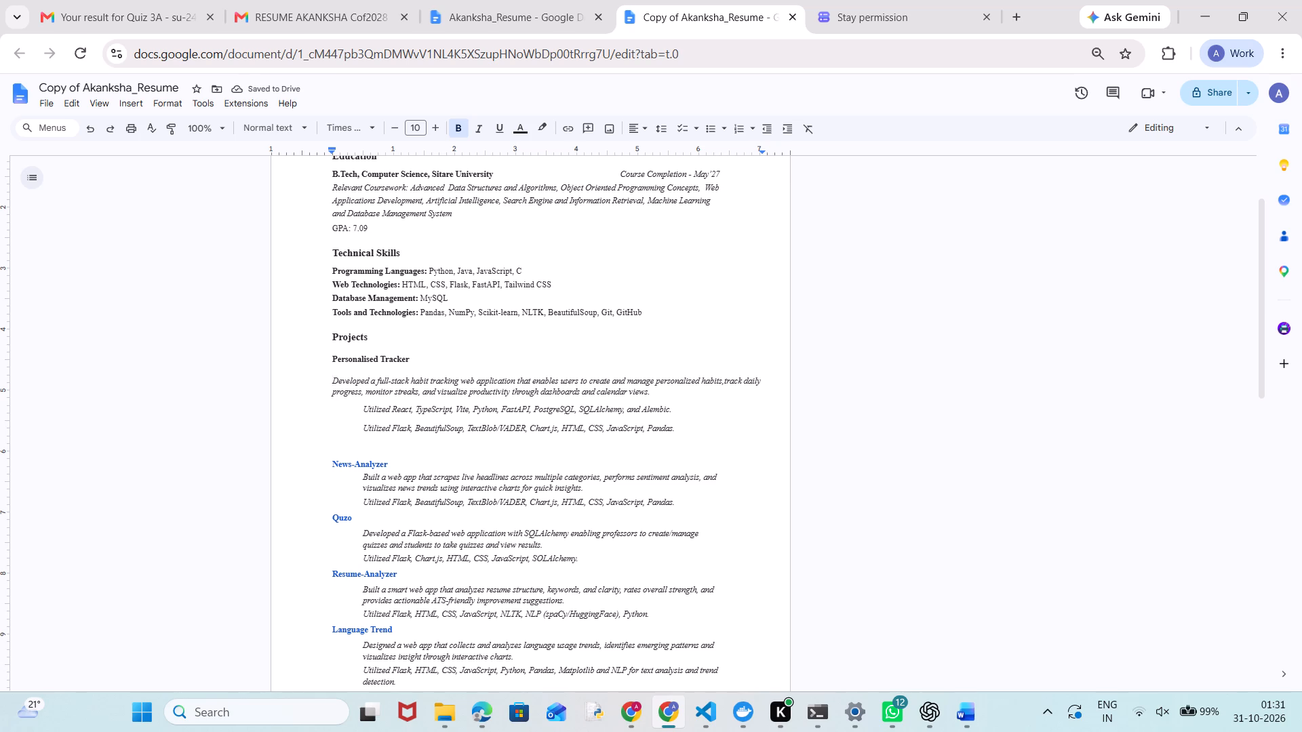
pyautogui.press('Tab')
pyautogui.press('BackSpace')
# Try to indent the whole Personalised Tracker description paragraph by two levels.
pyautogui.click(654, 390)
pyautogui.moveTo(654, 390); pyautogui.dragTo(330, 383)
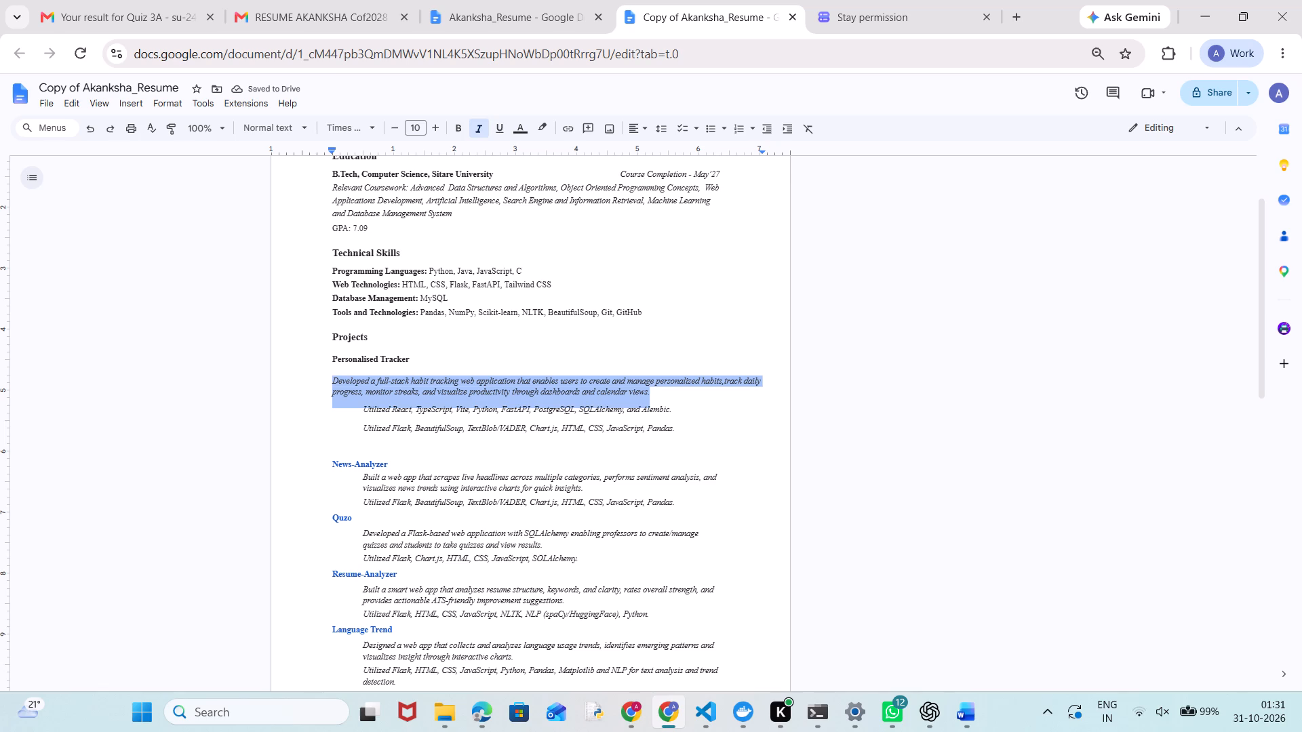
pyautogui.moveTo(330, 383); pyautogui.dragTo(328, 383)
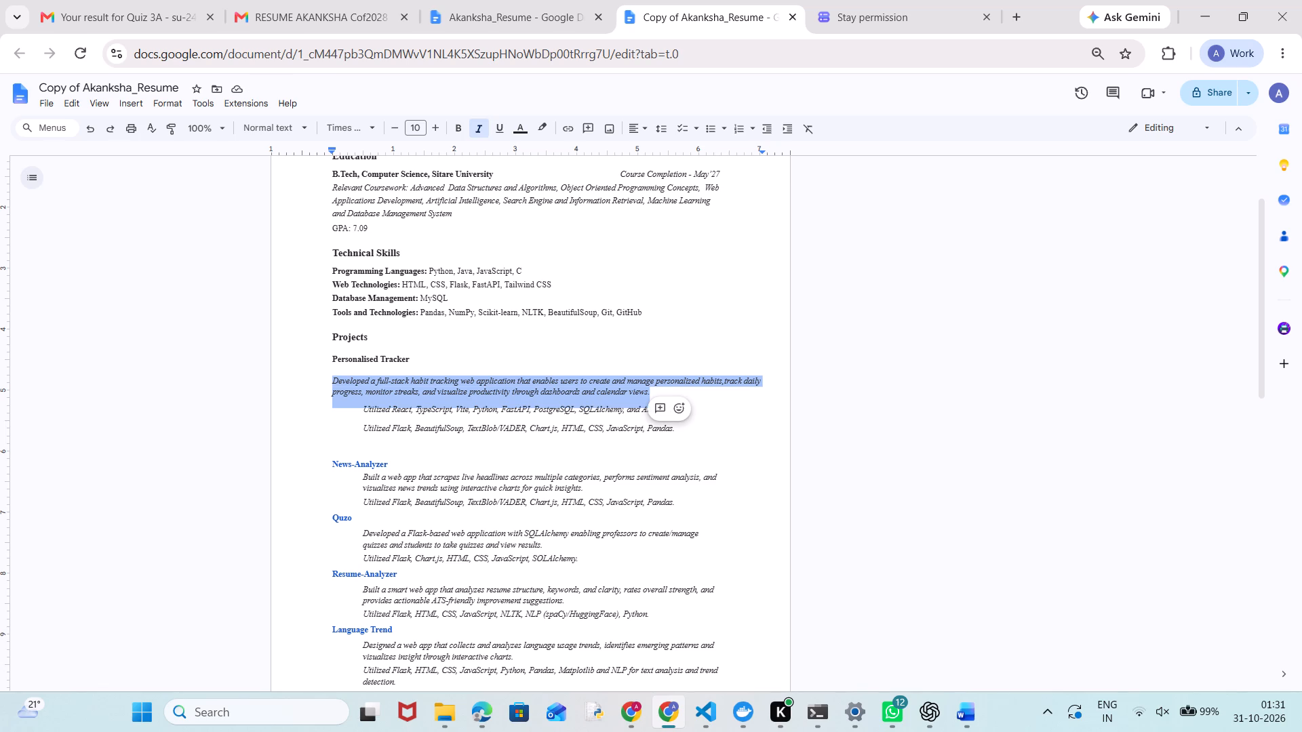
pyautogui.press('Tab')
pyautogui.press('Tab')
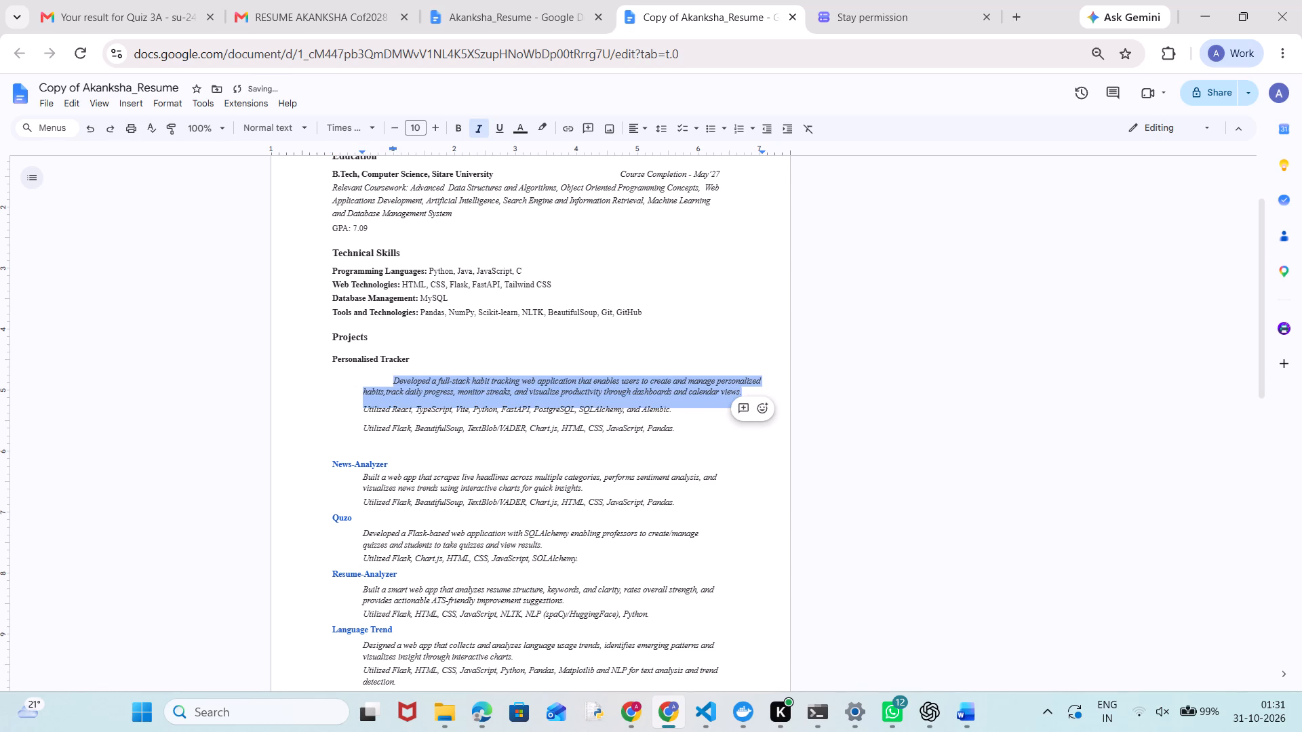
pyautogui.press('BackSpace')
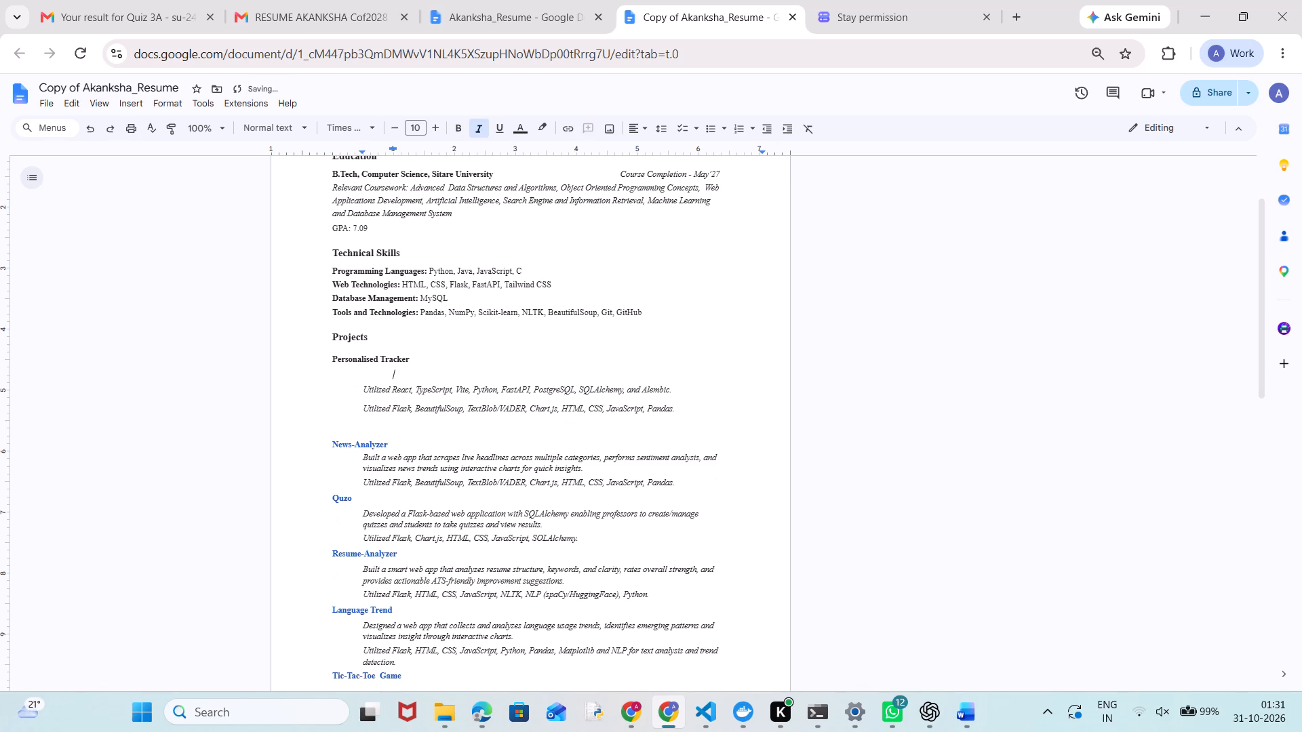
# Undo the recent edits to the Personalised Tracker description back to its original indented paragraph.
pyautogui.hotkey('ctrl', 'z')
pyautogui.hotkey('ctrl', 'z')
pyautogui.hotkey('ctrl', 'z')
pyautogui.hotkey('ctrl', 'z')
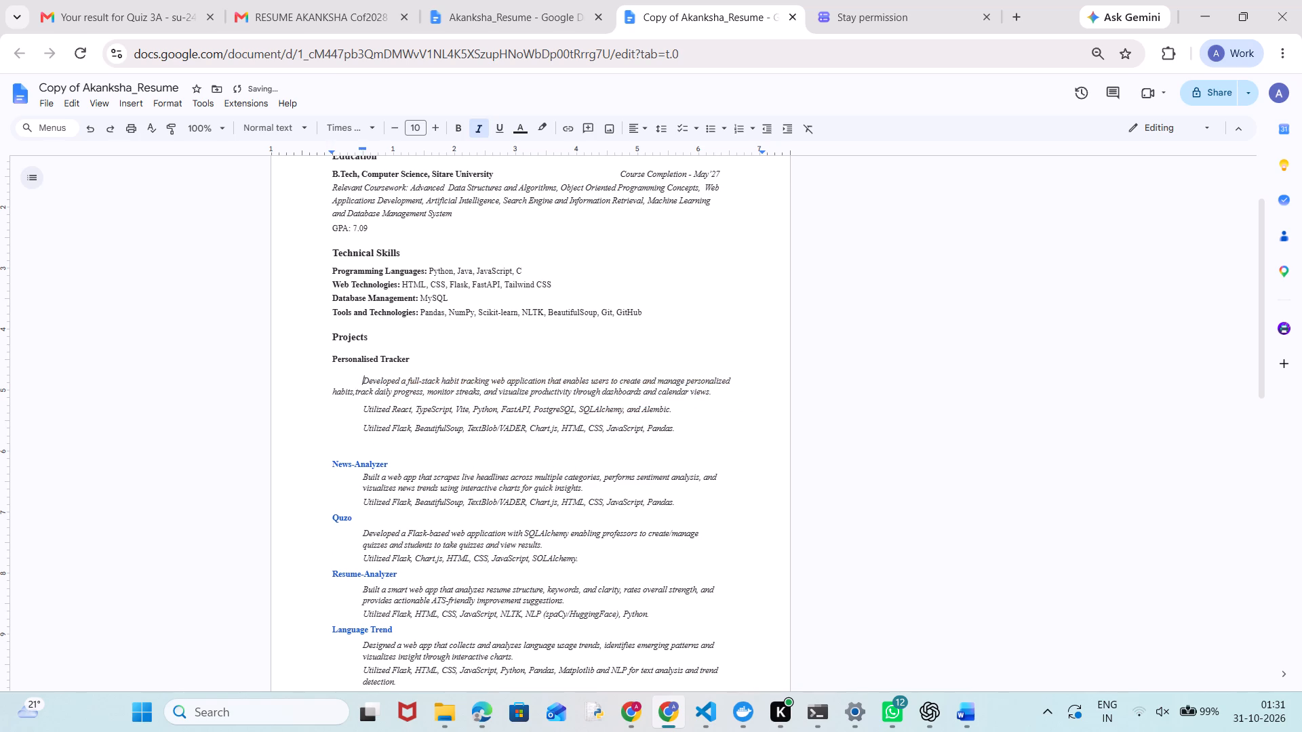
pyautogui.hotkey('ctrl', 'z')
pyautogui.hotkey('ctrl', 'z')
pyautogui.hotkey('ctrl', 'z')
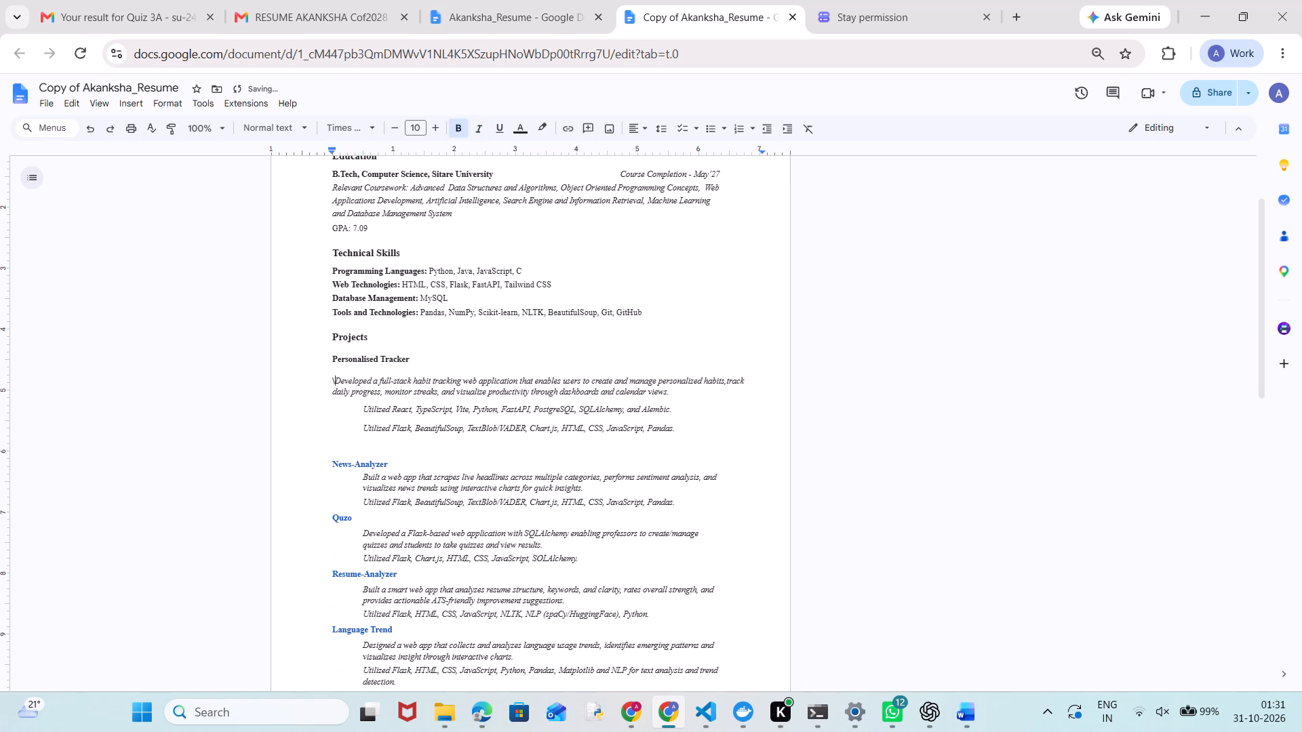
pyautogui.hotkey('ctrl', 'z')
pyautogui.hotkey('ctrl', 'z')
pyautogui.hotkey('ctrl', 'z')
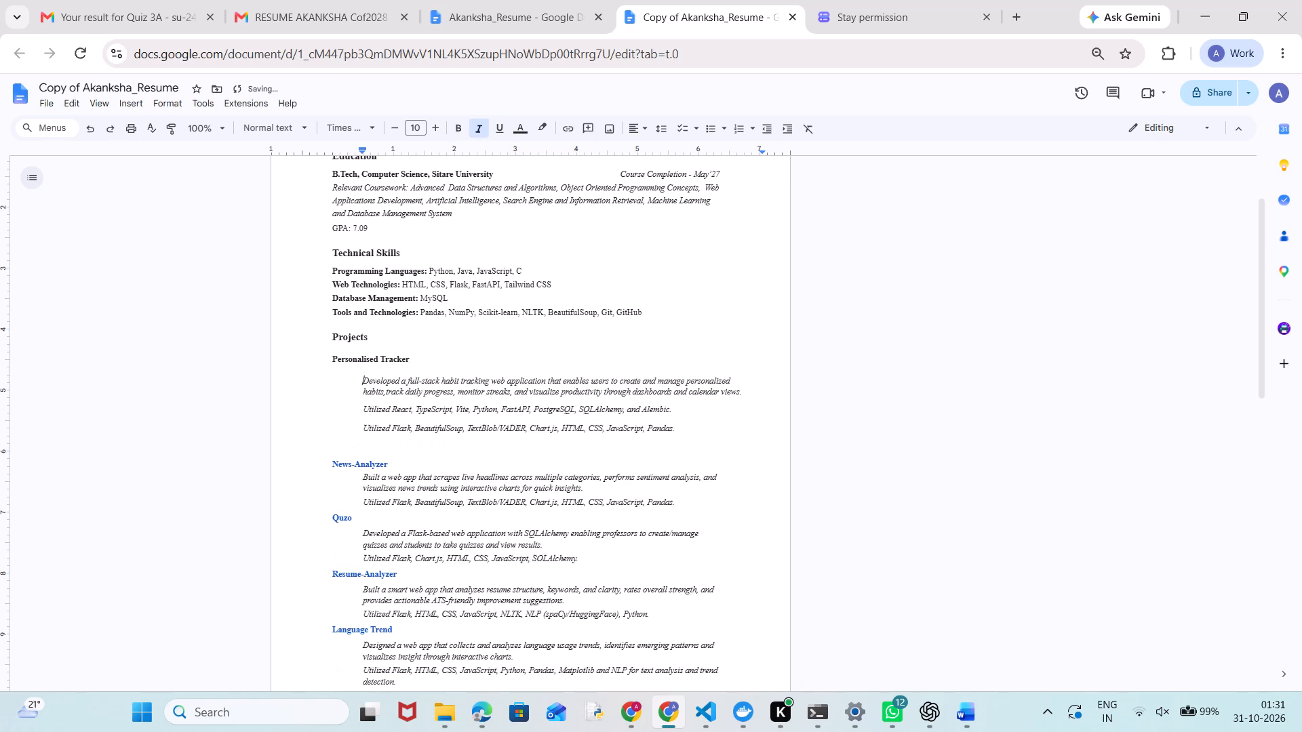
# Examine the gaps around the Personalised Tracker description and technology lines against the spacing in the News-Analyzer entry.
pyautogui.click(592, 460)
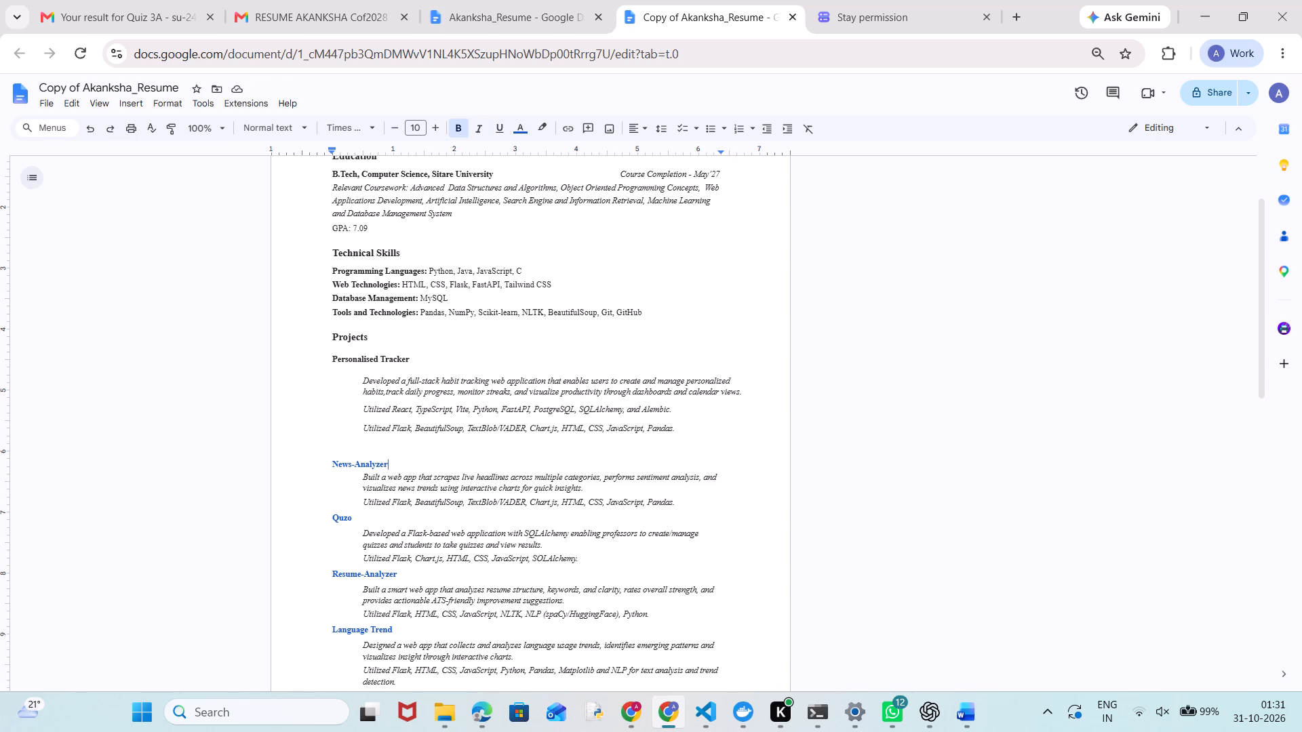
pyautogui.click(545, 432)
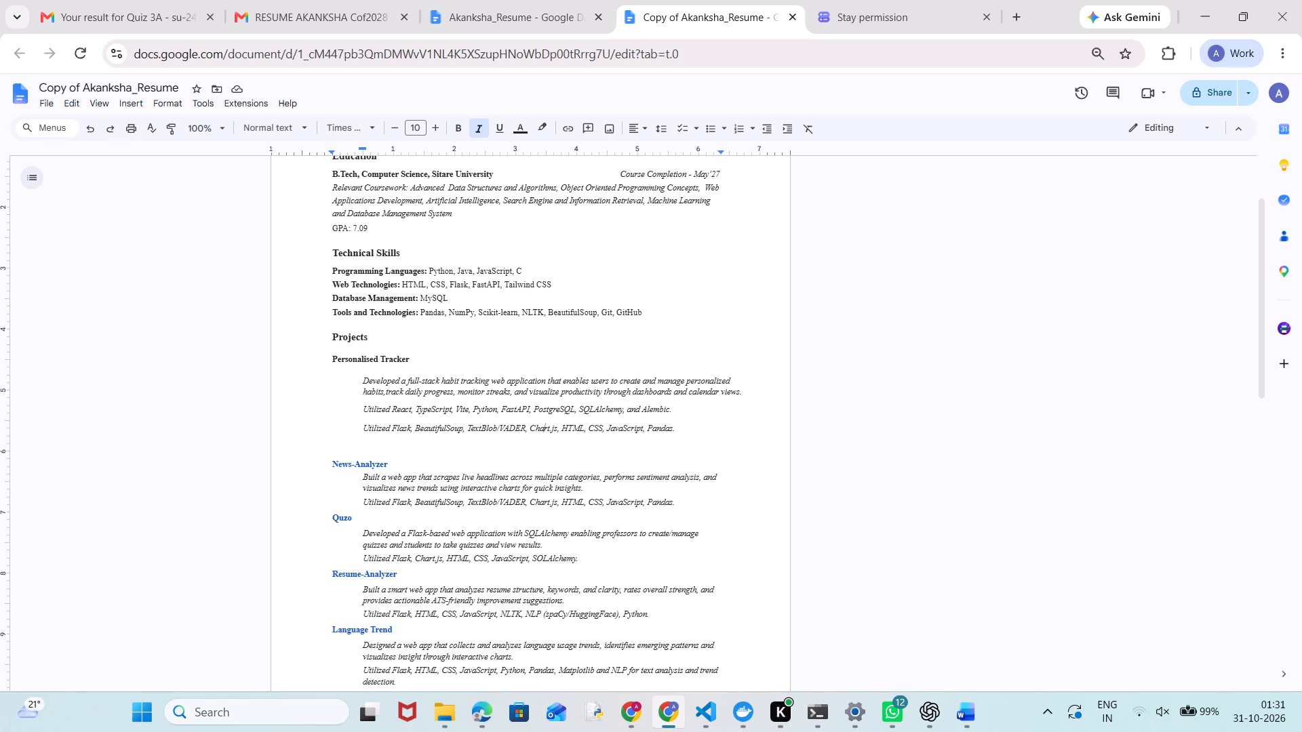
pyautogui.click(492, 491)
pyautogui.press('Down')
pyautogui.press('Up')
pyautogui.press('Up')
pyautogui.moveTo(682, 430); pyautogui.dragTo(353, 414)
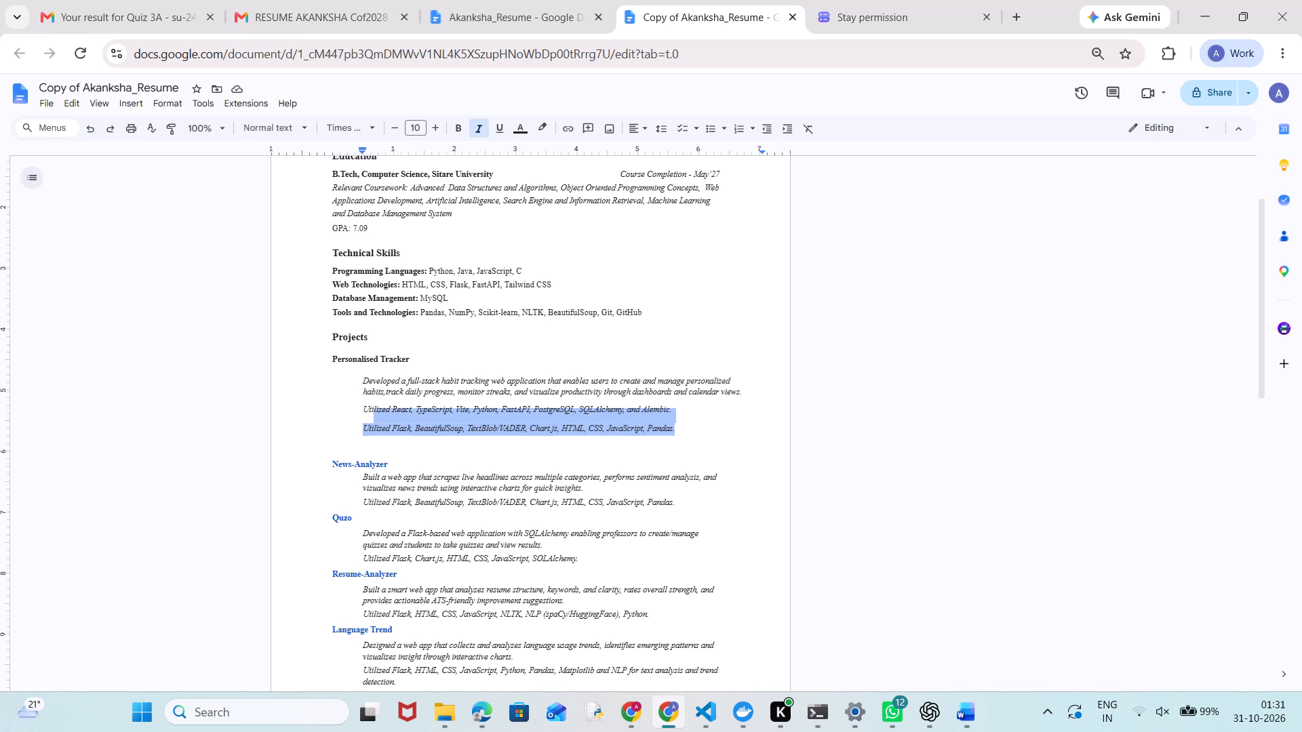
pyautogui.moveTo(353, 414); pyautogui.dragTo(447, 439)
pyautogui.click(447, 439)
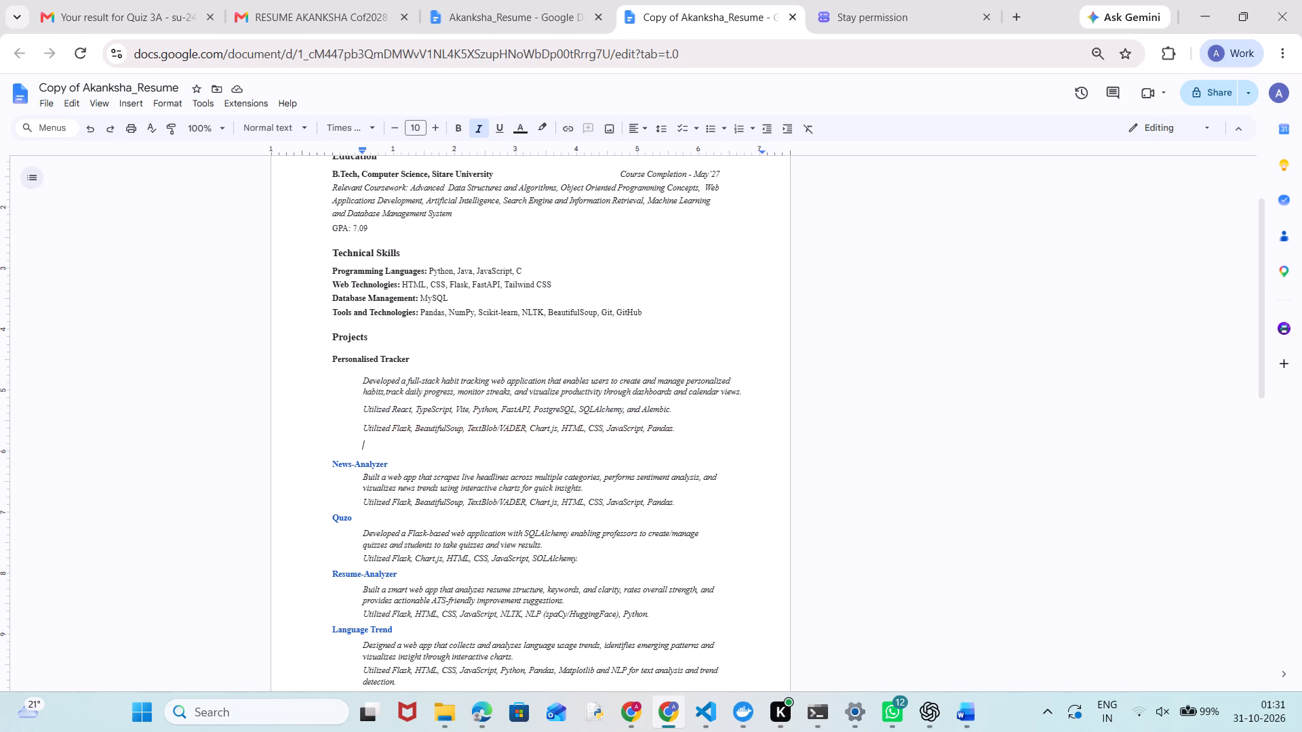
pyautogui.click(671, 408)
pyautogui.click(671, 406)
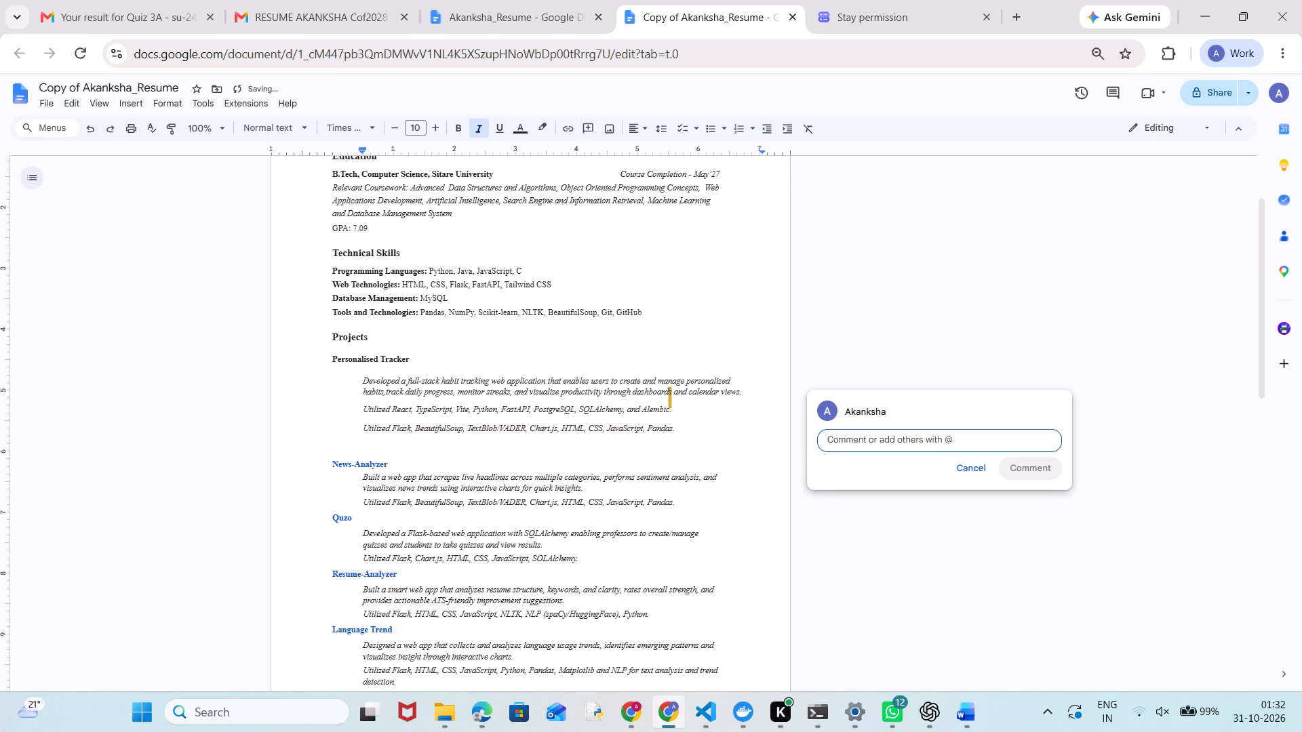
pyautogui.hotkey('ctrl', 'z')
pyautogui.click(986, 380)
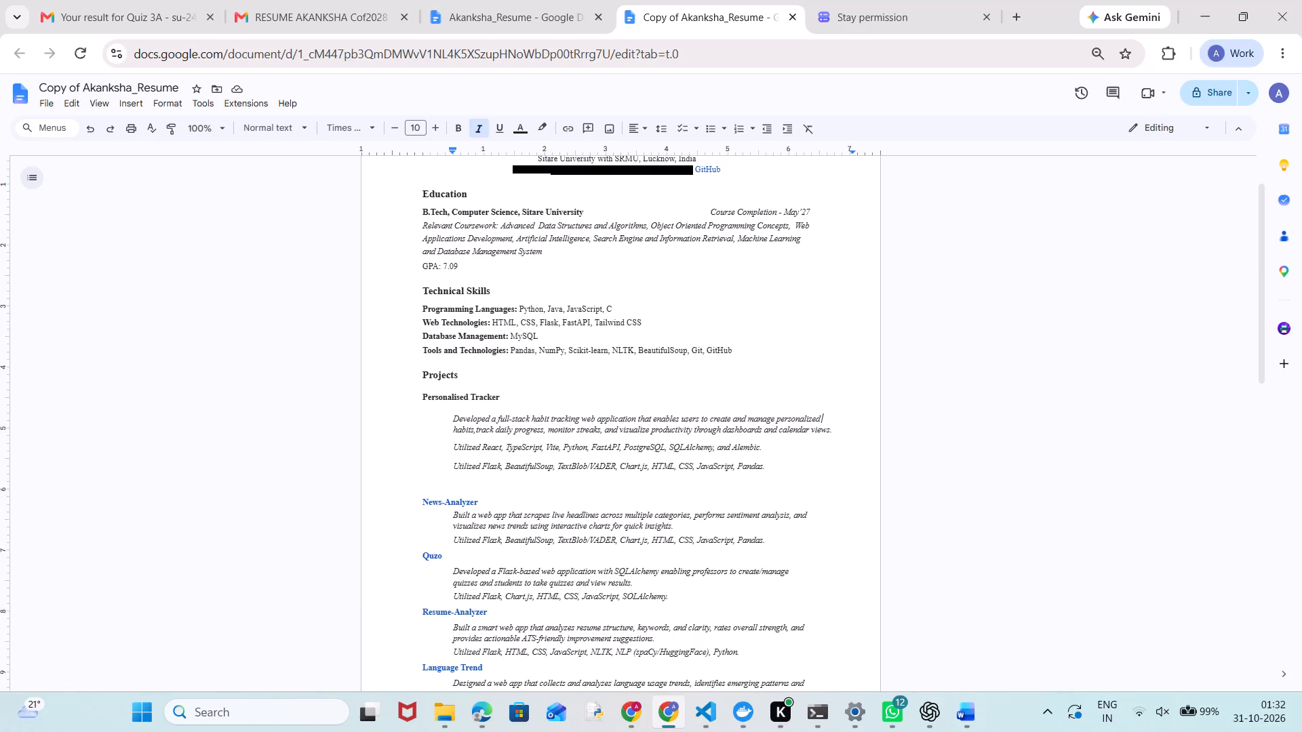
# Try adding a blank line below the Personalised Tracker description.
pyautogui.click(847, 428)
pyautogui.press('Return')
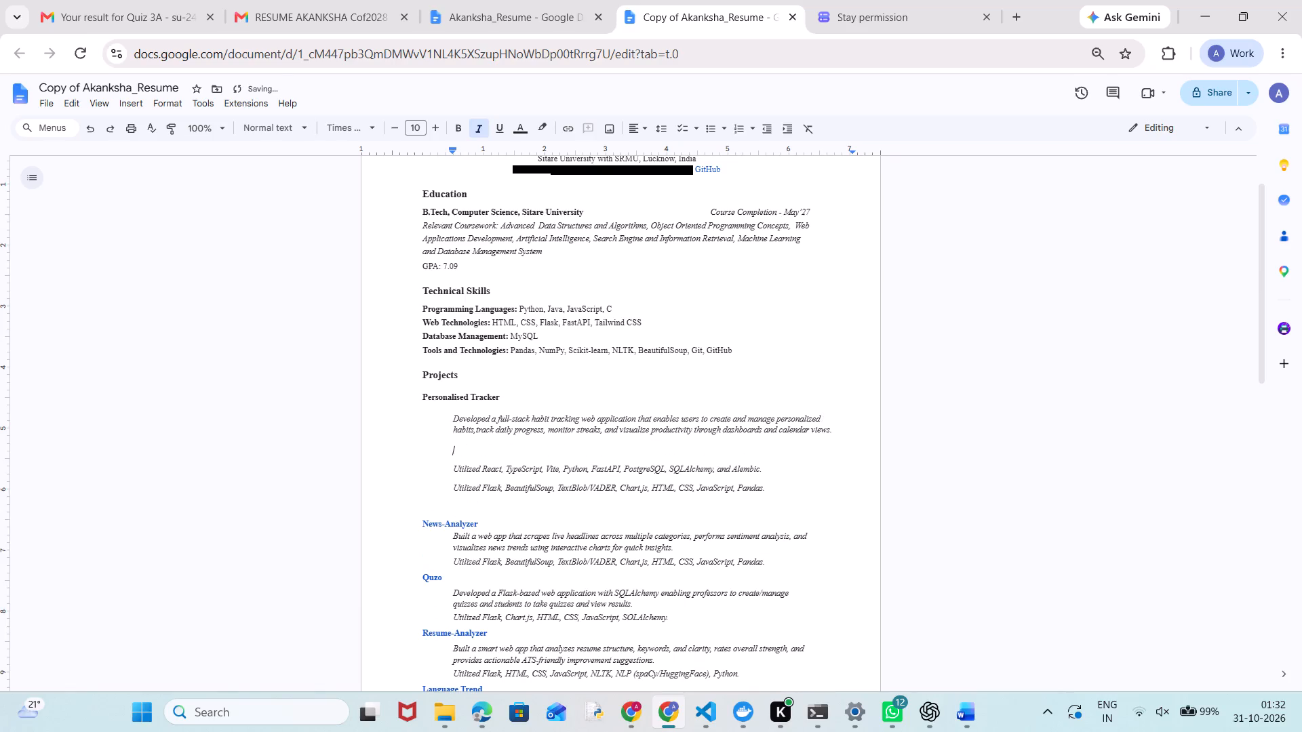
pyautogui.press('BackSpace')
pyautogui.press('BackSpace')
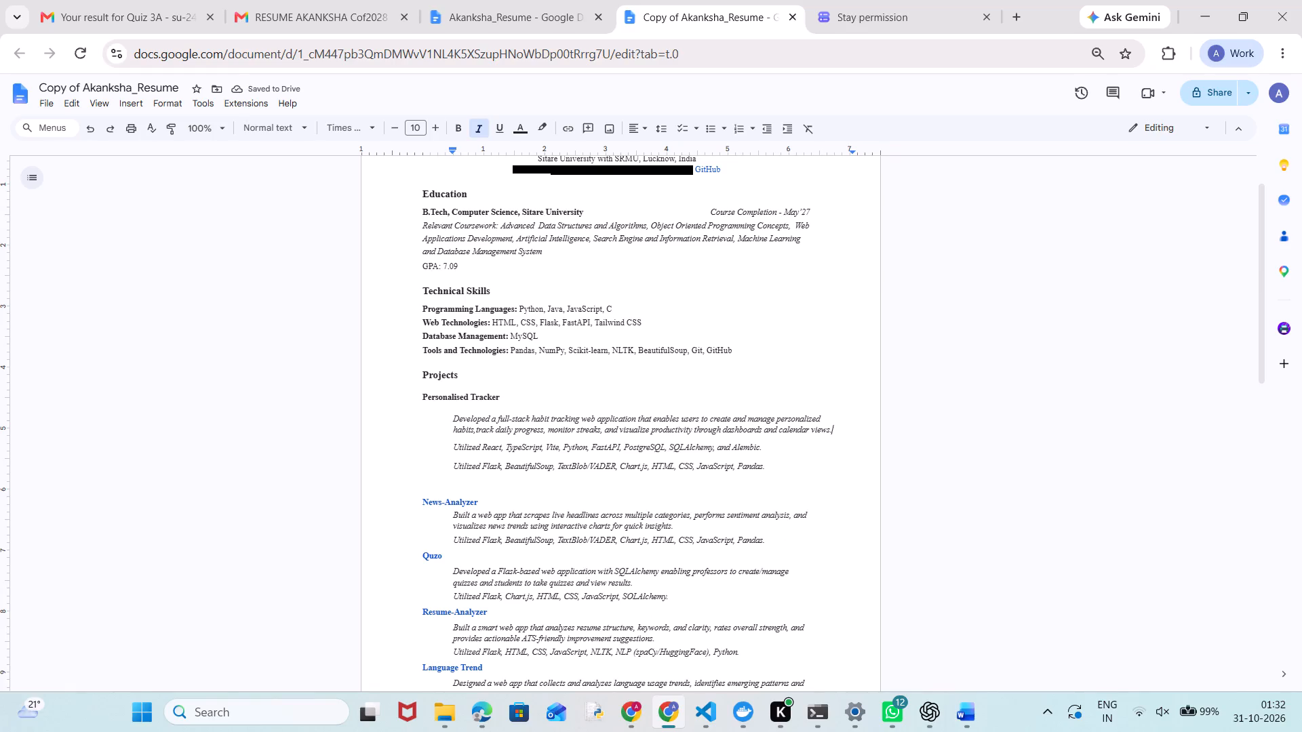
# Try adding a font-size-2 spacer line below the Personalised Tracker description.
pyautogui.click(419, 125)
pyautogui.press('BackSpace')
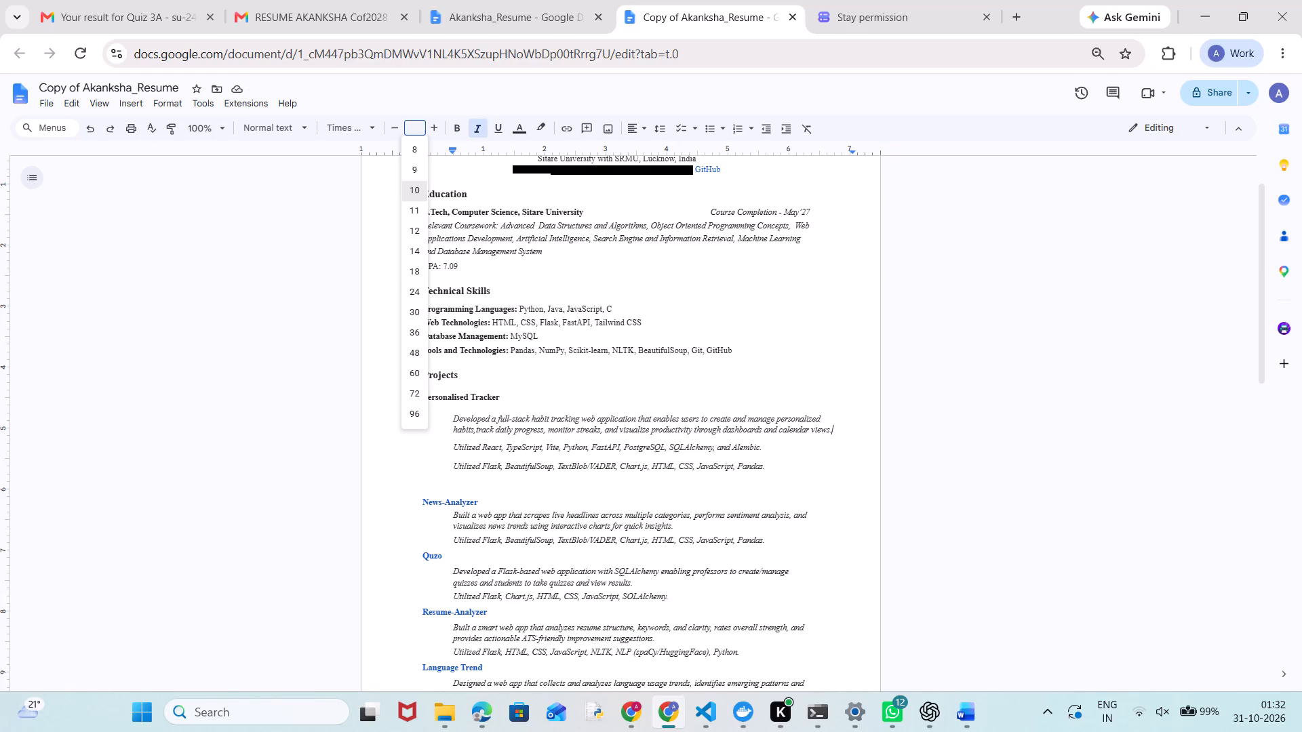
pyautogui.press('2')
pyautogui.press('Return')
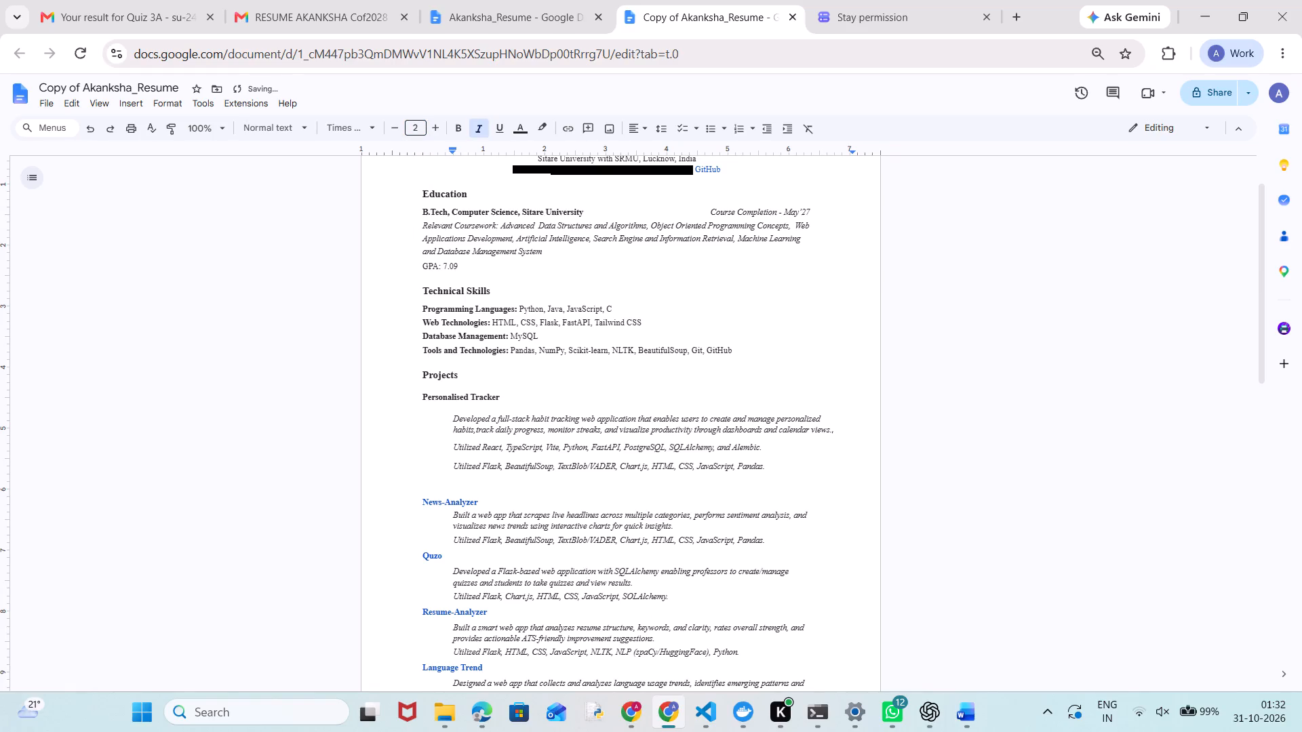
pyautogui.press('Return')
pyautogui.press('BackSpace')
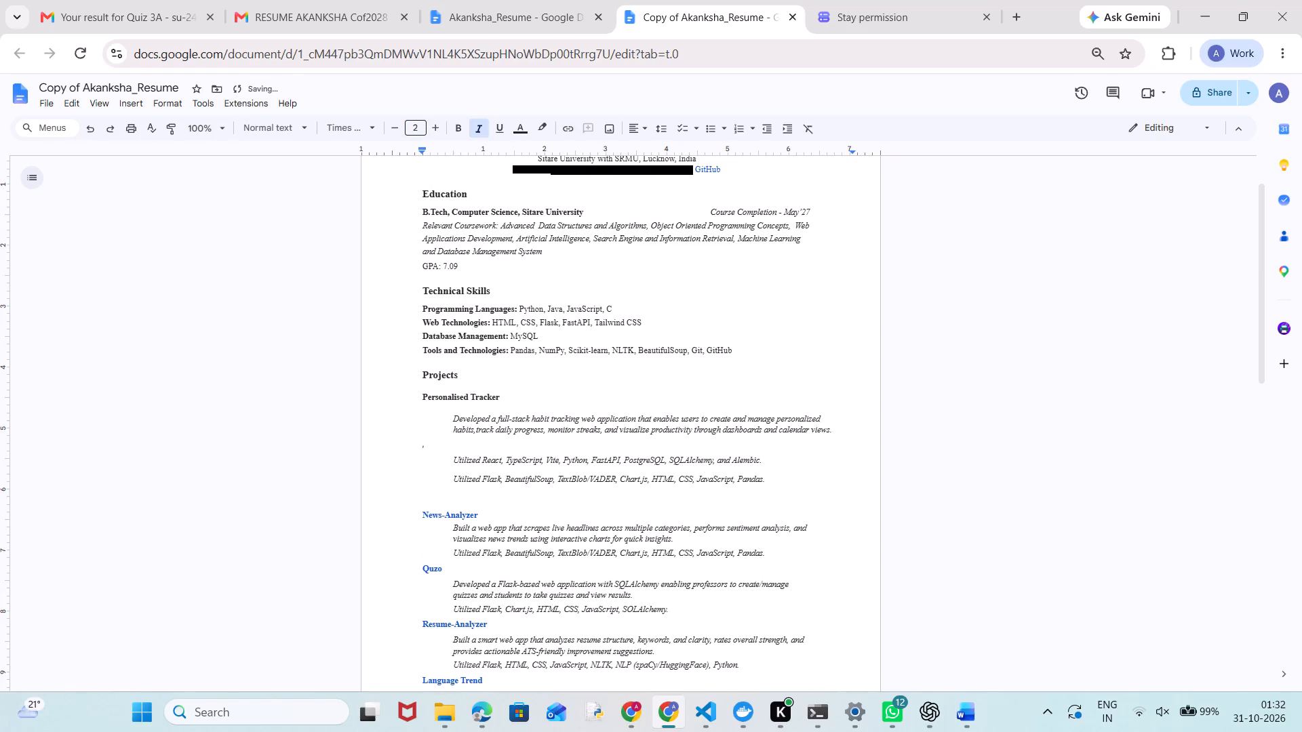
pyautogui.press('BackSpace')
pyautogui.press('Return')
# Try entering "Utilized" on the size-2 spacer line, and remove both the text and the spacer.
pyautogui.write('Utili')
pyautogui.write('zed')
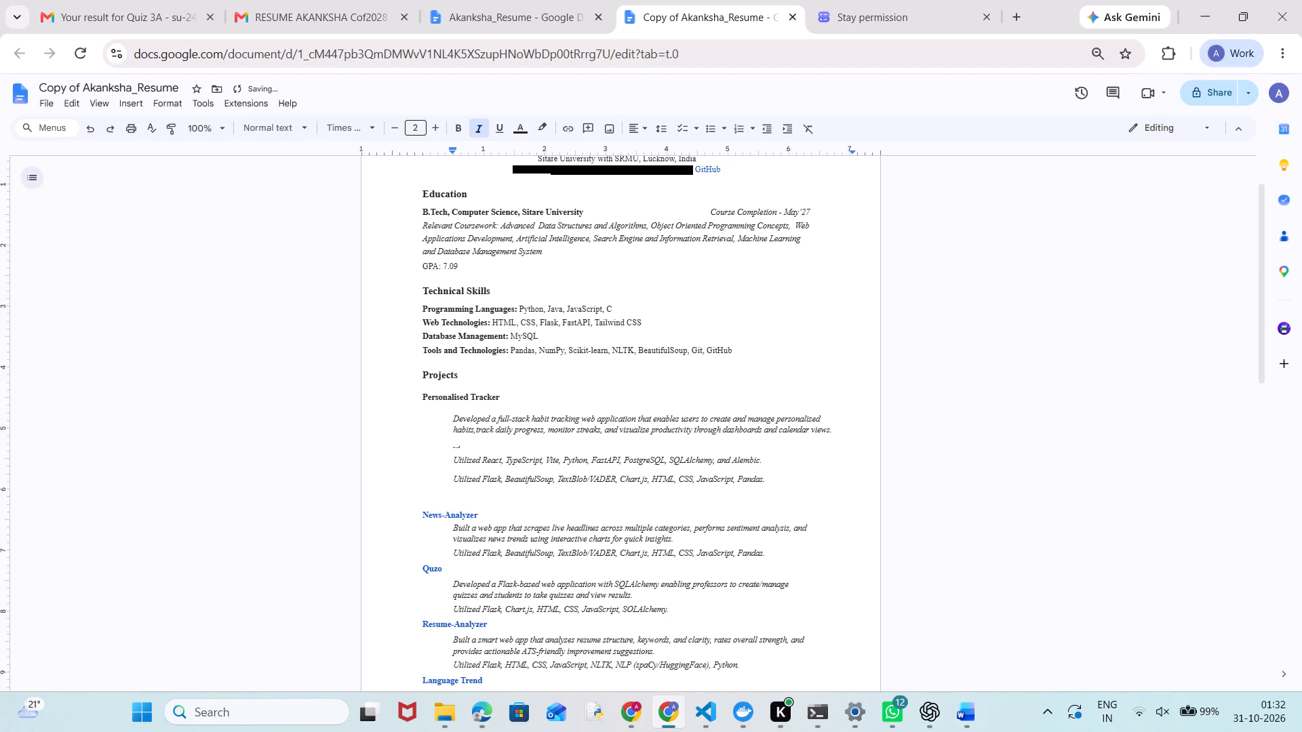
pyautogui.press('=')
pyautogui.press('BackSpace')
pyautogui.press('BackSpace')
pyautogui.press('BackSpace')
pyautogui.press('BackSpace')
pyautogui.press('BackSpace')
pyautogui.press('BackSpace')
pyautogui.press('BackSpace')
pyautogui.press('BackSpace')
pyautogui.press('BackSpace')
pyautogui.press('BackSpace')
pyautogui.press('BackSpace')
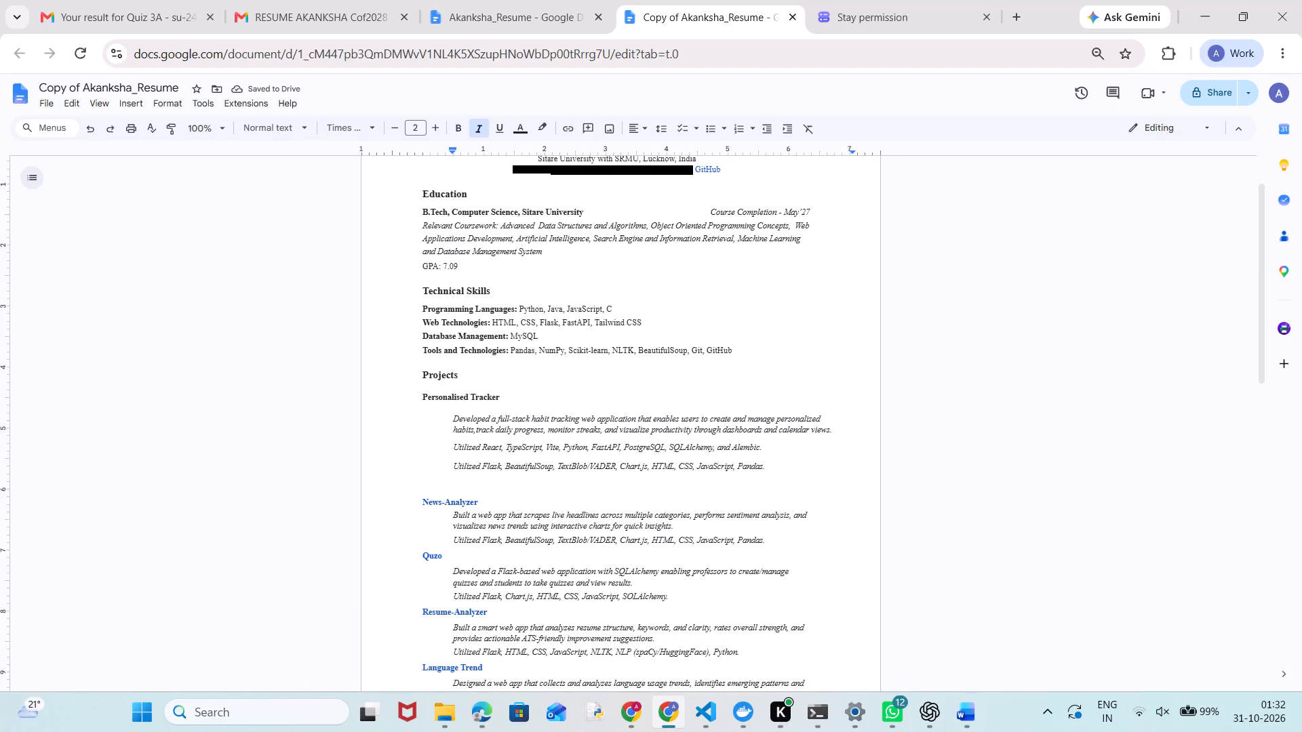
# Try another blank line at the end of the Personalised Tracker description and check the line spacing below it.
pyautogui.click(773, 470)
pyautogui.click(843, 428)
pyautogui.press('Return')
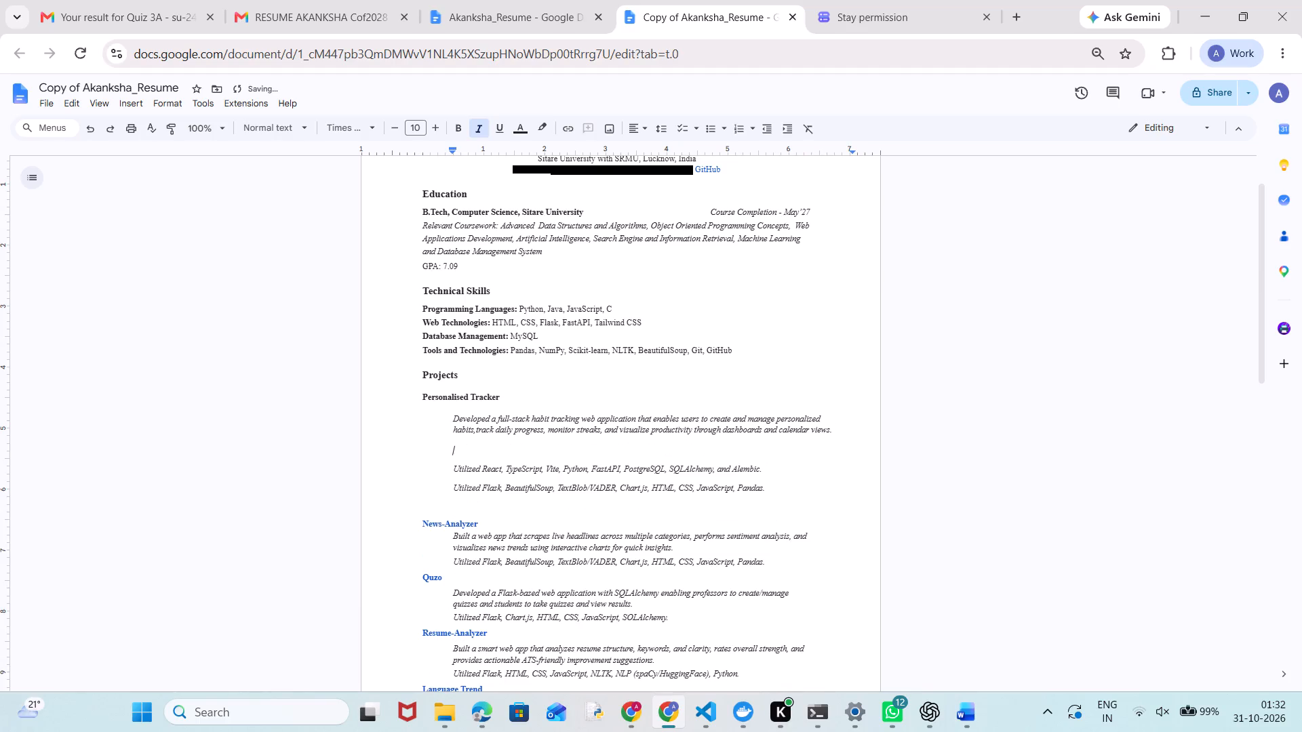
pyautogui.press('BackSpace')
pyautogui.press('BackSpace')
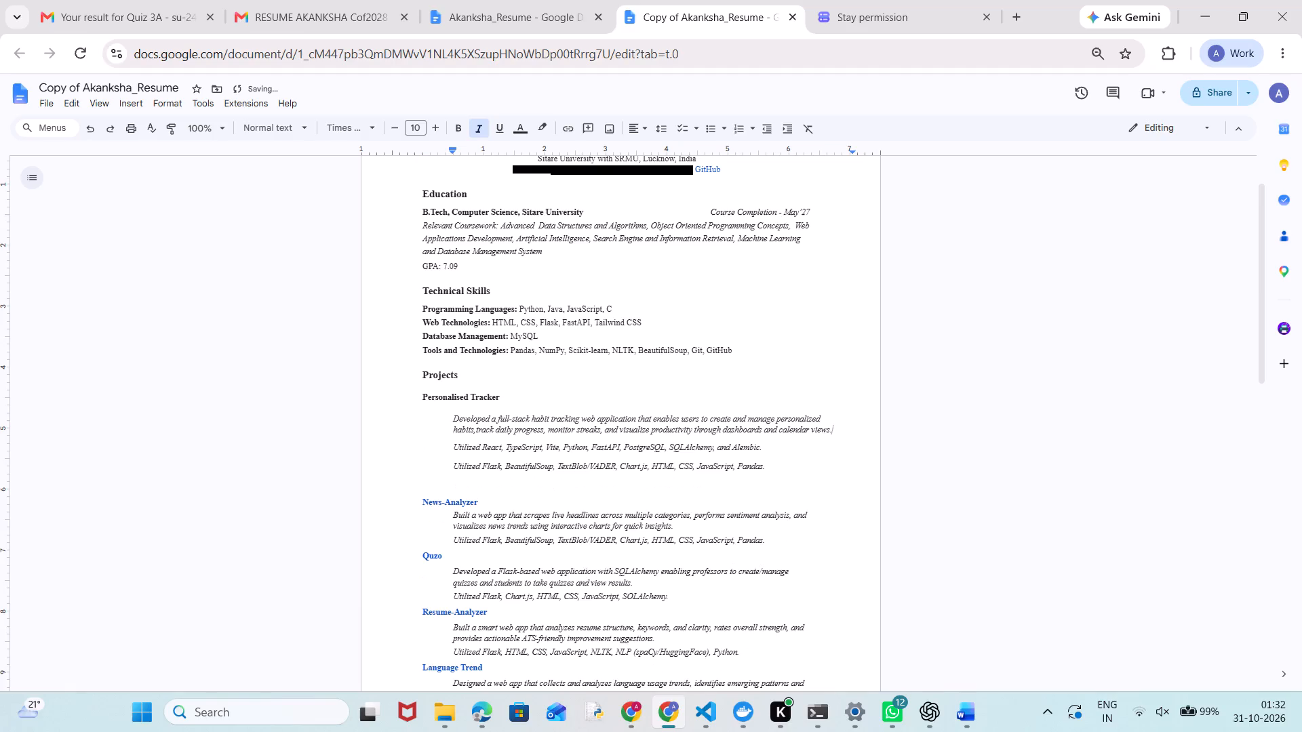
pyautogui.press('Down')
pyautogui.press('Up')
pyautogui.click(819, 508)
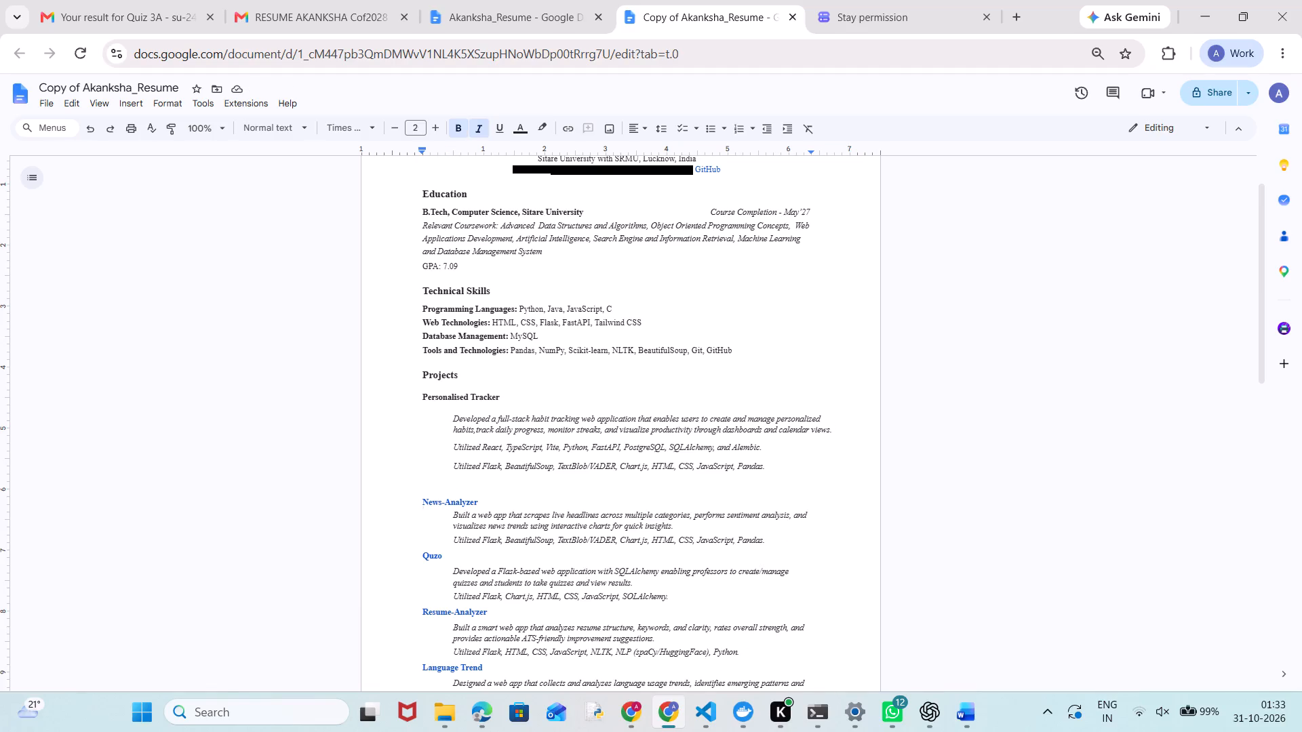
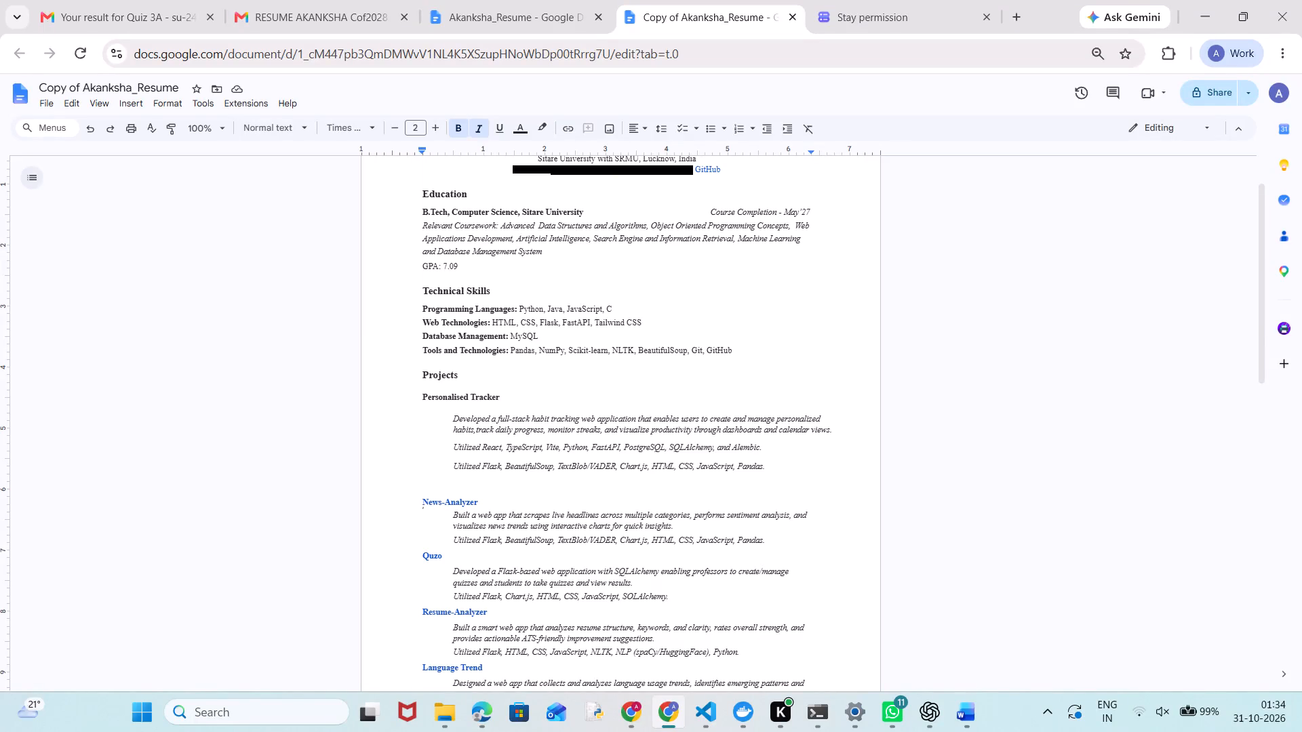
# Delete the leftover "Utilized Flask, BeautifulSoup…" line and the blank line below it from the Personalised Tracker entry.
pyautogui.moveTo(430, 489); pyautogui.dragTo(413, 464)
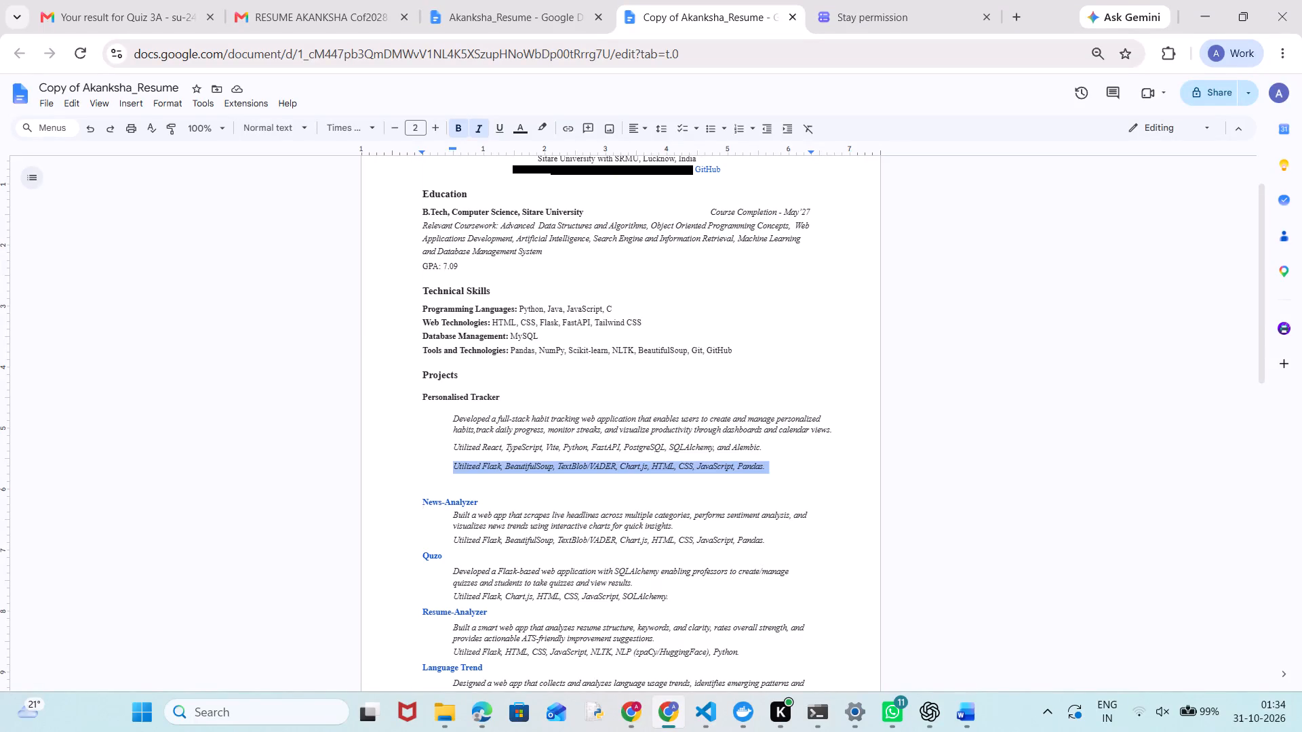
pyautogui.moveTo(413, 464); pyautogui.dragTo(425, 473)
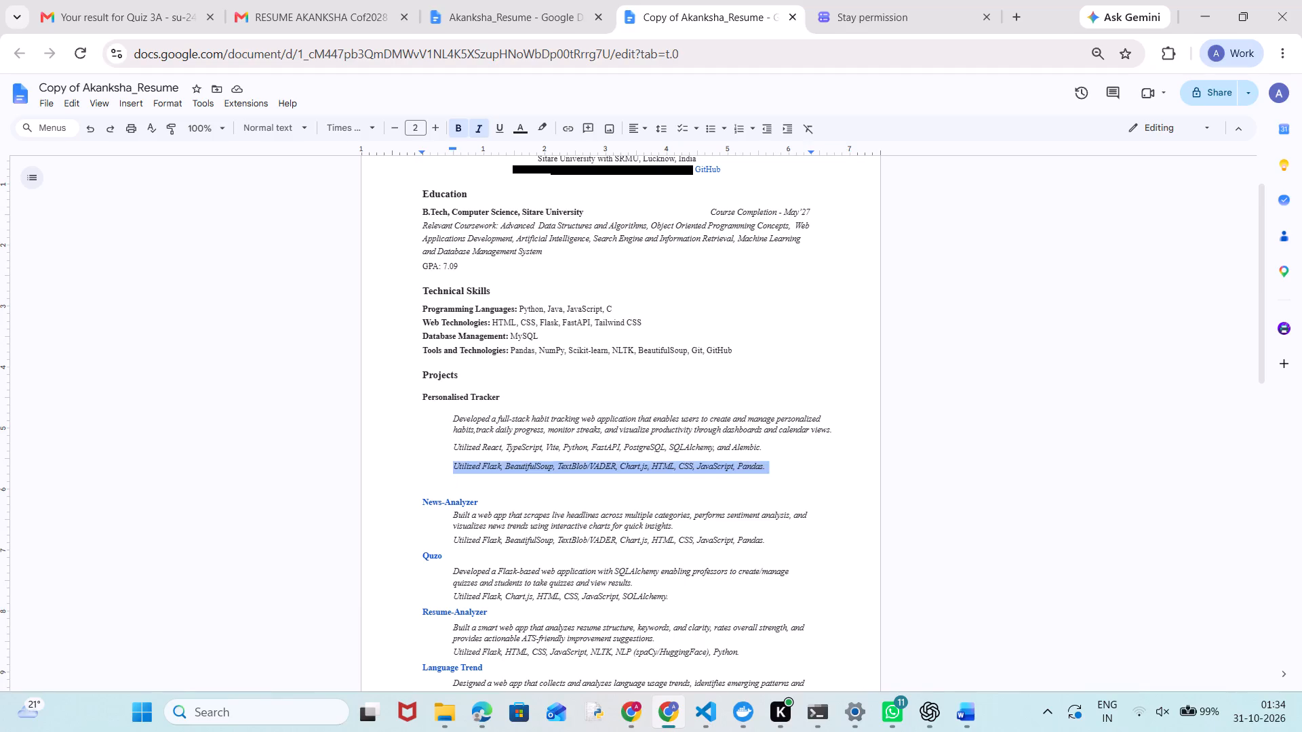
pyautogui.moveTo(425, 473); pyautogui.dragTo(425, 467)
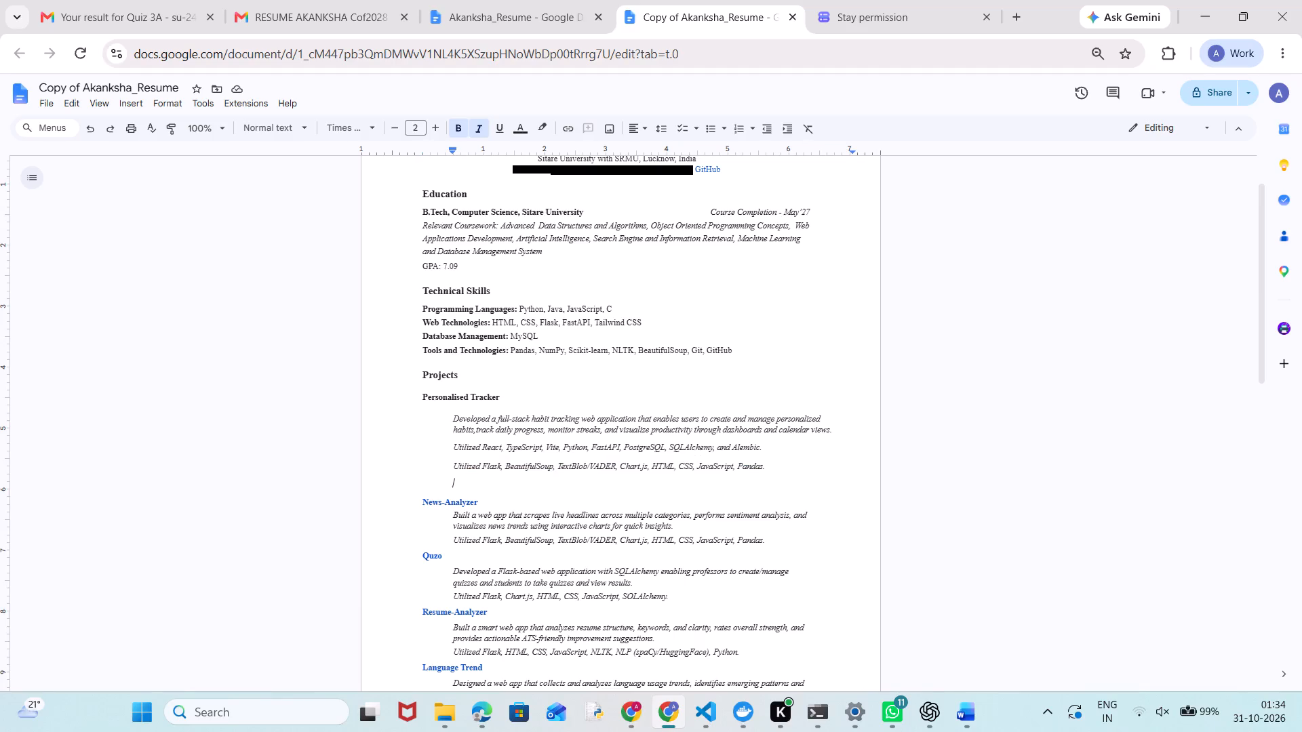
pyautogui.moveTo(425, 467); pyautogui.dragTo(422, 462)
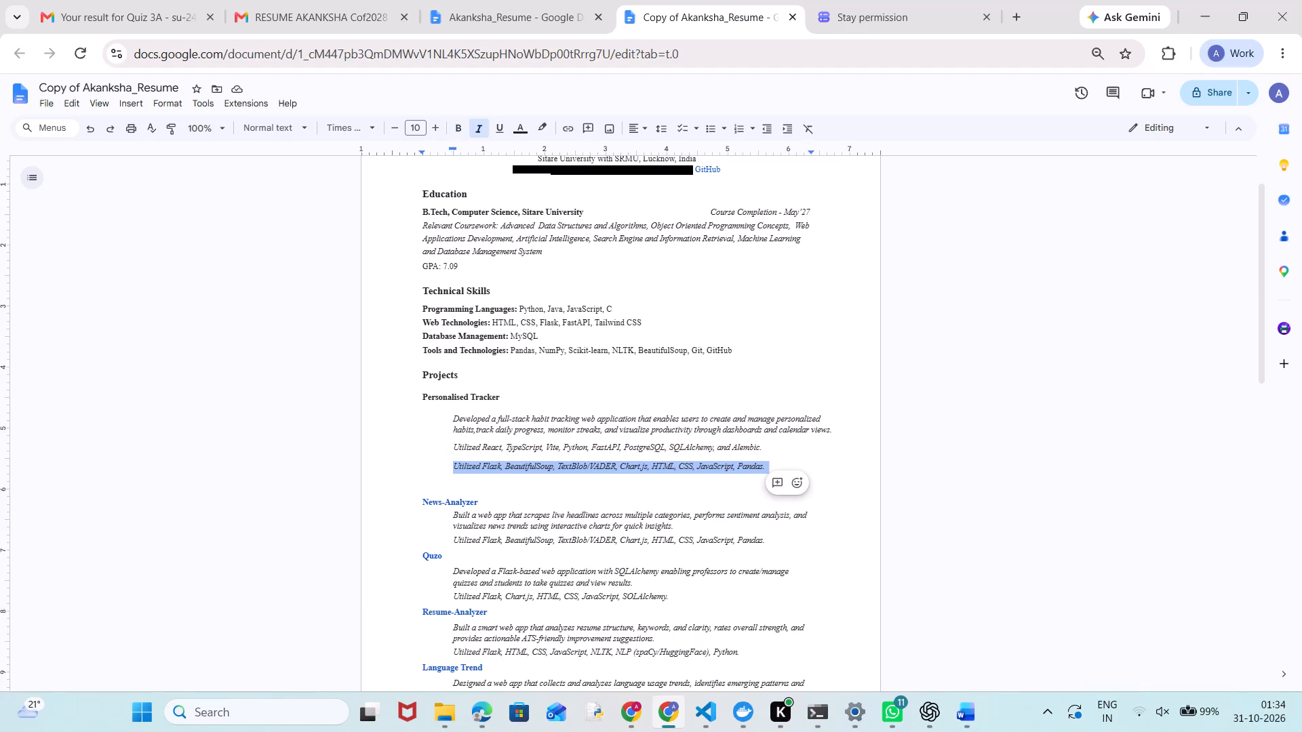
pyautogui.press('BackSpace')
pyautogui.press('BackSpace')
pyautogui.press('BackSpace')
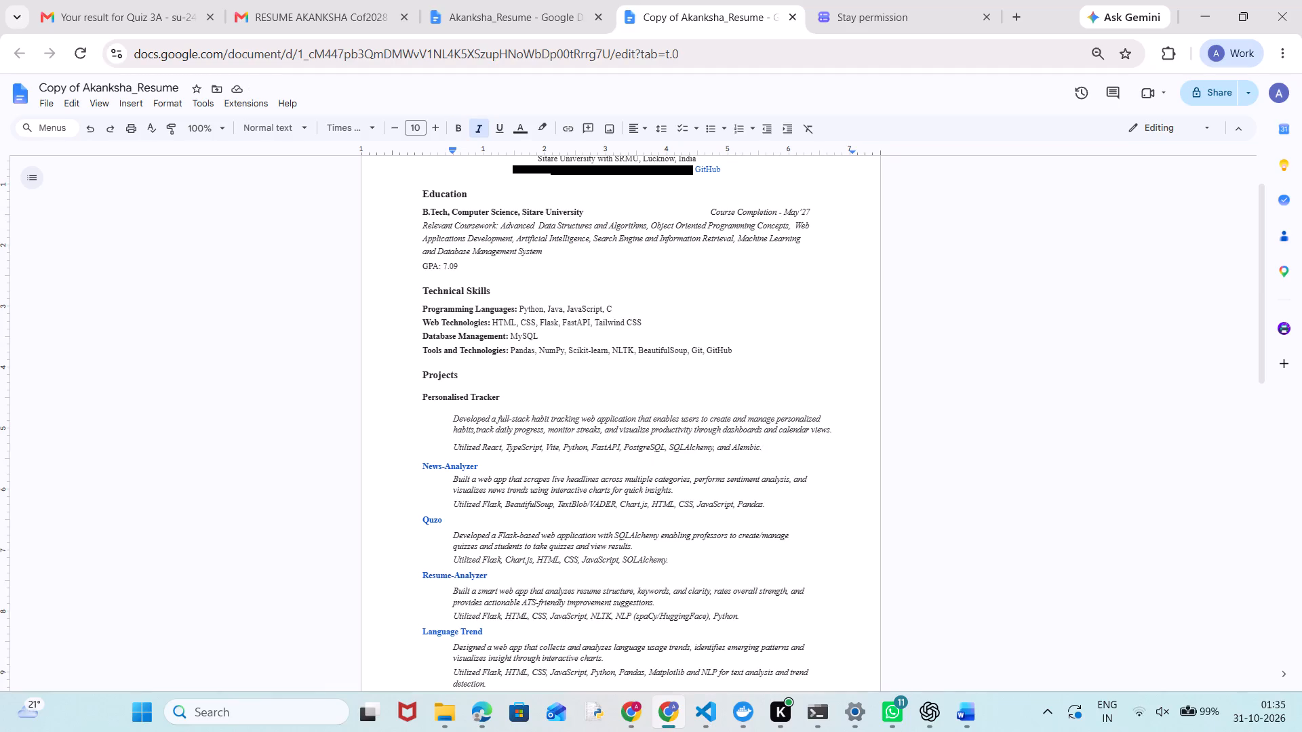
# Review the spacing of the project entries and how the resume flows across its pages.
pyautogui.scroll(-6, 422, 462)
pyautogui.scroll(3, 422, 462)
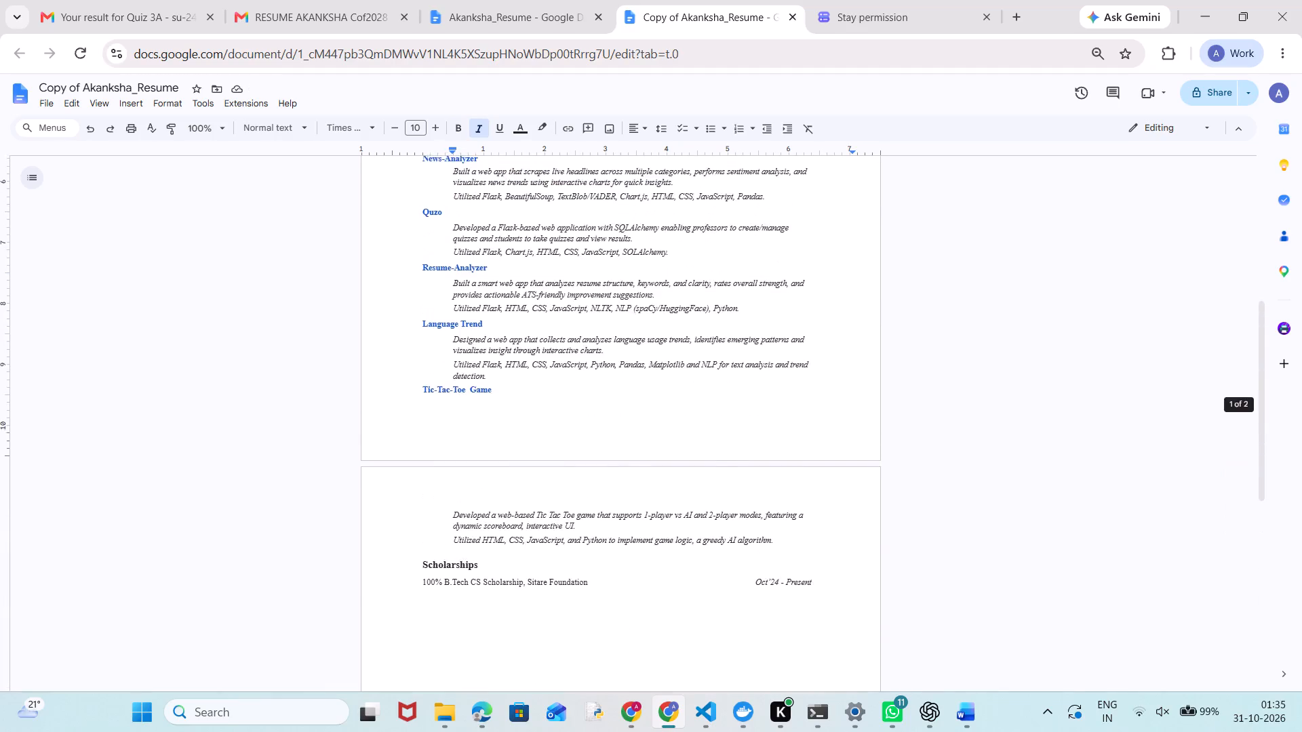
pyautogui.scroll(2, 422, 462)
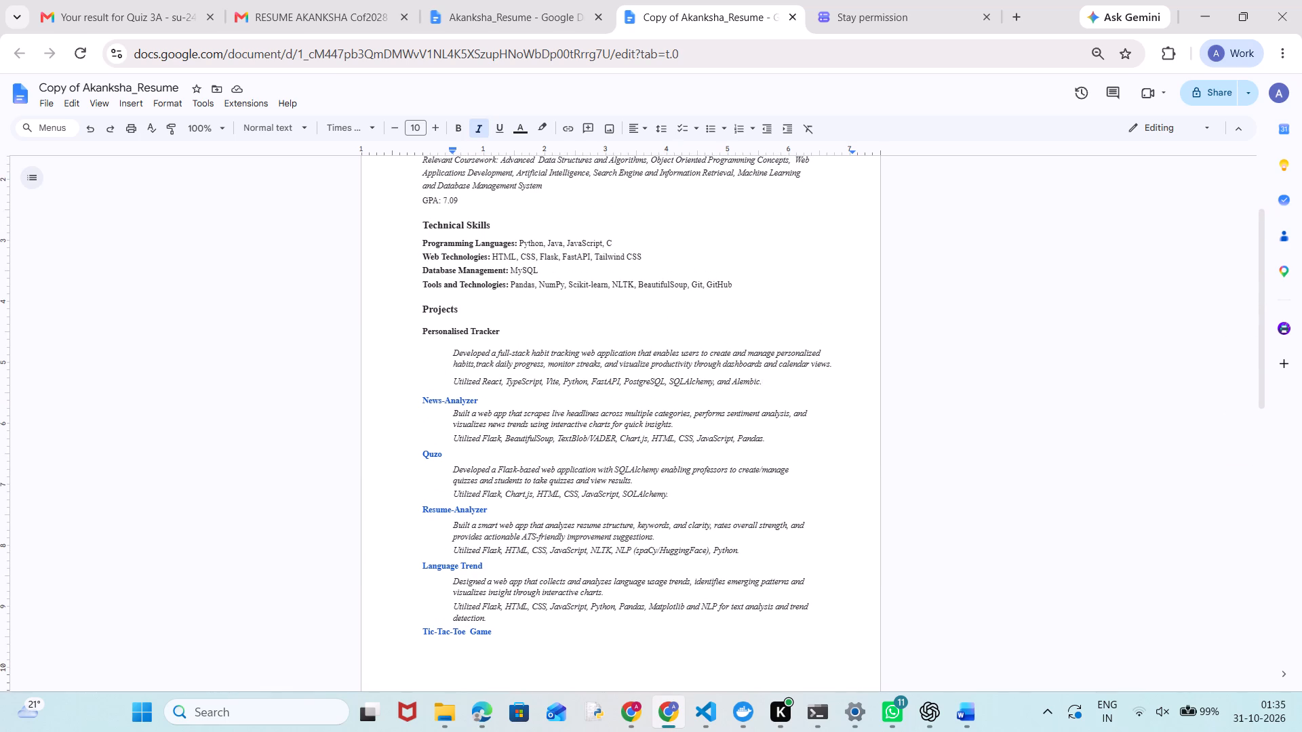
pyautogui.scroll(-1, 427, 449)
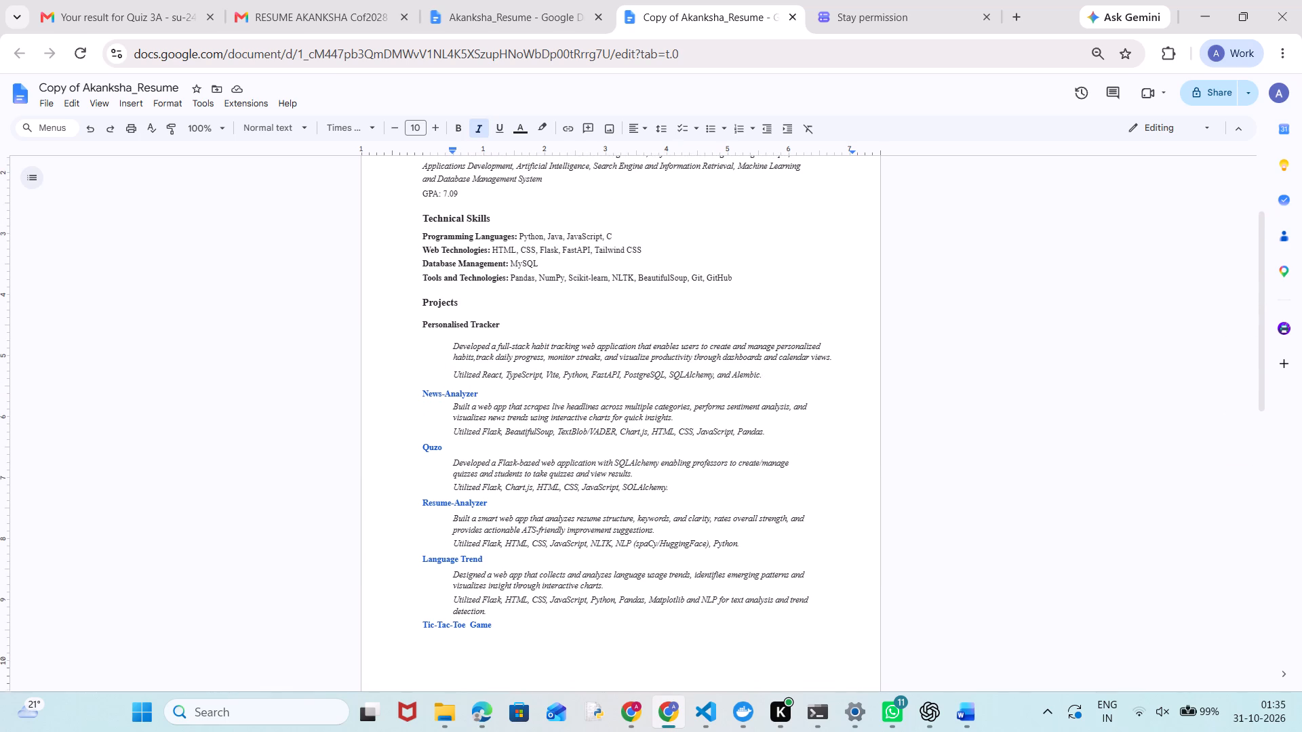
pyautogui.scroll(-3, 427, 449)
pyautogui.scroll(1, 427, 449)
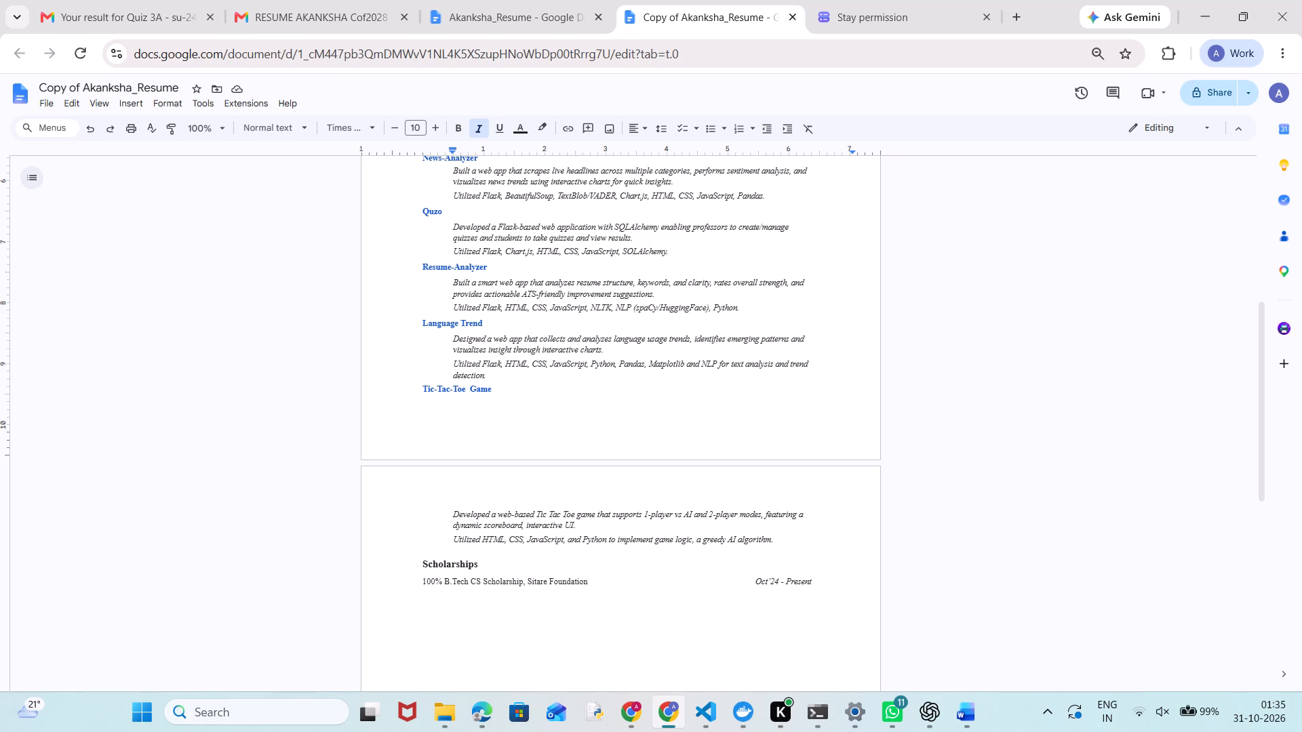
pyautogui.scroll(3, 427, 449)
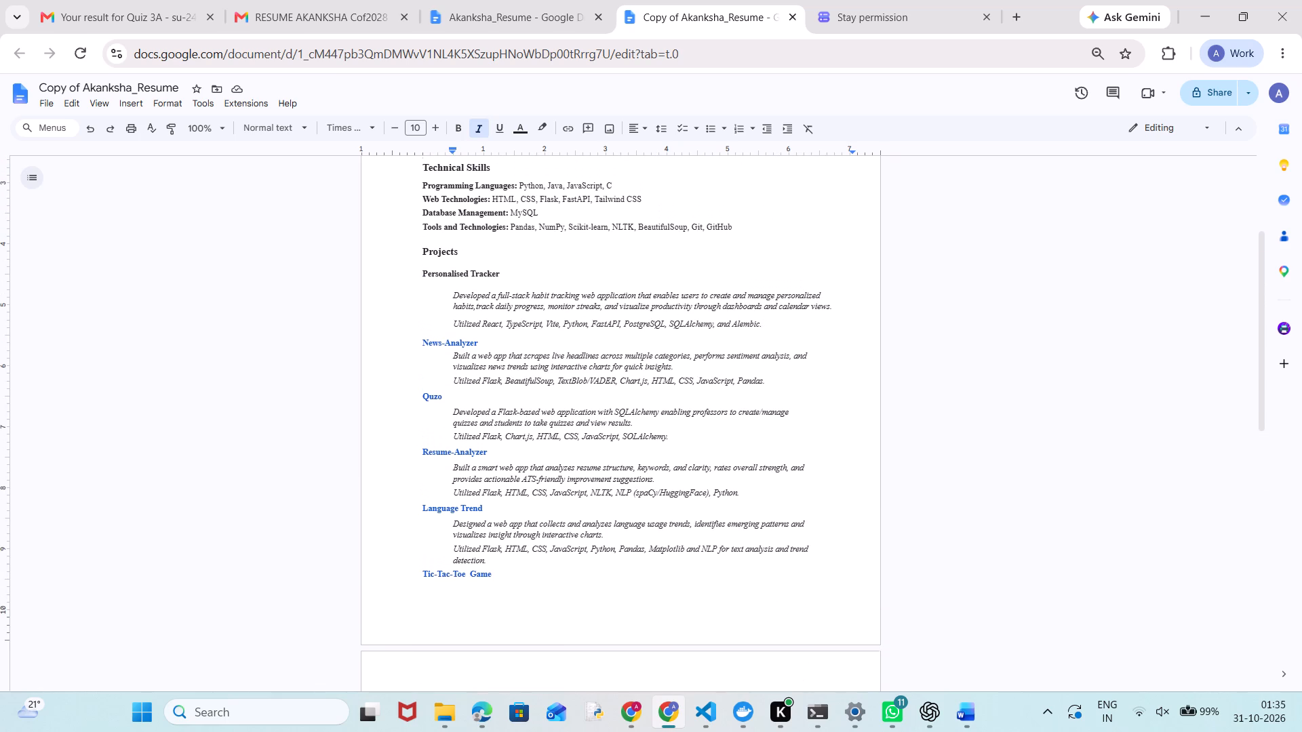
pyautogui.scroll(1, 427, 449)
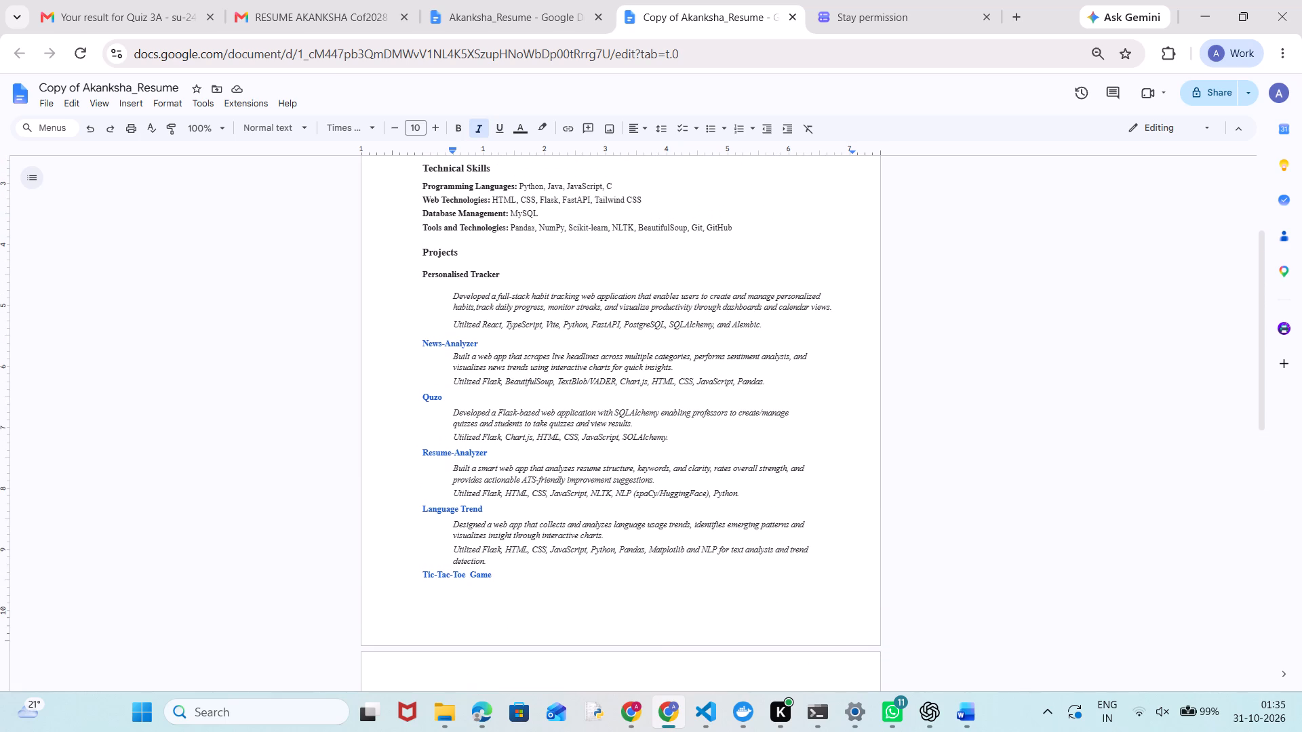
pyautogui.scroll(-2, 427, 449)
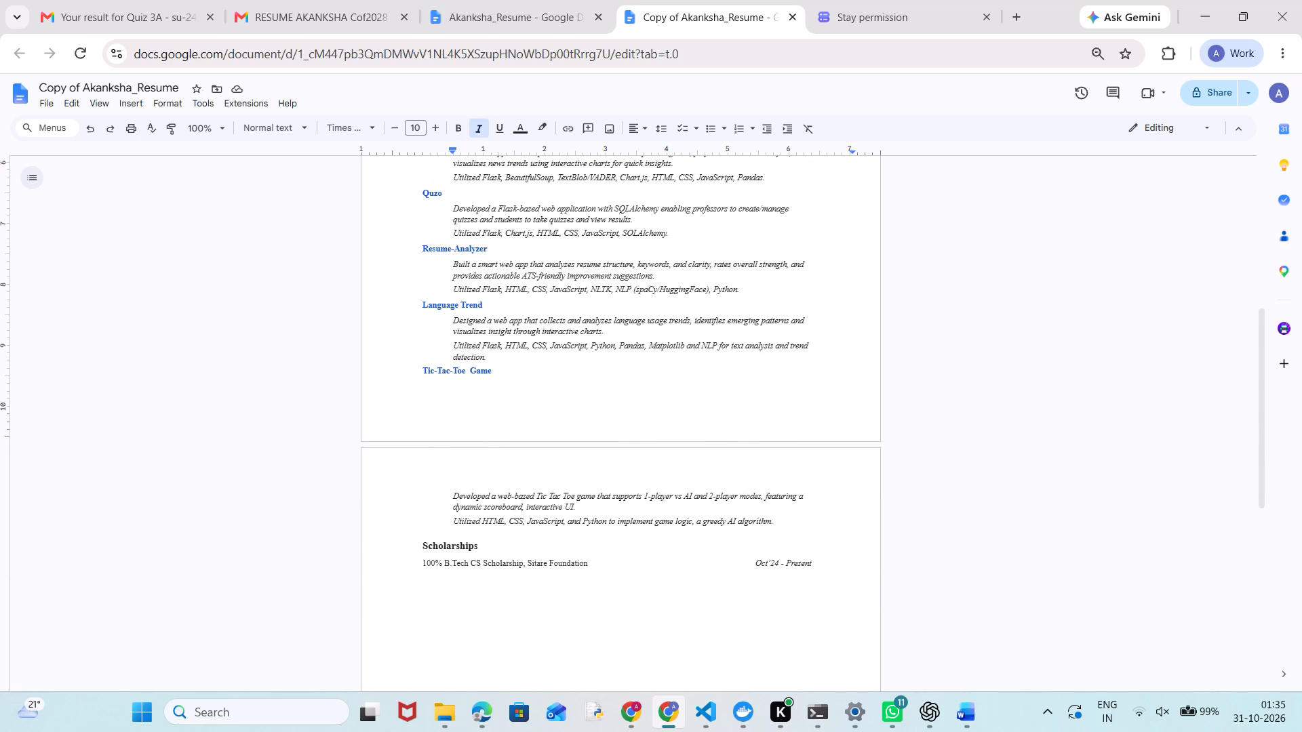
pyautogui.scroll(-4, 427, 449)
pyautogui.scroll(3, 427, 449)
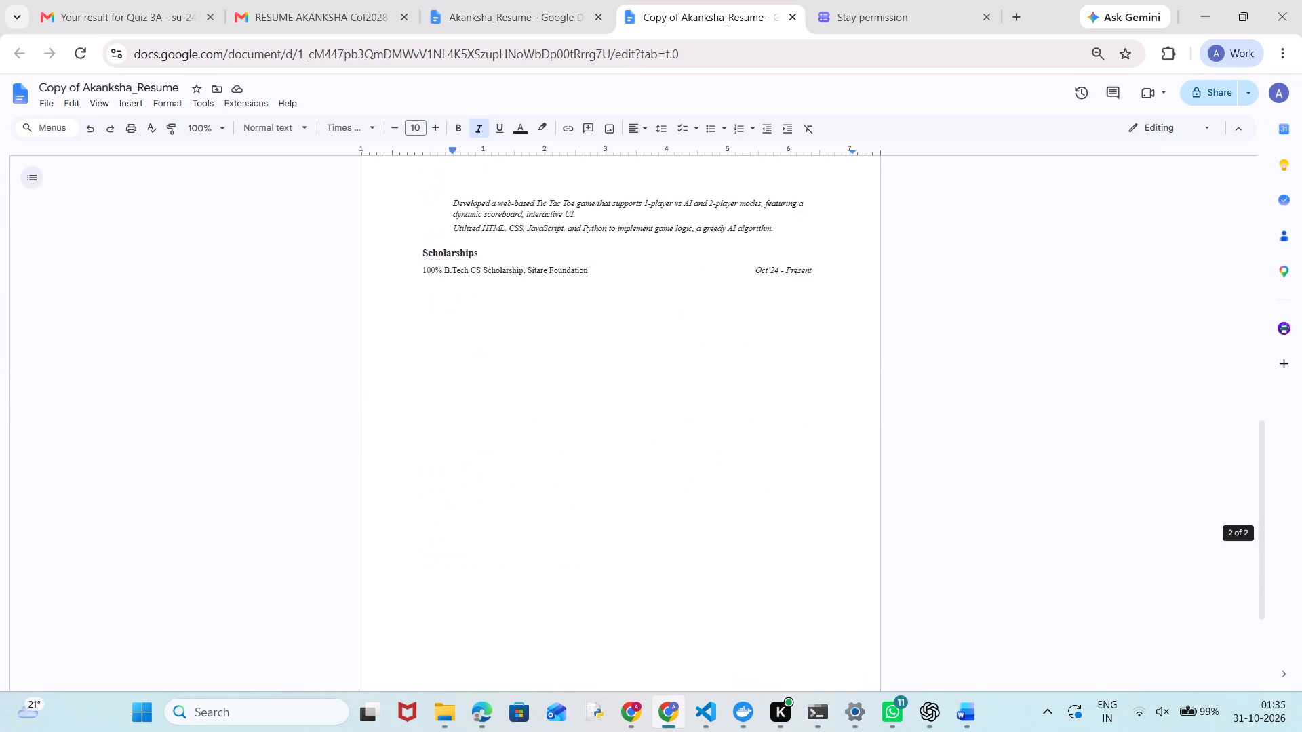
pyautogui.scroll(2, 427, 449)
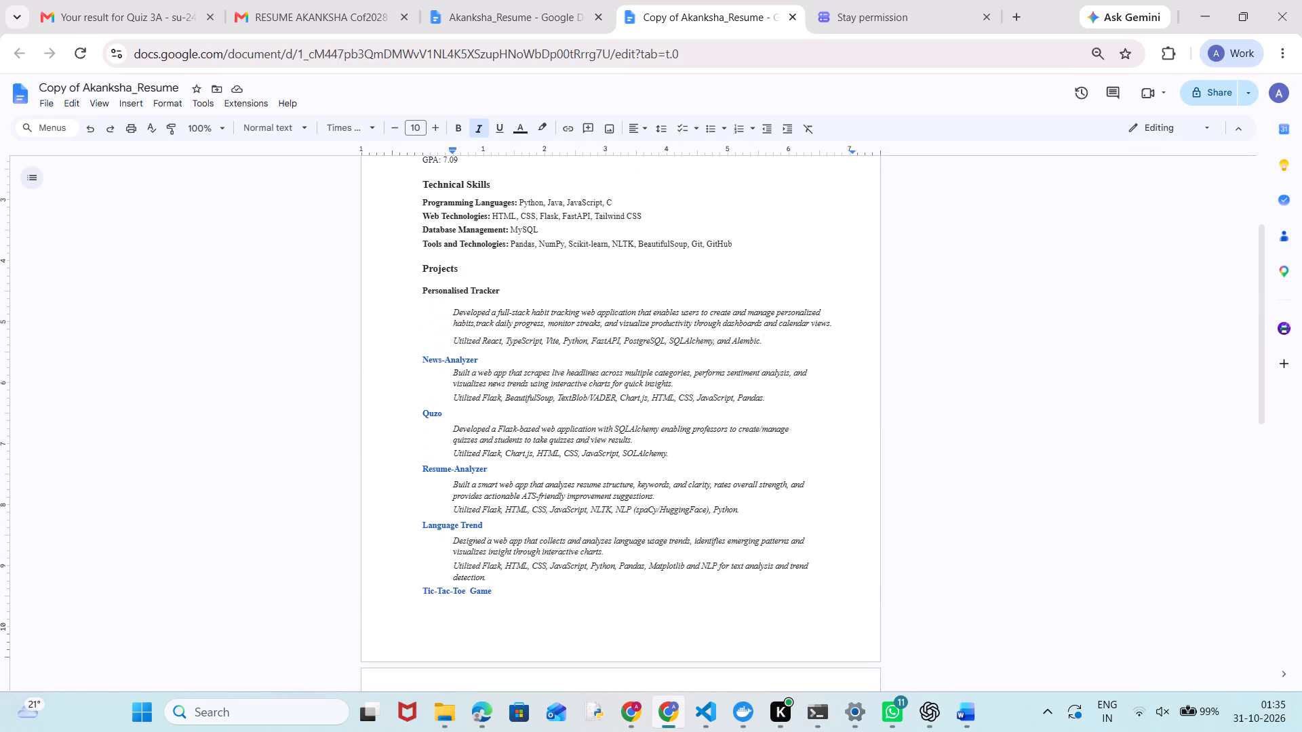
pyautogui.scroll(1, 427, 449)
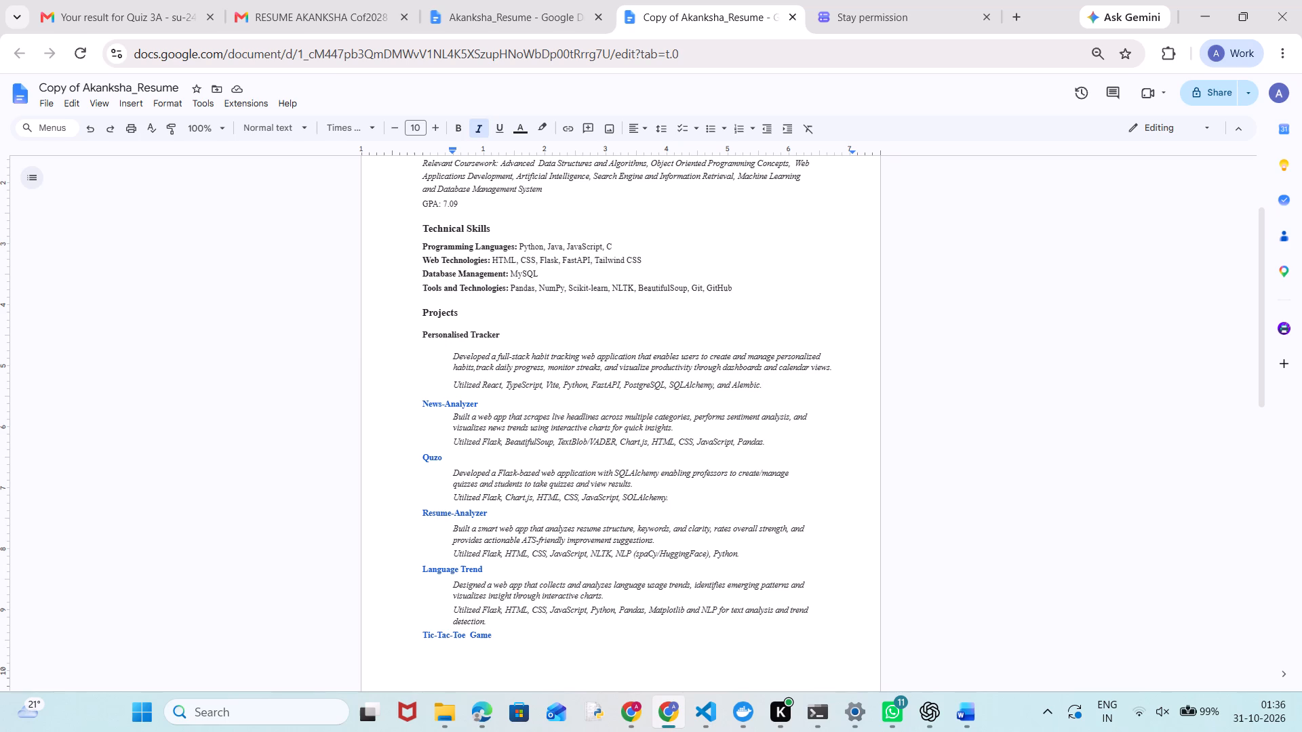
# Copy the whole Personalised Tracker entry, delete it, and remove the blank lines left between the Projects heading and News-Analyzer.
pyautogui.moveTo(766, 387); pyautogui.dragTo(677, 375)
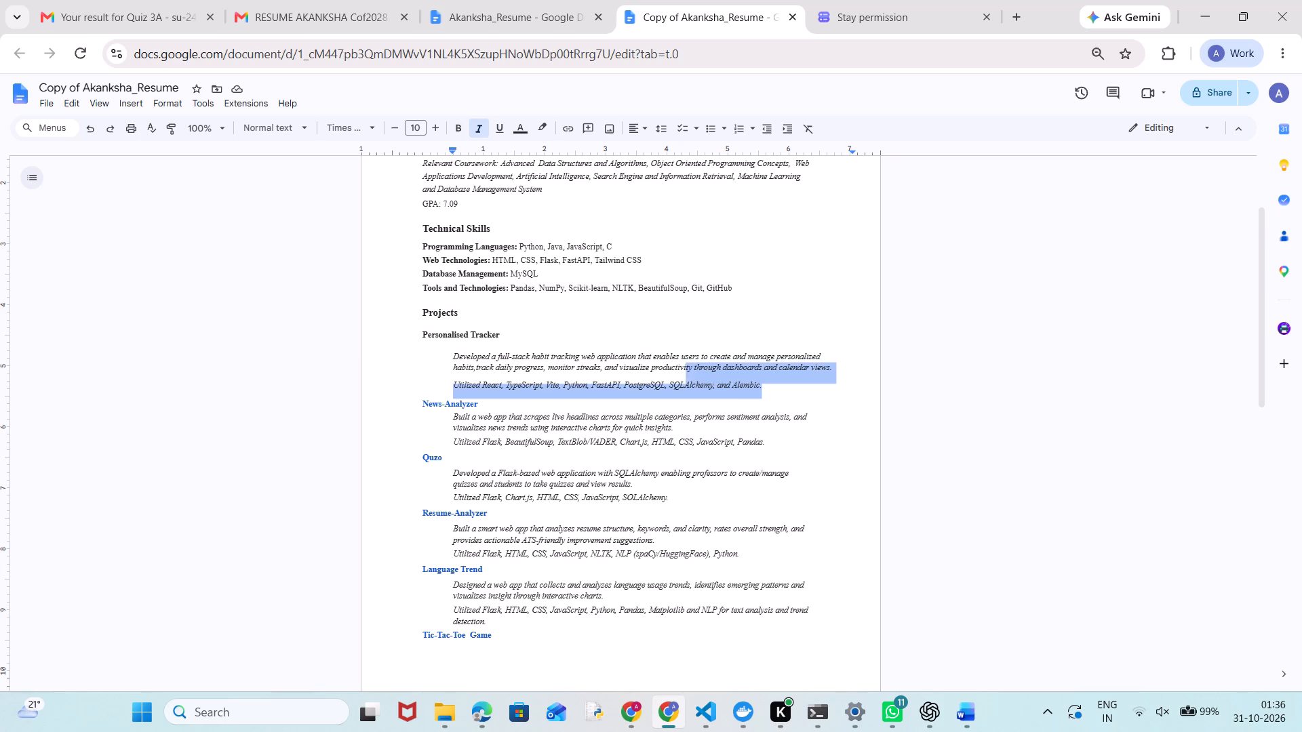
pyautogui.moveTo(677, 375); pyautogui.dragTo(411, 345)
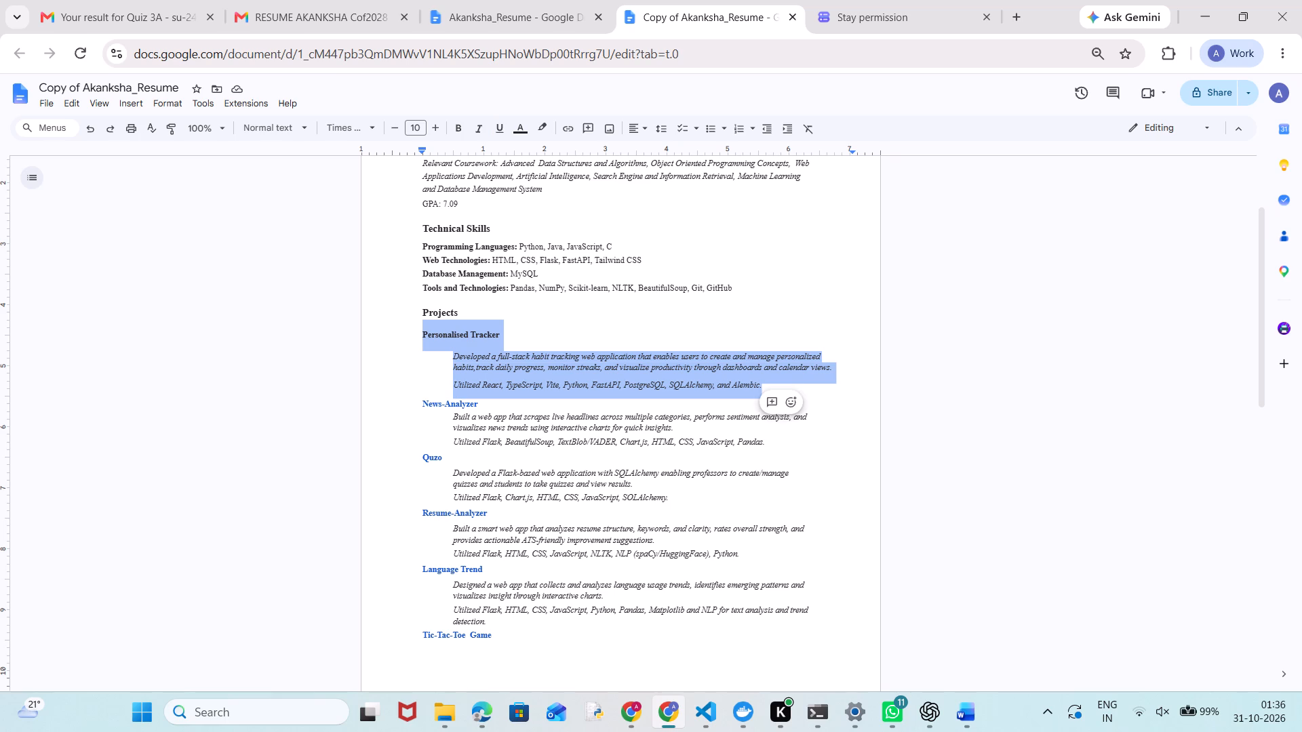
pyautogui.hotkey('ctrl', 'c')
pyautogui.press('BackSpace')
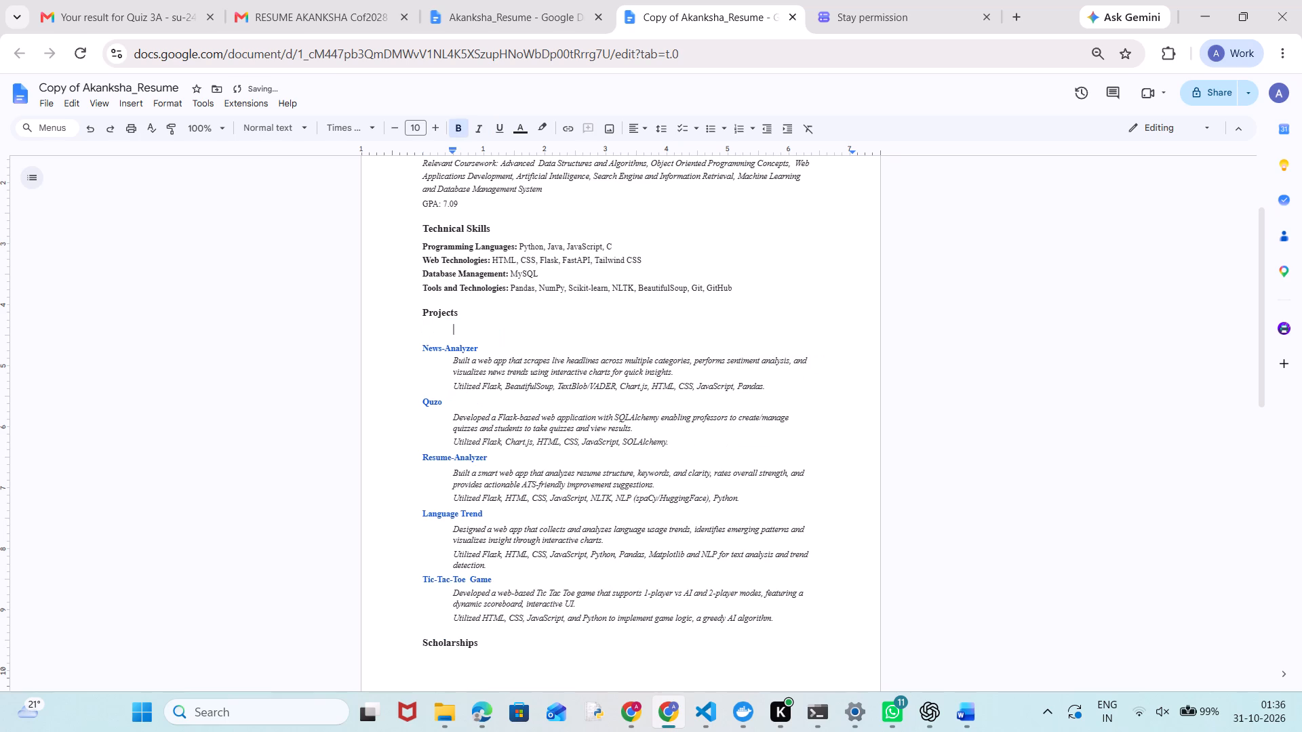
pyautogui.press('BackSpace')
pyautogui.press('BackSpace')
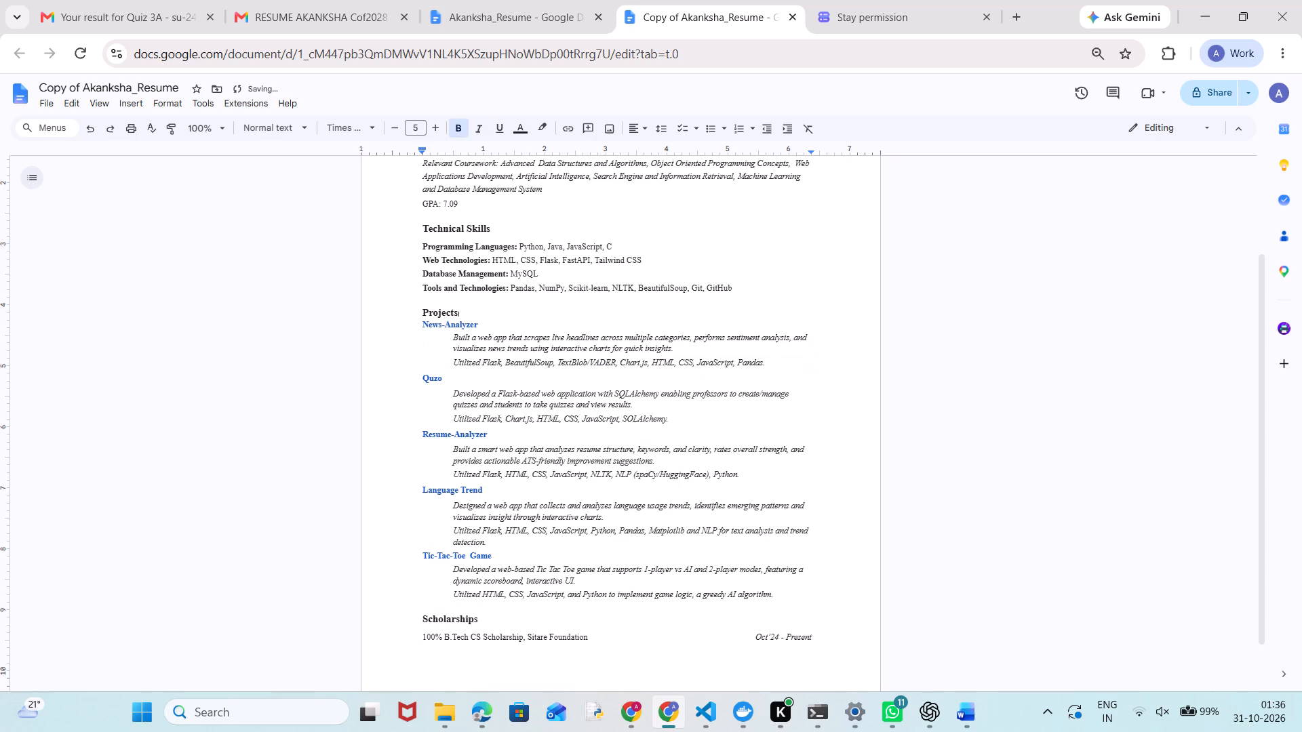
pyautogui.press('Down')
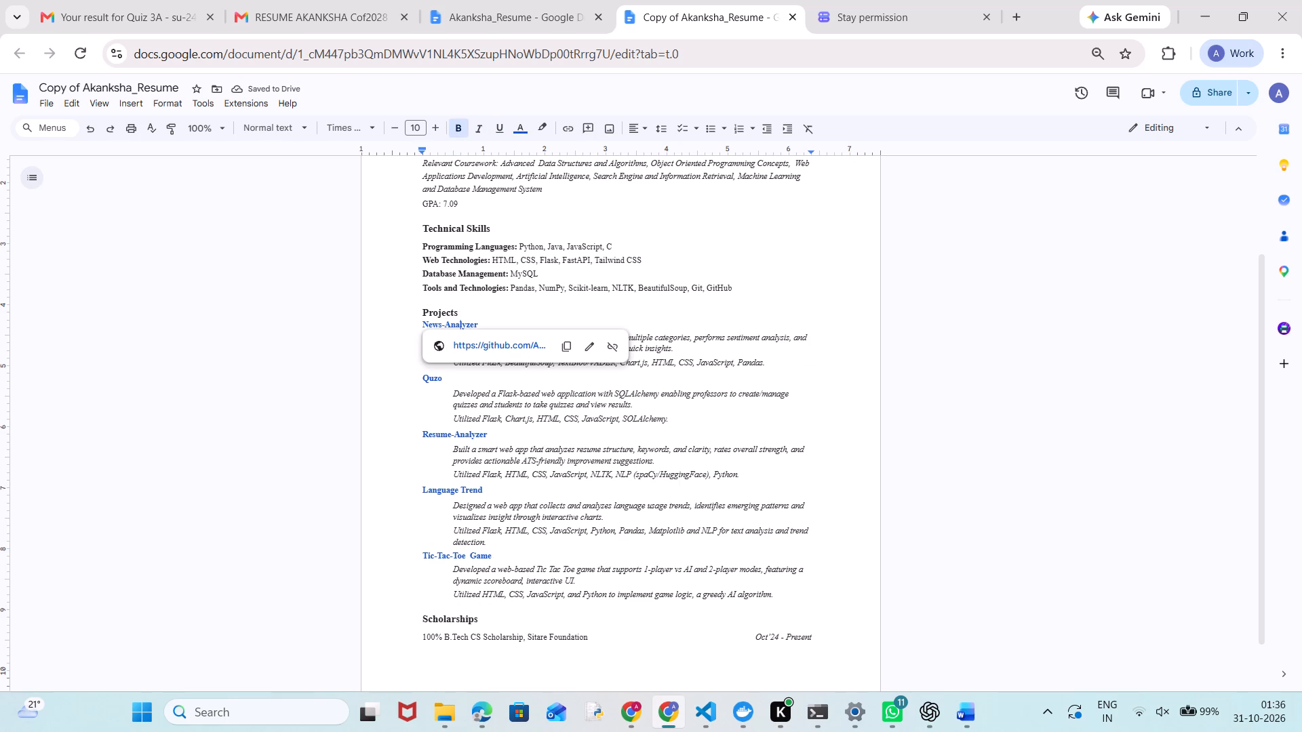
pyautogui.click(494, 249)
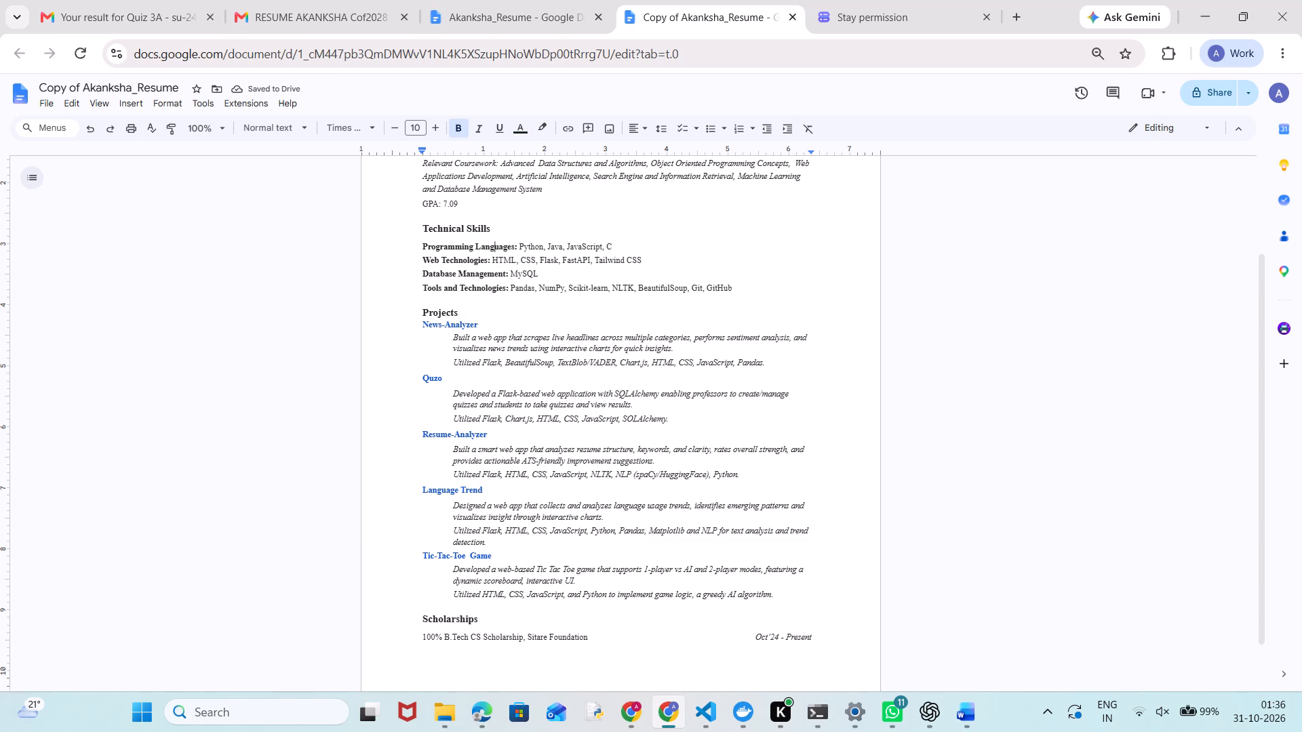
# Insert a font-size-5 spacer line between the Projects heading and News-Analyzer.
pyautogui.click(463, 314)
pyautogui.press('Return')
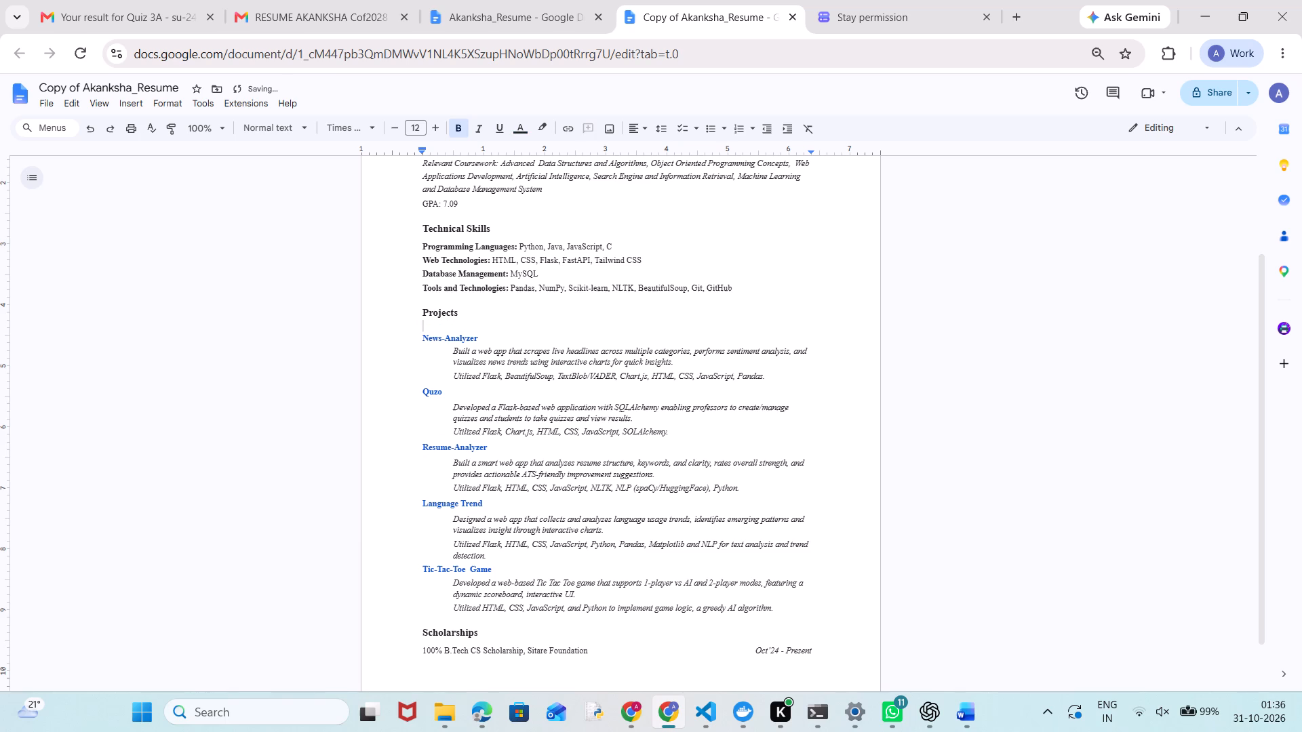
pyautogui.click(419, 127)
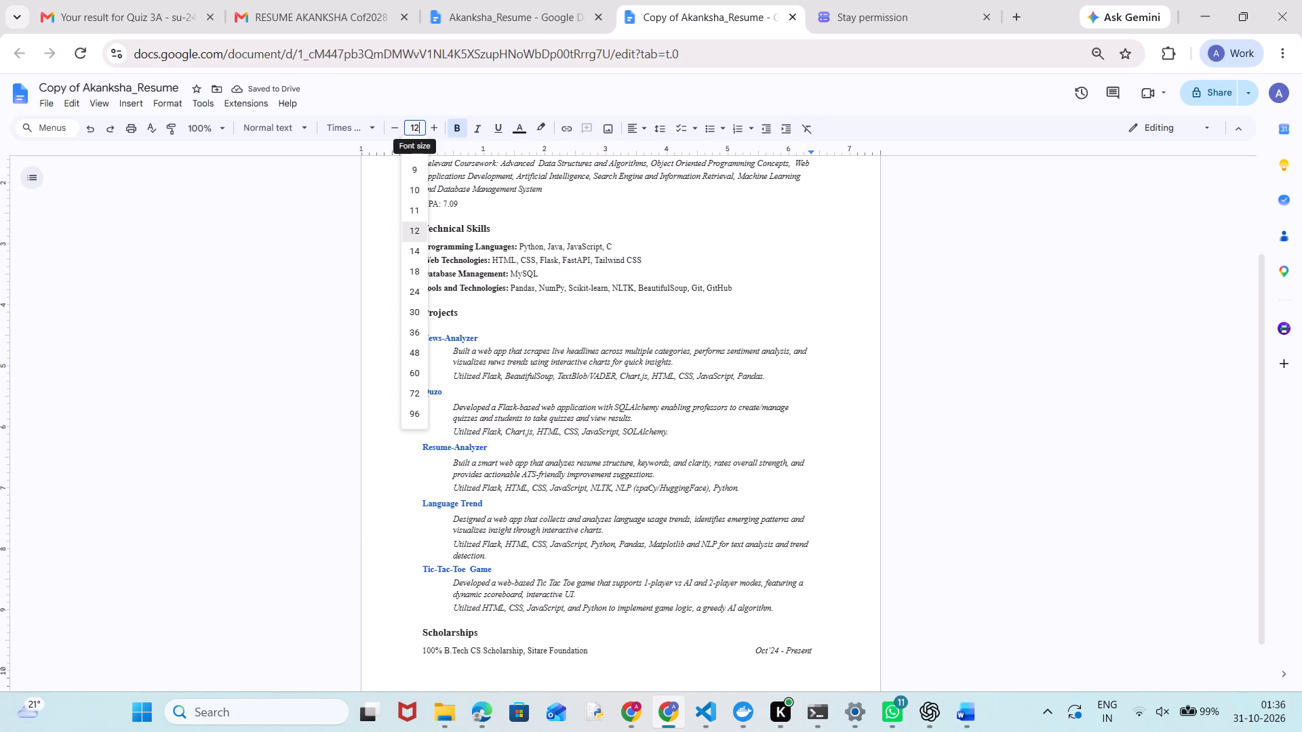
pyautogui.press('BackSpace')
pyautogui.press('5')
pyautogui.press('Return')
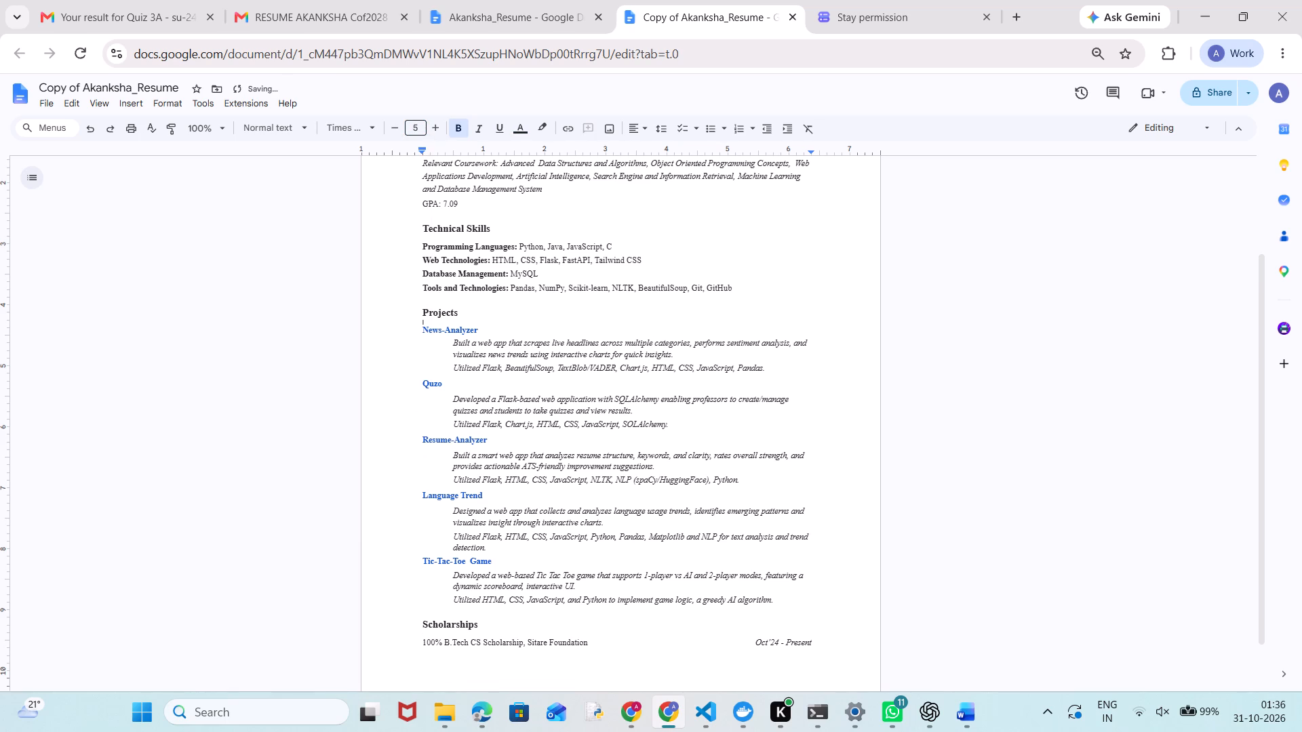
pyautogui.click(496, 408)
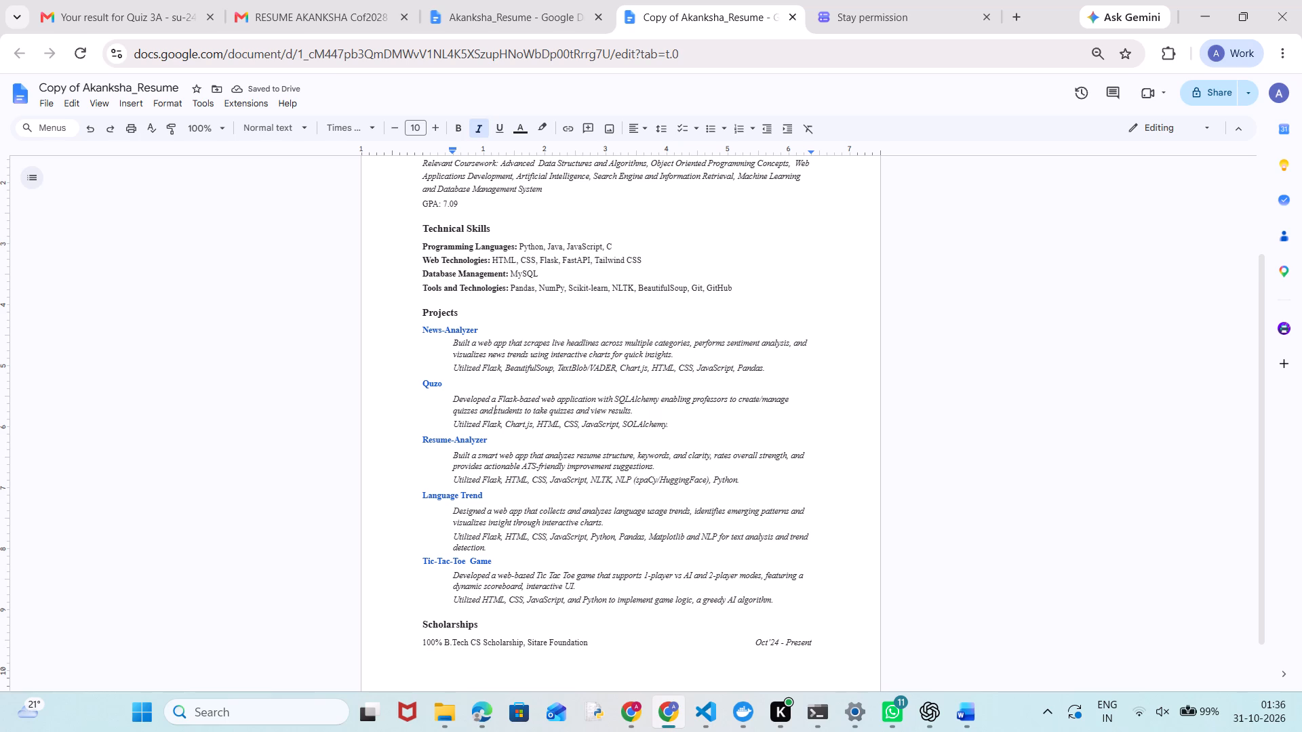
# Duplicate the complete News-Analyzer entry directly below the Projects heading and remove the extra blank line after the copy.
pyautogui.moveTo(420, 333); pyautogui.dragTo(785, 365)
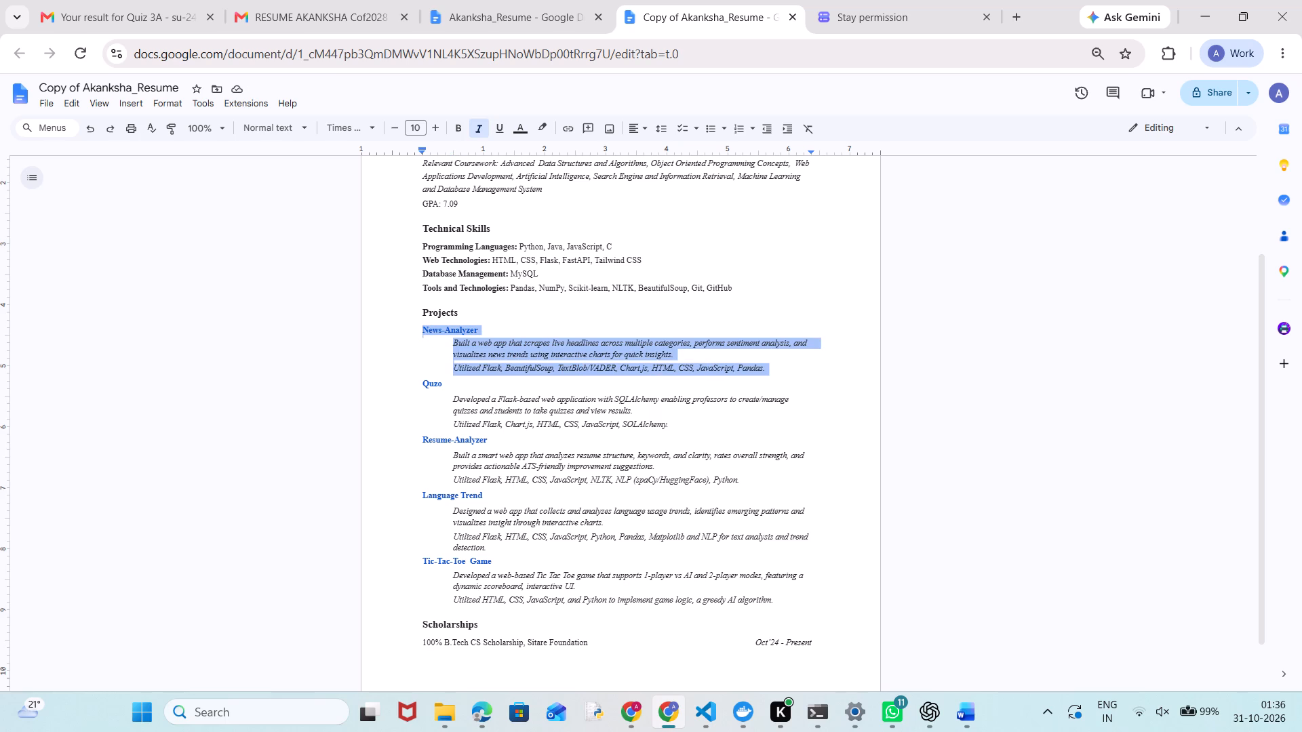
pyautogui.moveTo(785, 365); pyautogui.dragTo(776, 369)
pyautogui.hotkey('ctrl', 'c')
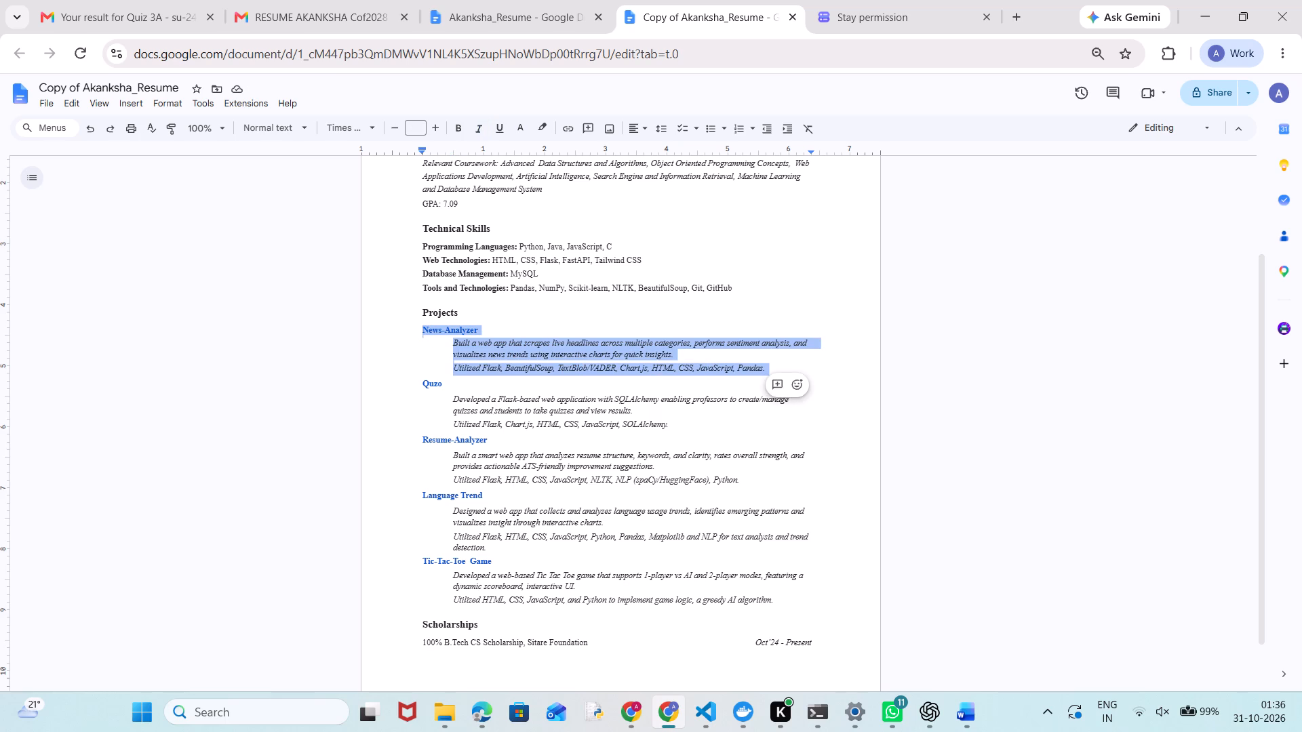
pyautogui.click(493, 303)
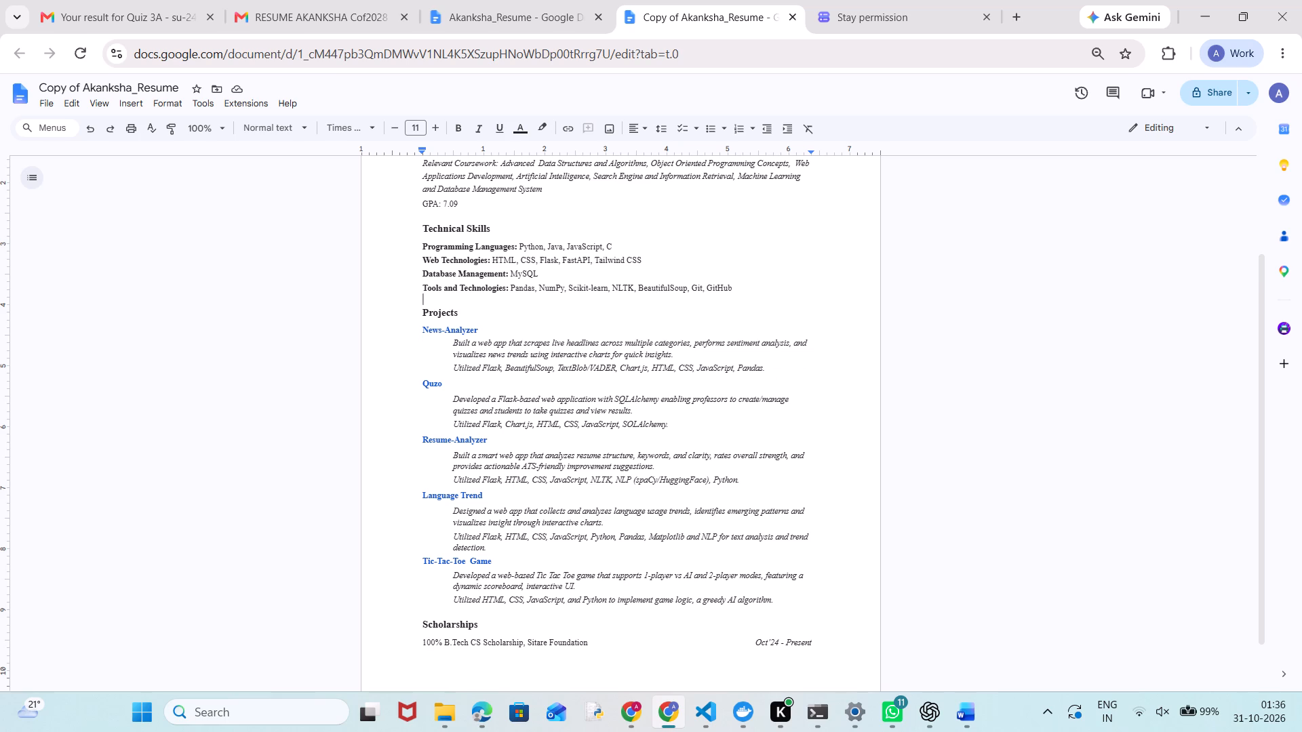
pyautogui.click(488, 318)
pyautogui.press('Return')
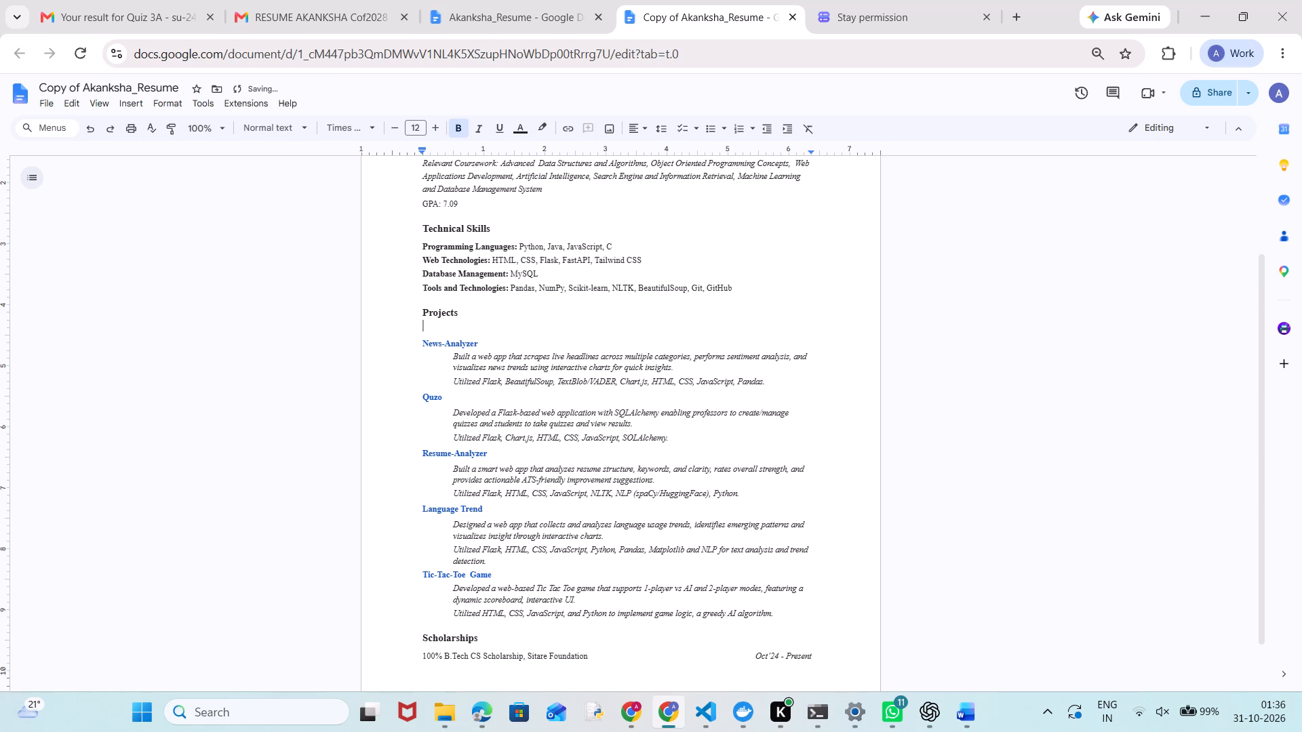
pyautogui.press('Return')
pyautogui.hotkey('ctrl', 'v')
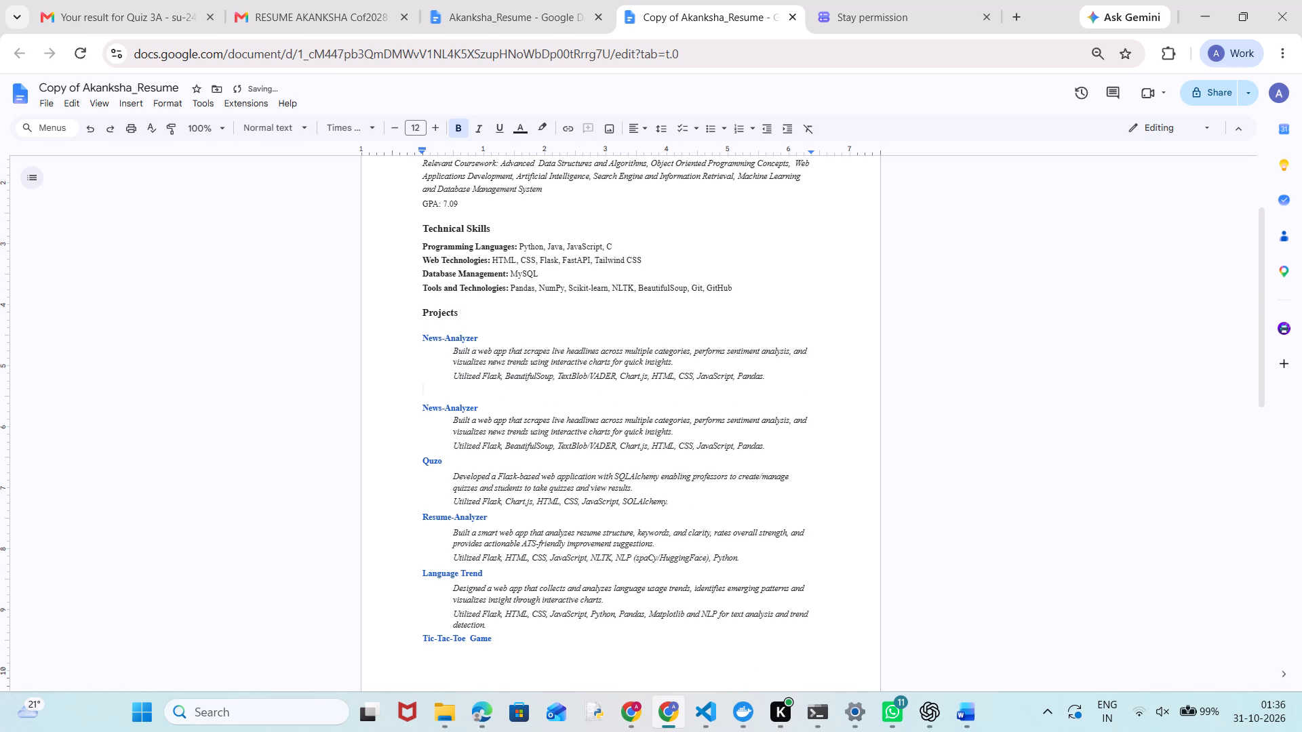
pyautogui.press('BackSpace')
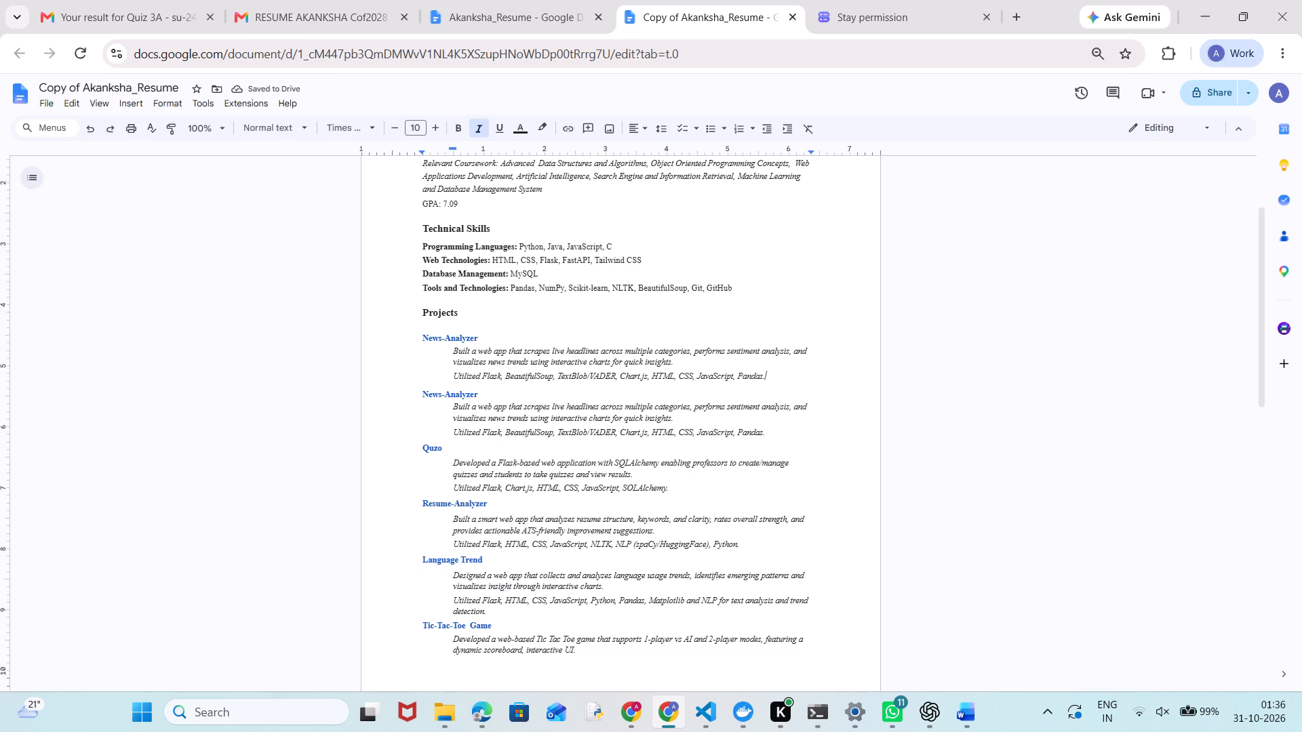
# Replace the title of the first News-Analyzer entry with "Personalised Tracker".
pyautogui.click(479, 336)
pyautogui.moveTo(479, 336); pyautogui.dragTo(425, 335)
pyautogui.press('BackSpace')
pyautogui.write('Personi')
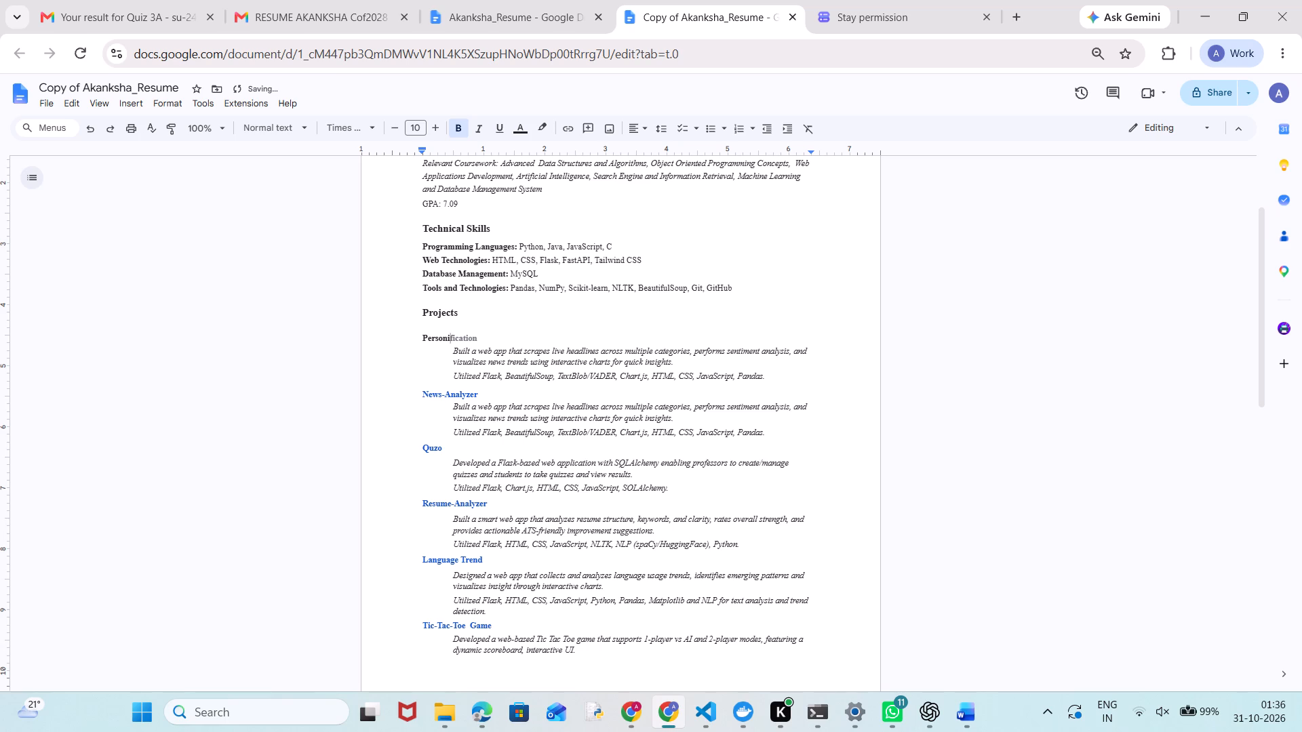
pyautogui.press('l')
pyautogui.press('BackSpace')
pyautogui.press('BackSpace')
pyautogui.write('ali')
pyautogui.write('sed Tracker')
# Clear the copied news-scraping description under the Personalised Tracker title, keeping the indented line.
pyautogui.moveTo(671, 362); pyautogui.dragTo(536, 355)
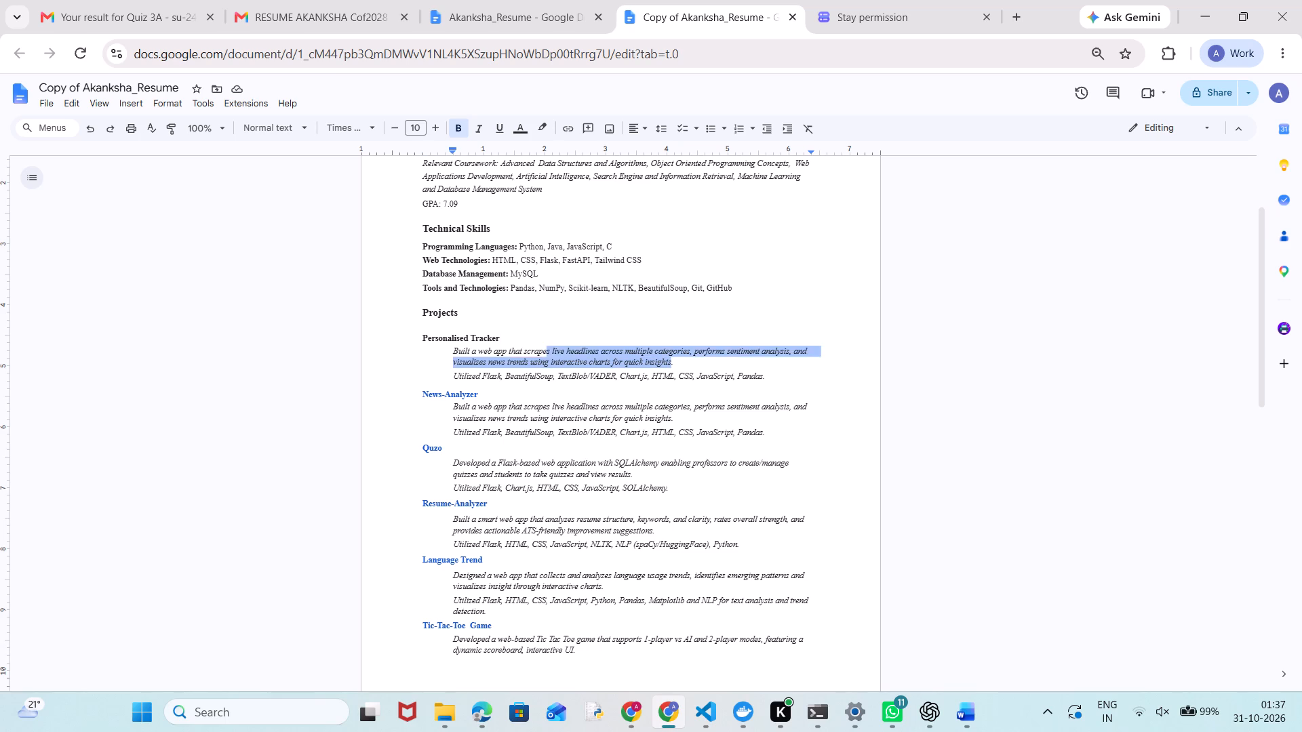
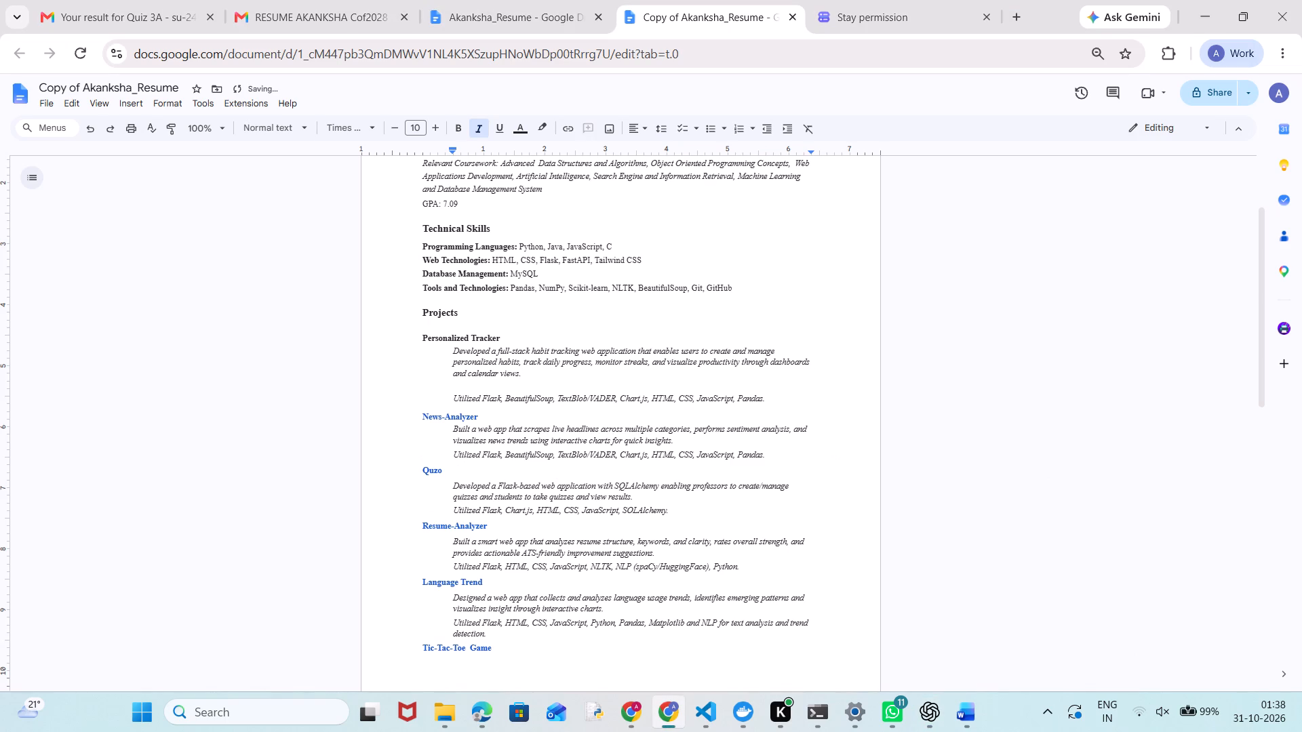
pyautogui.press('Return')
pyautogui.hotkey('ctrl', 'v')
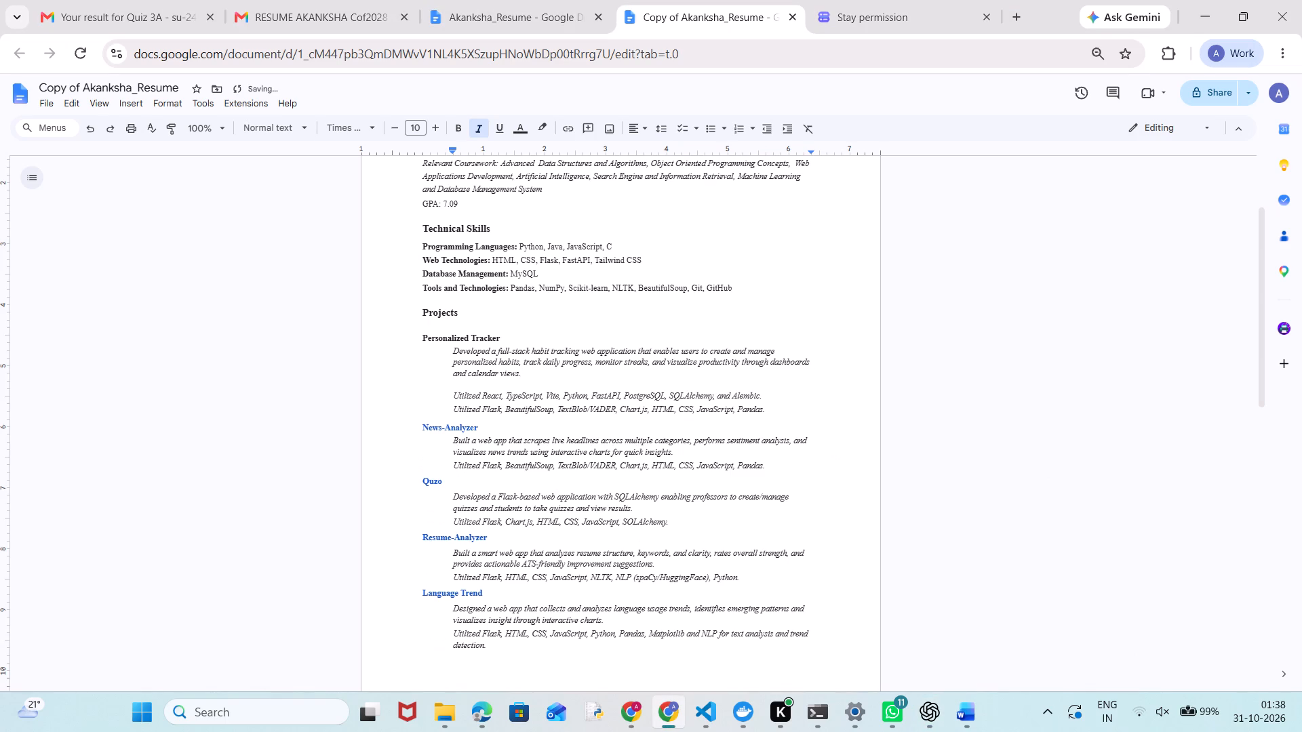
# Set the blank line between the tracker description and its "Utilized React" line to font size 2.
pyautogui.click(465, 386)
pyautogui.click(421, 123)
pyautogui.press('BackSpace')
pyautogui.press('2')
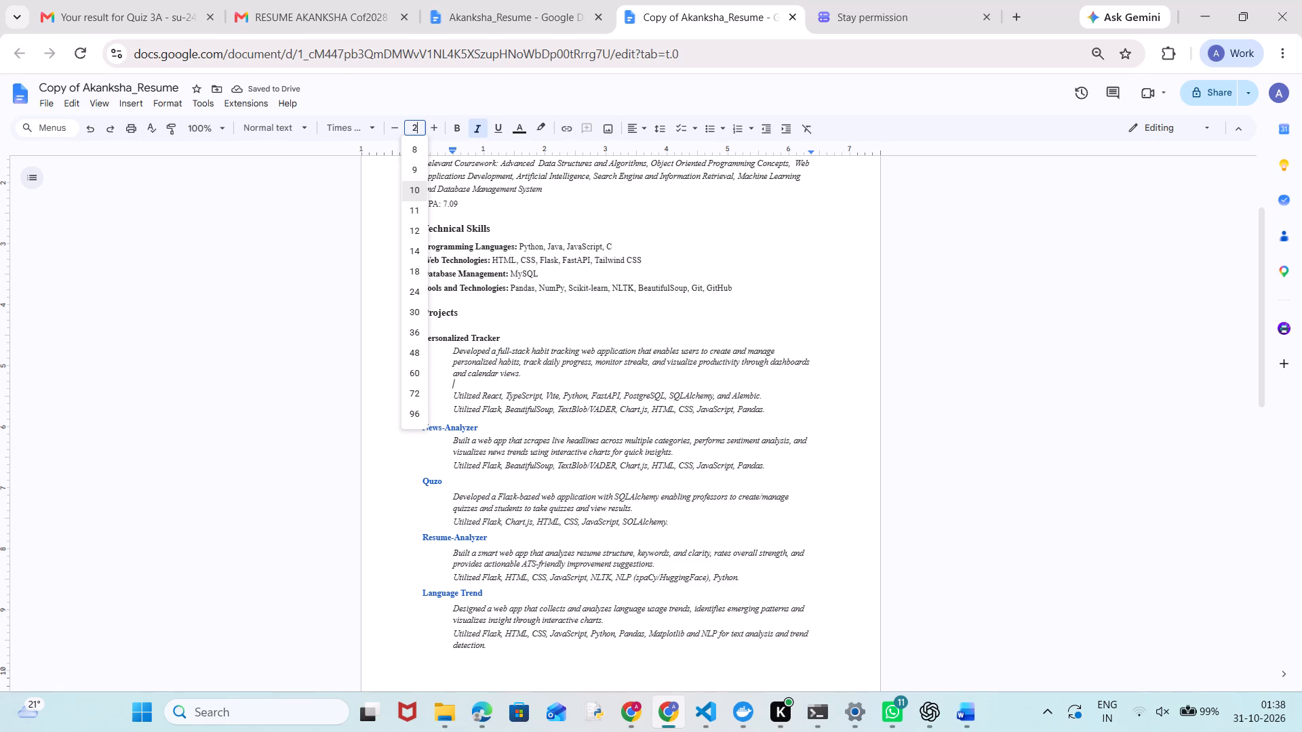
pyautogui.press('Return')
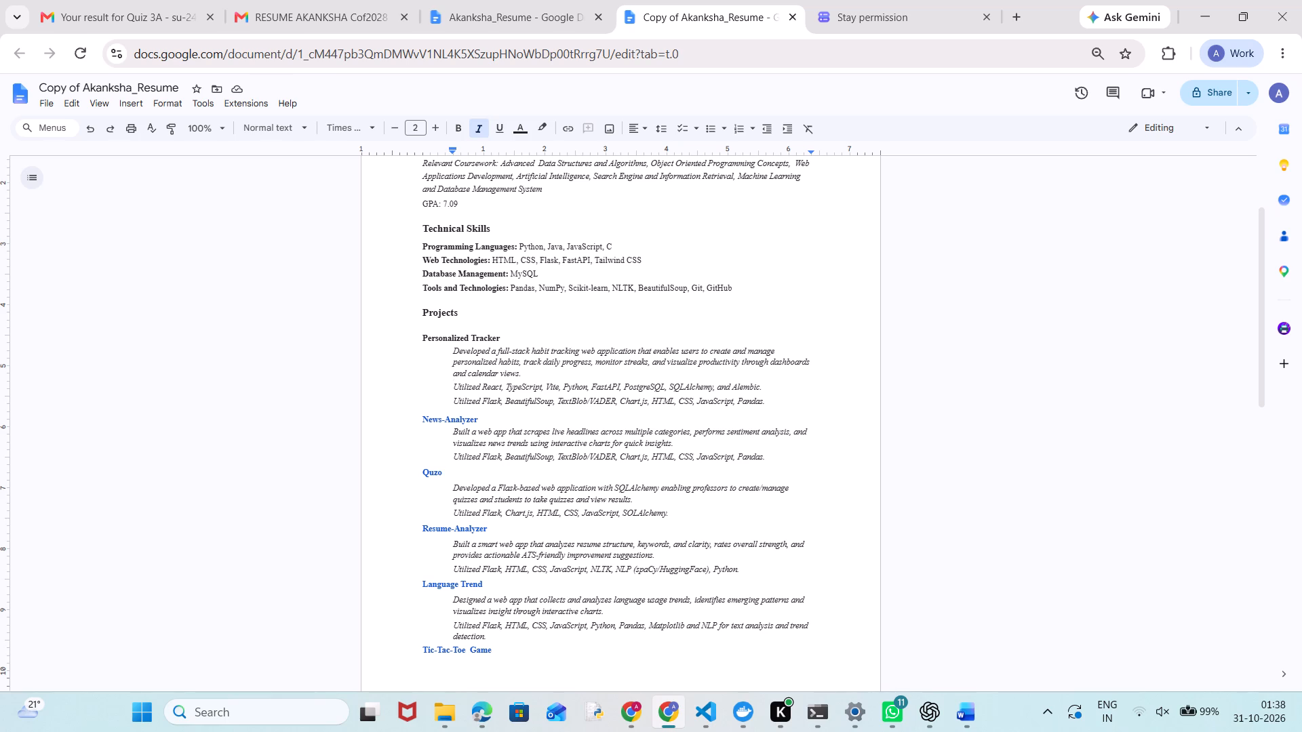
# Delete the leftover "Utilized Flask, BeautifulSoup…" line from the Personalized Tracker entry.
pyautogui.moveTo(450, 410); pyautogui.dragTo(444, 402)
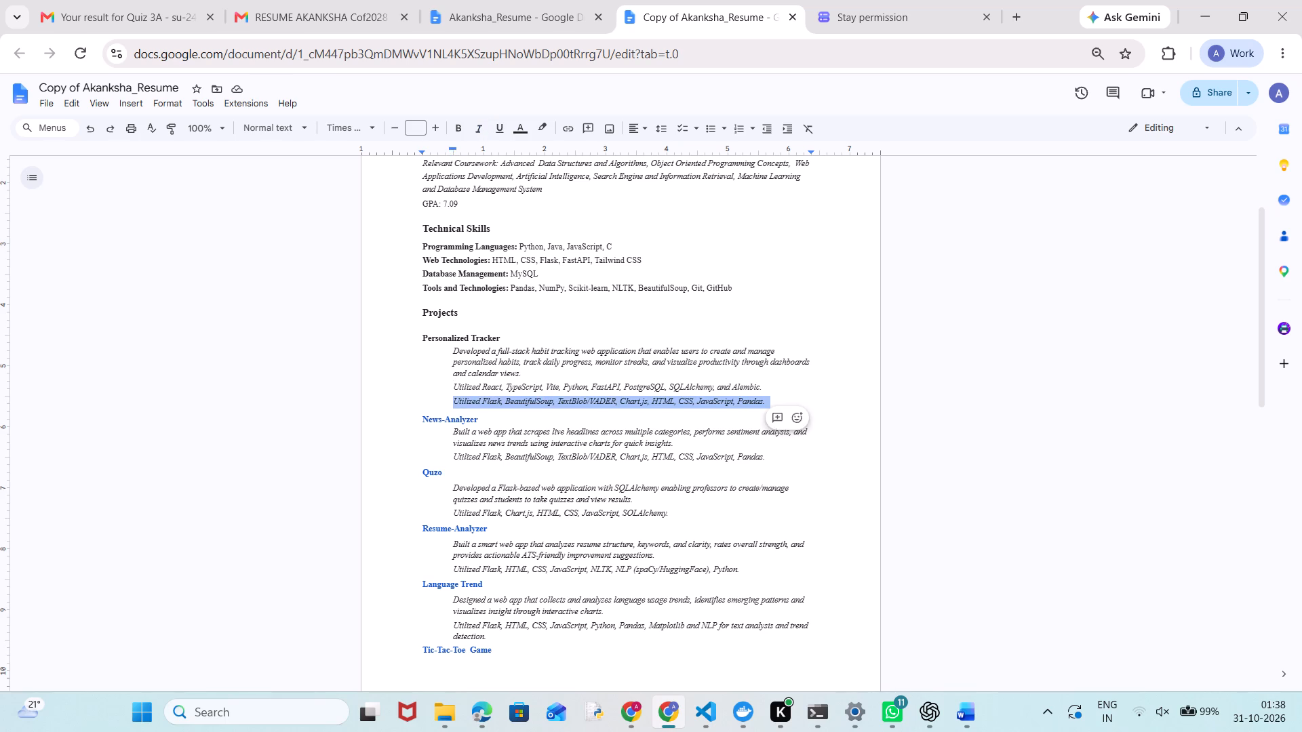
pyautogui.press('BackSpace')
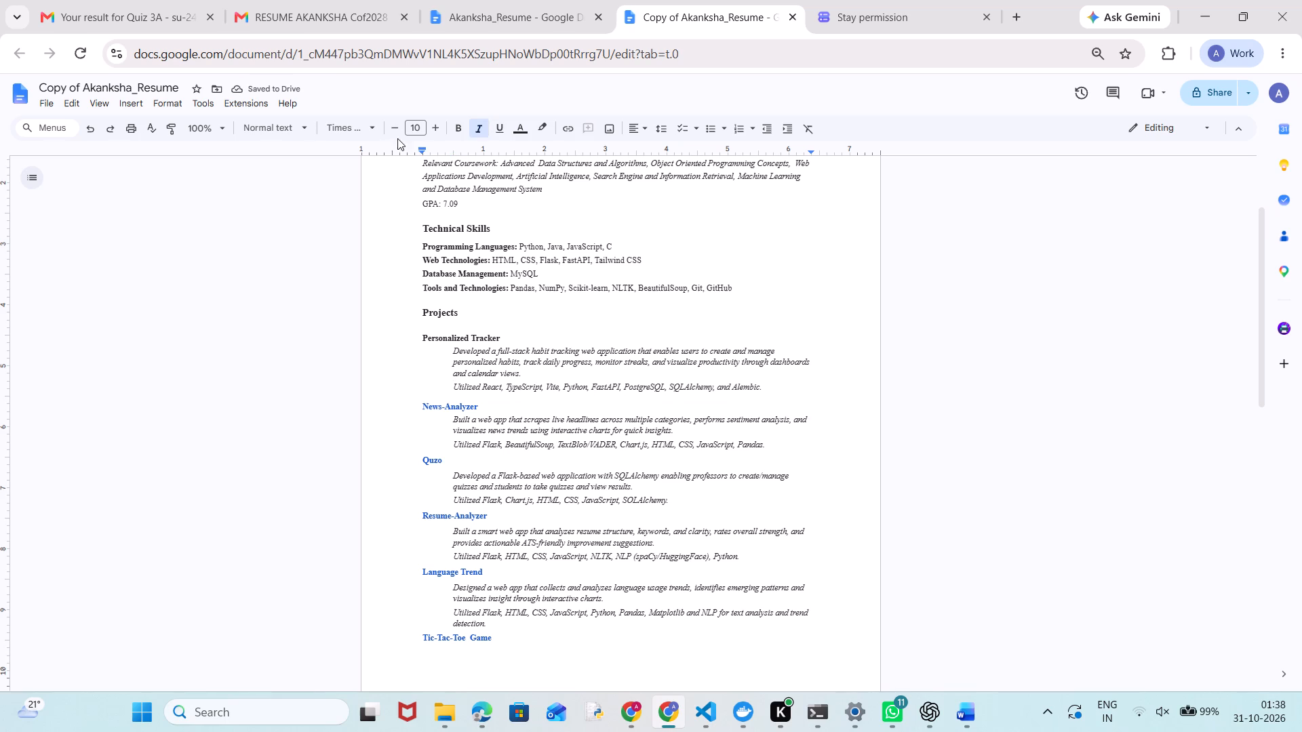
# Set the empty line left above News-Analyzer to font size 5 and remove the extra blank line there.
pyautogui.click(420, 125)
pyautogui.press('BackSpace')
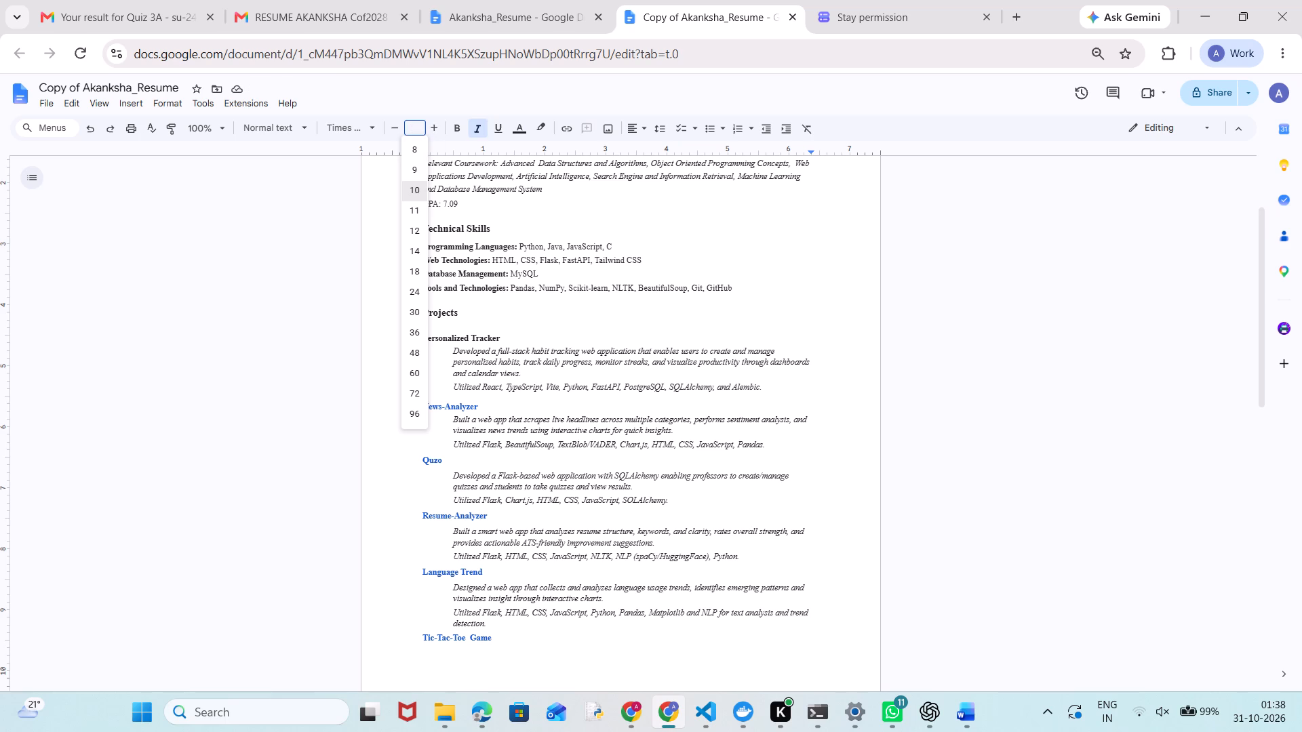
pyautogui.press('5')
pyautogui.press('Return')
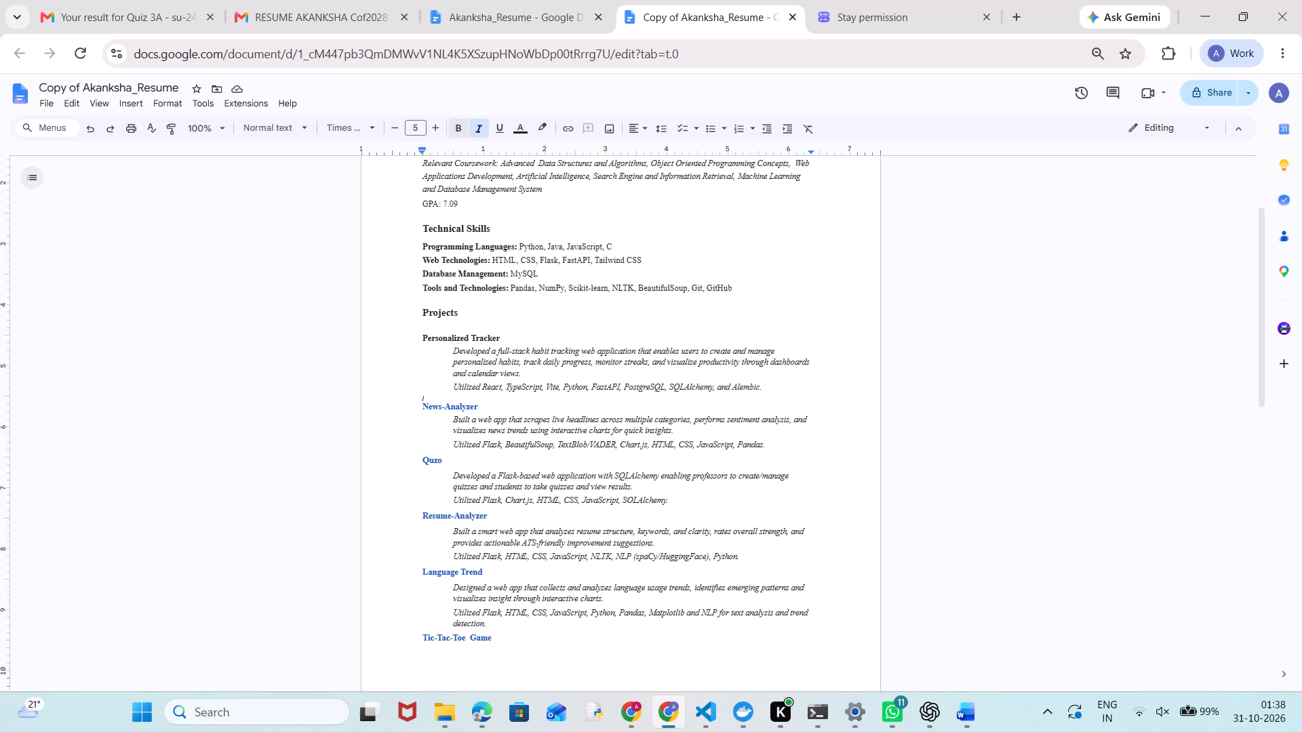
pyautogui.press('BackSpace')
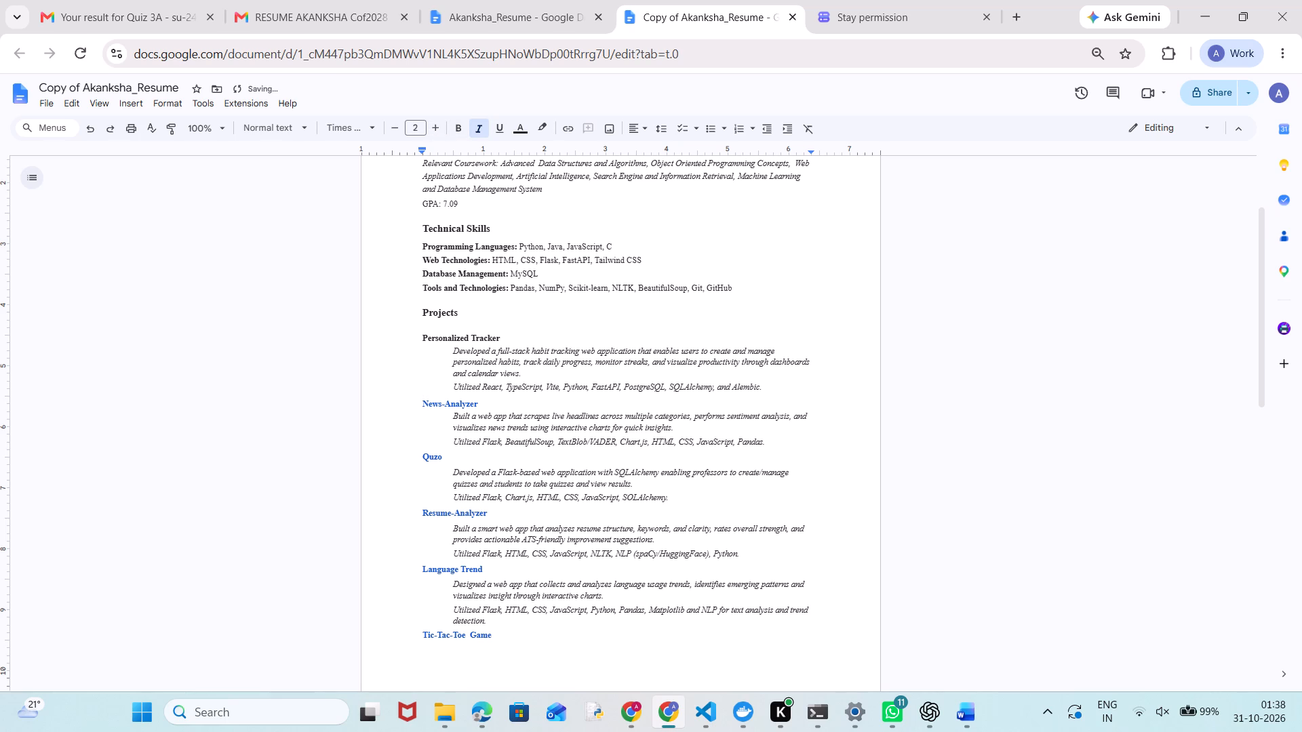
# Set the spacer line between the Personalized Tracker entry and News-Analyzer to font size 2, like the spacer before Quzo.
pyautogui.click(440, 445)
pyautogui.press('Down')
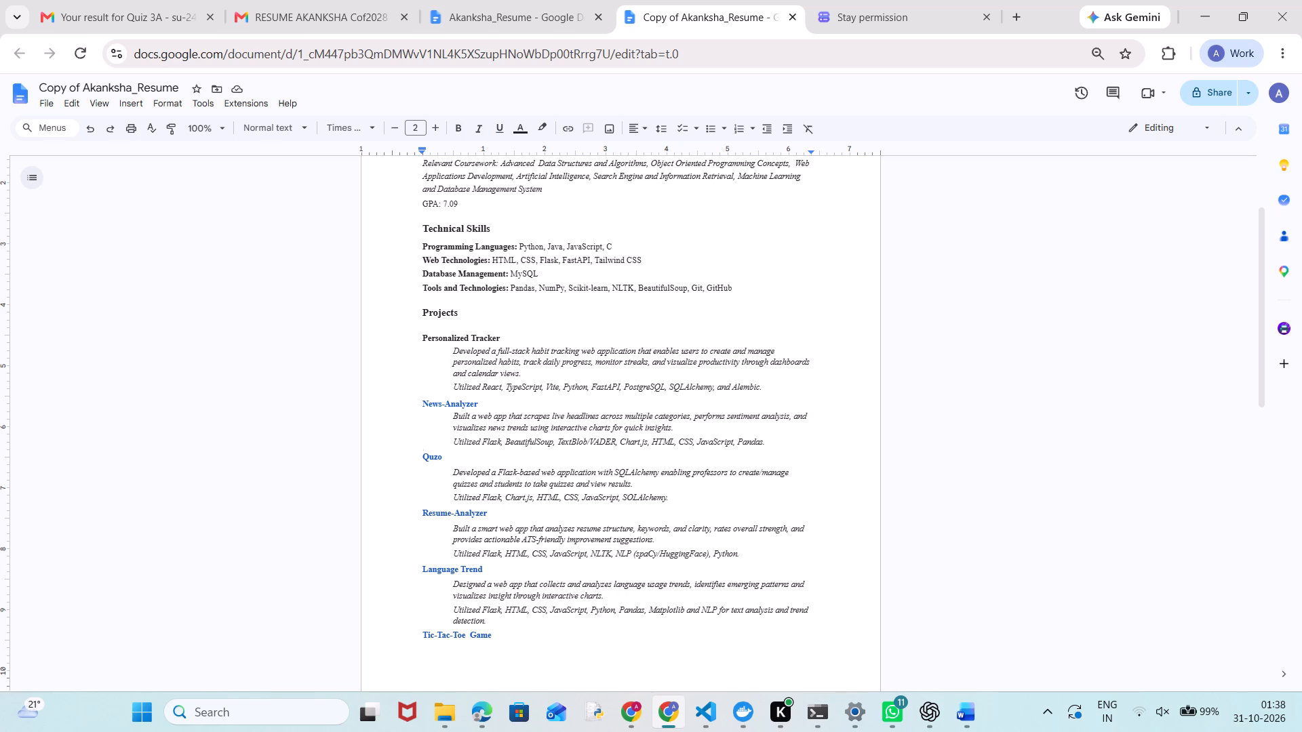
pyautogui.press('Up')
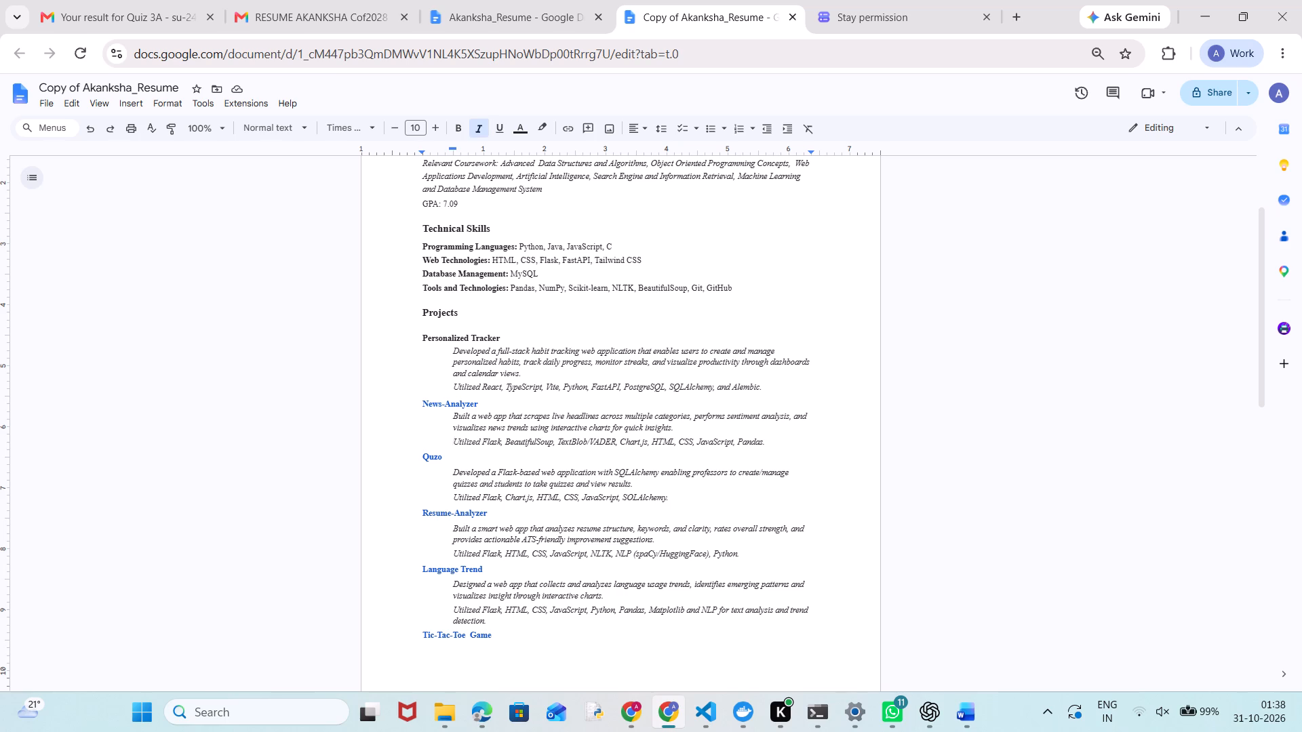
pyautogui.click(438, 396)
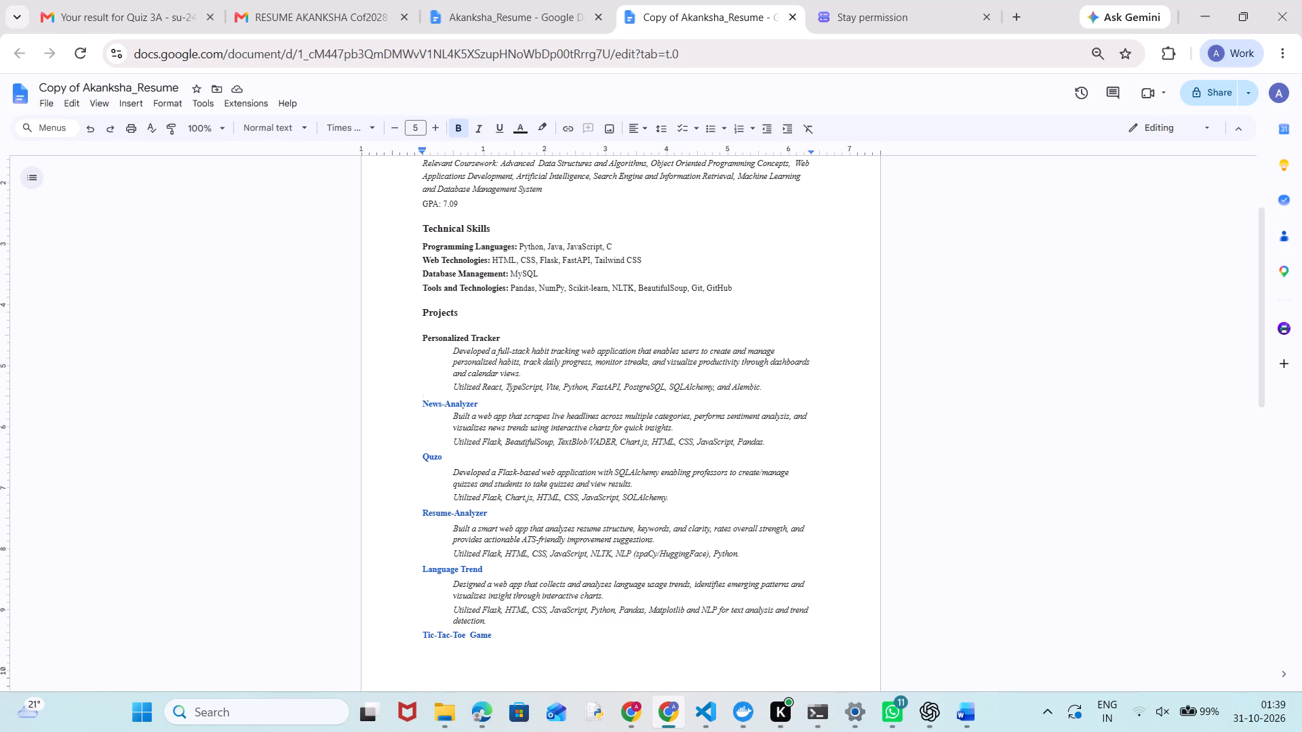
pyautogui.click(419, 129)
pyautogui.press('BackSpace')
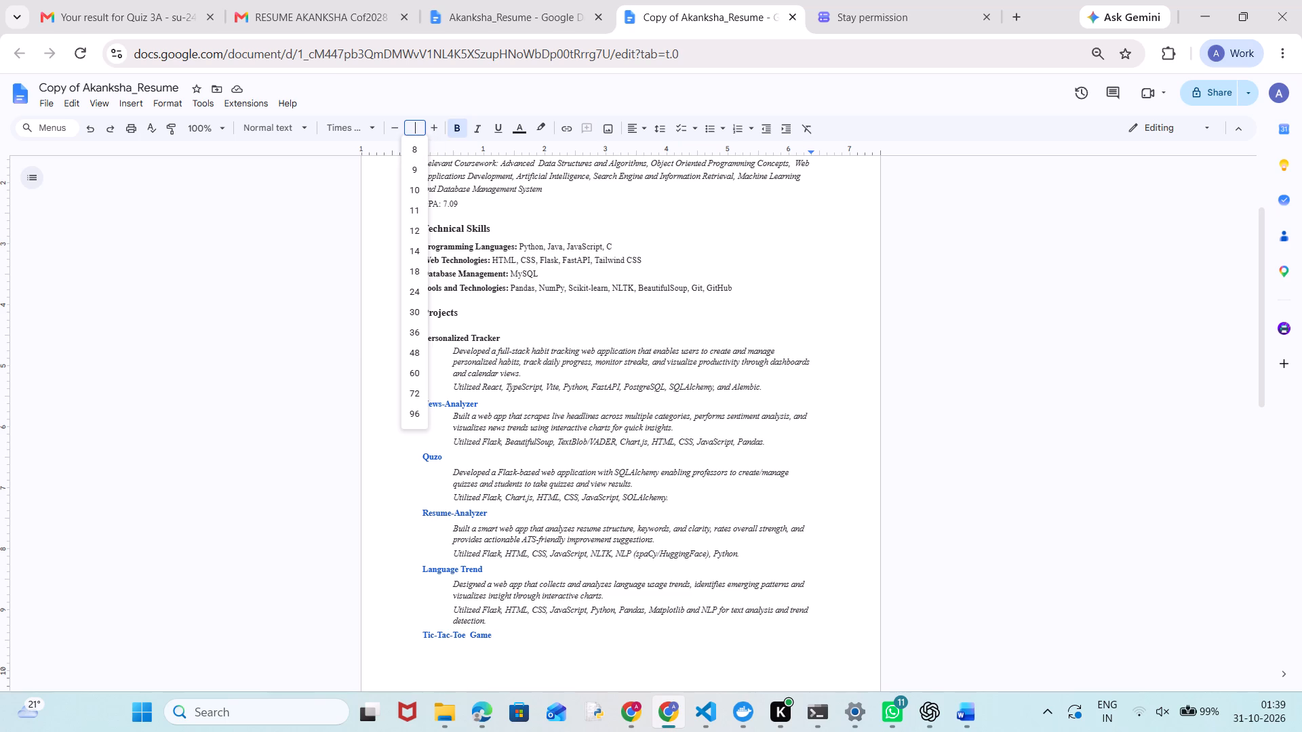
pyautogui.press('2')
pyautogui.press('Return')
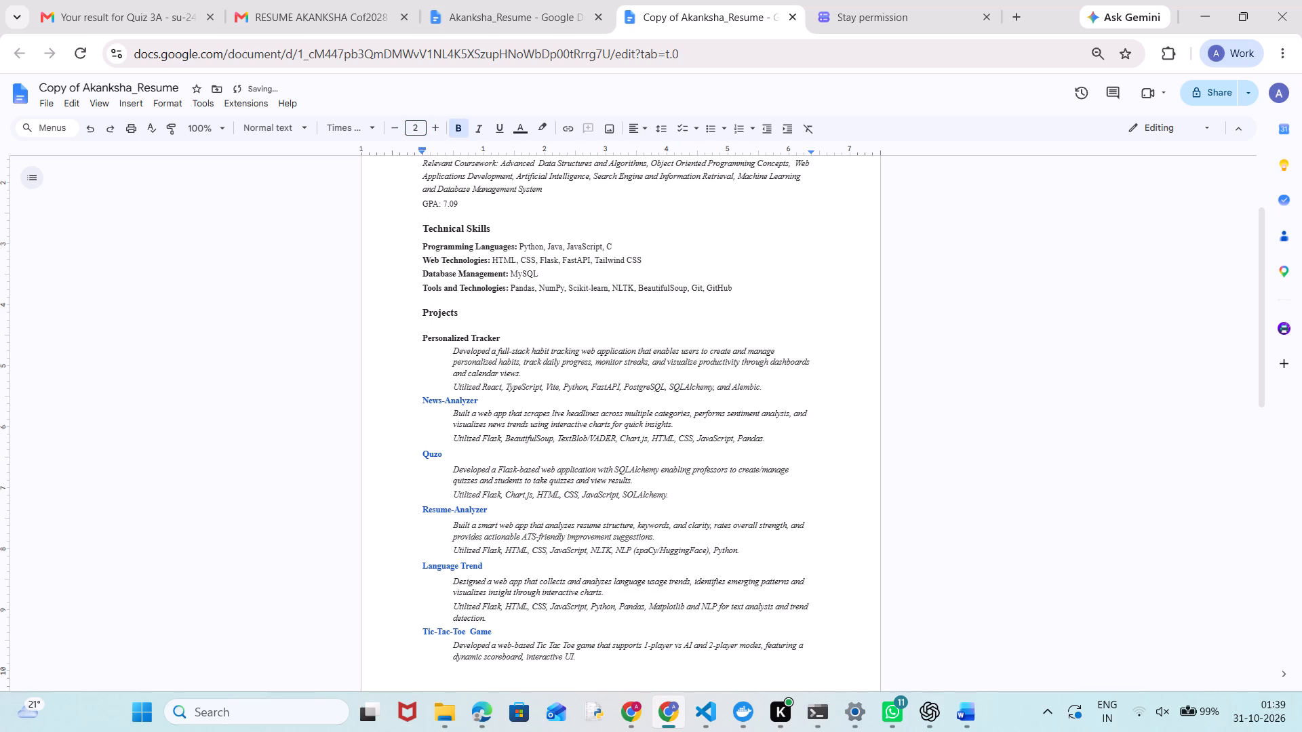
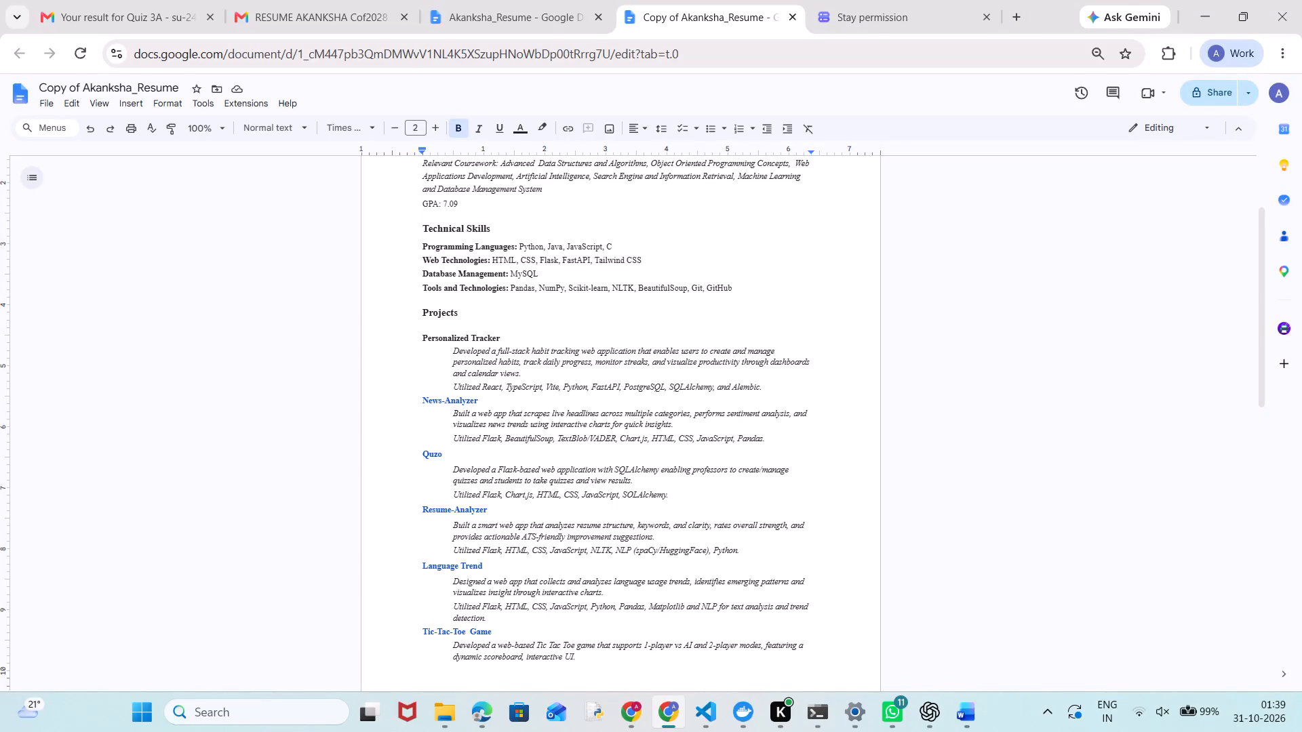
# Compare the font sizes of the spacer lines directly below the Quzo and Personalized Tracker headings.
pyautogui.click(460, 455)
pyautogui.press('Down')
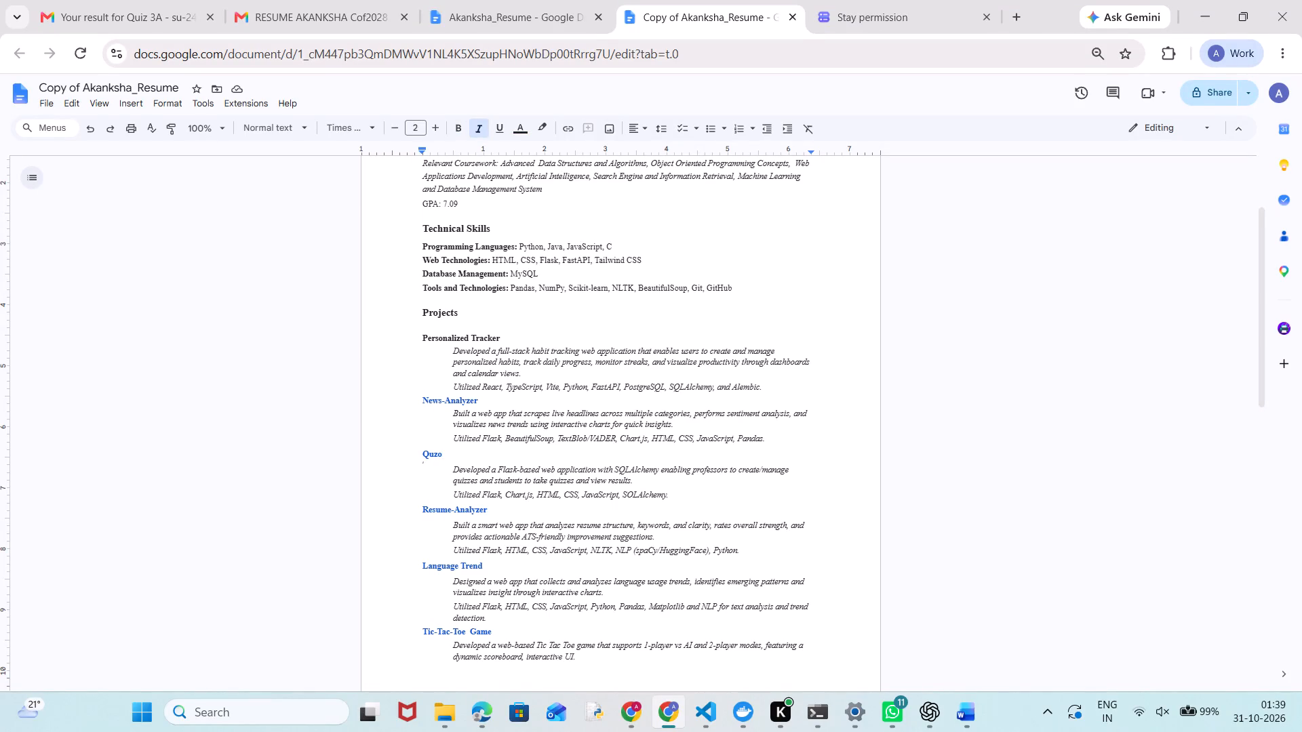
pyautogui.press('Down')
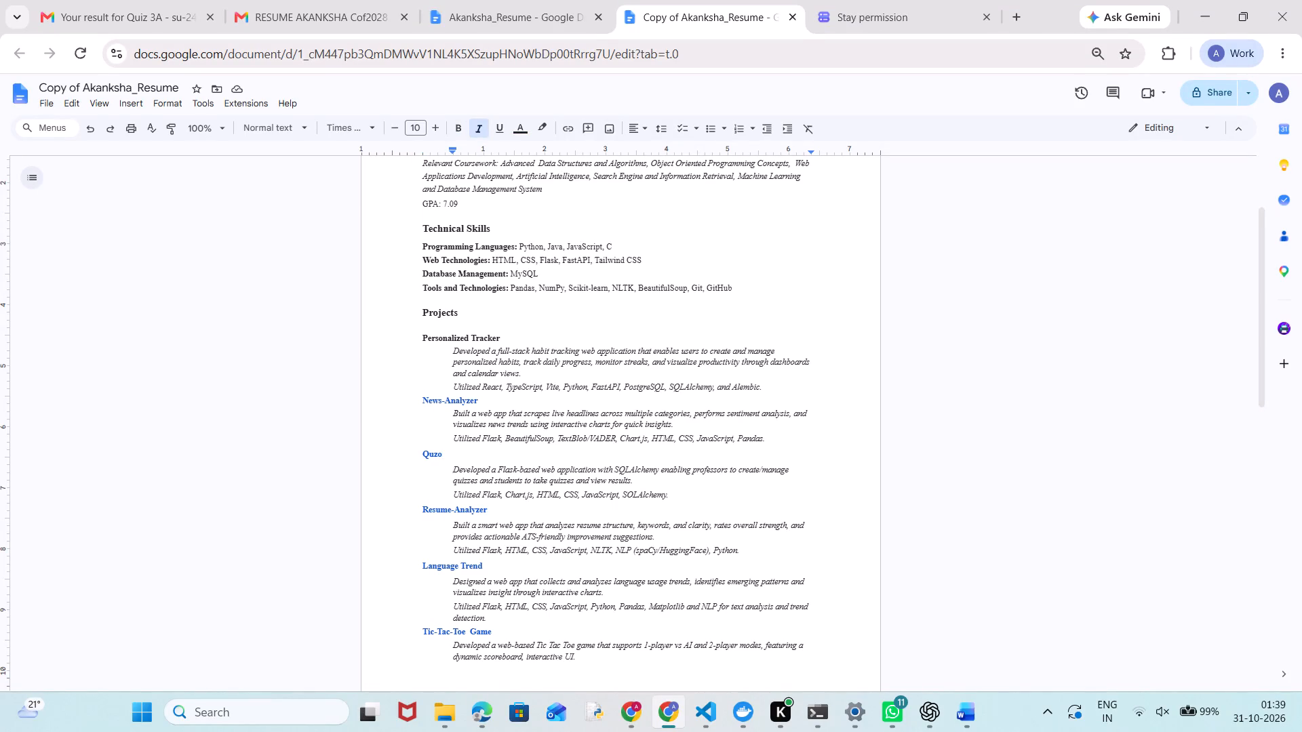
pyautogui.click(501, 343)
pyautogui.press('Down')
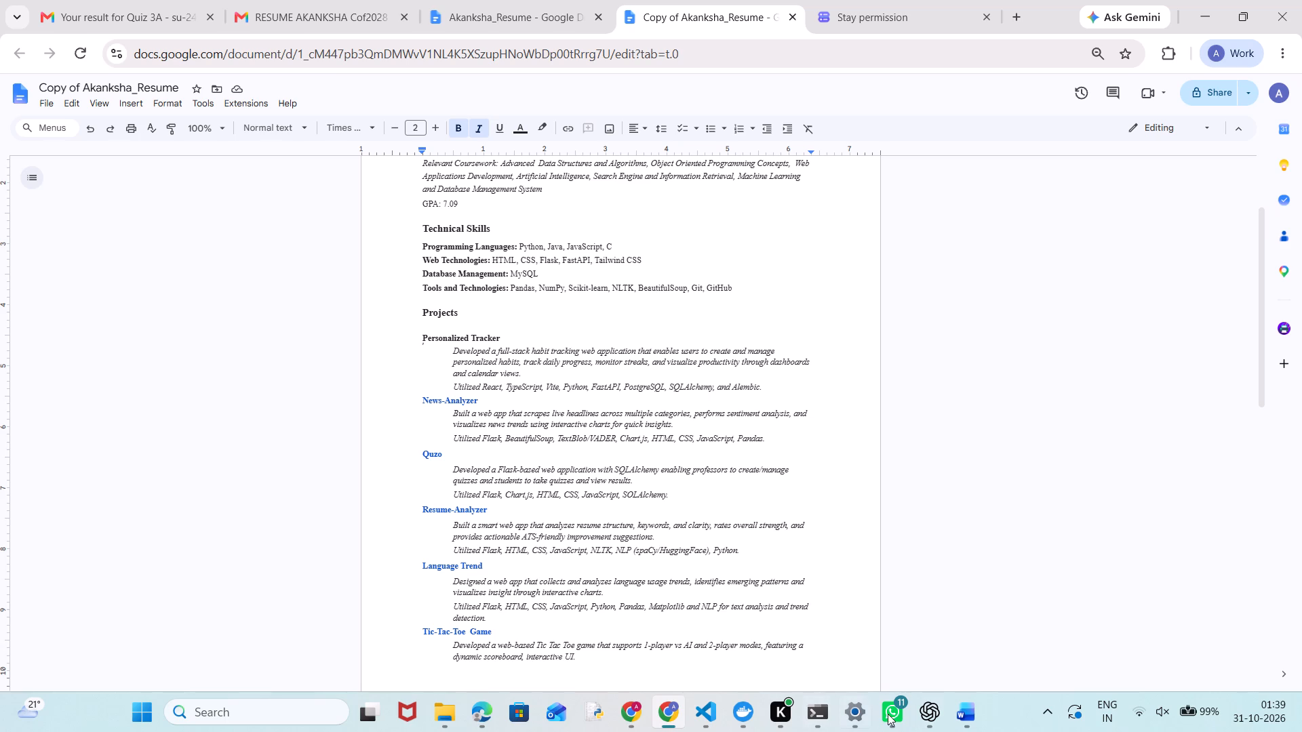
# Switch to the other Chrome window, open the Personalised-Tracker repository from the GitHub profile in a new tab, and copy its URL.
pyautogui.click(636, 714)
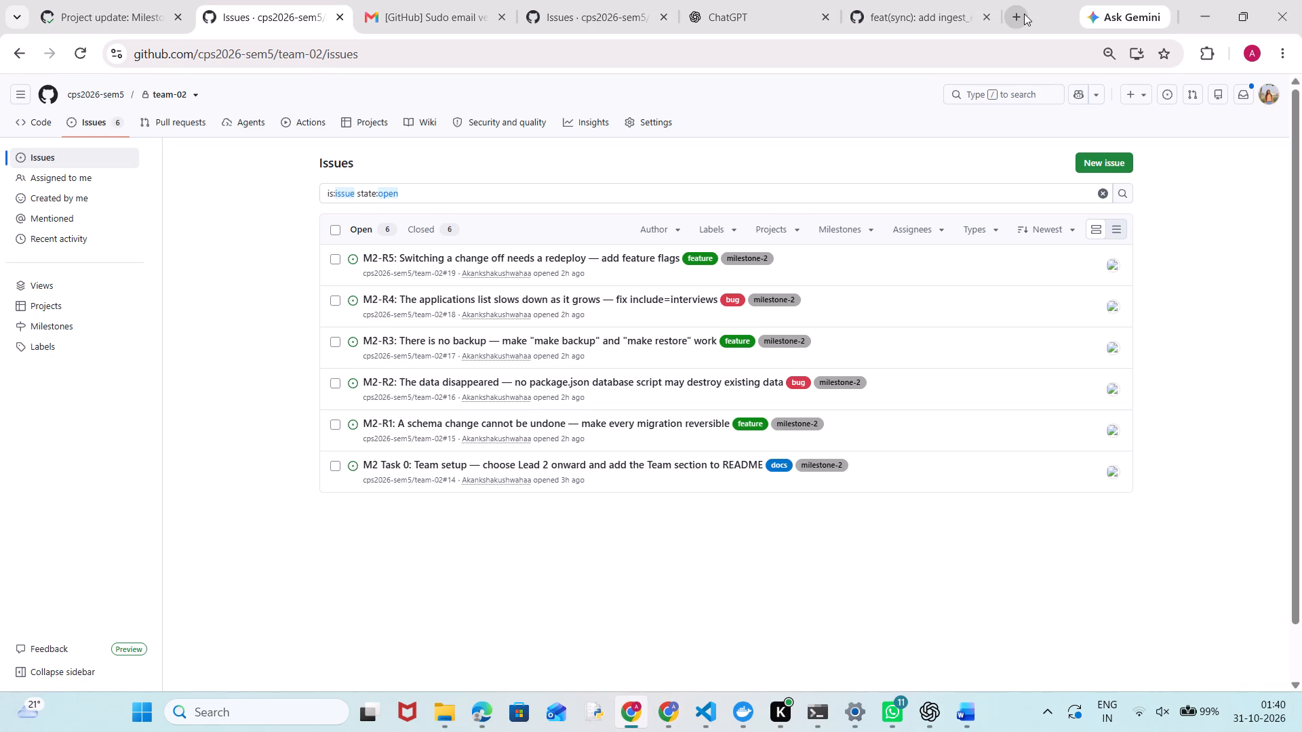
pyautogui.click(1024, 14)
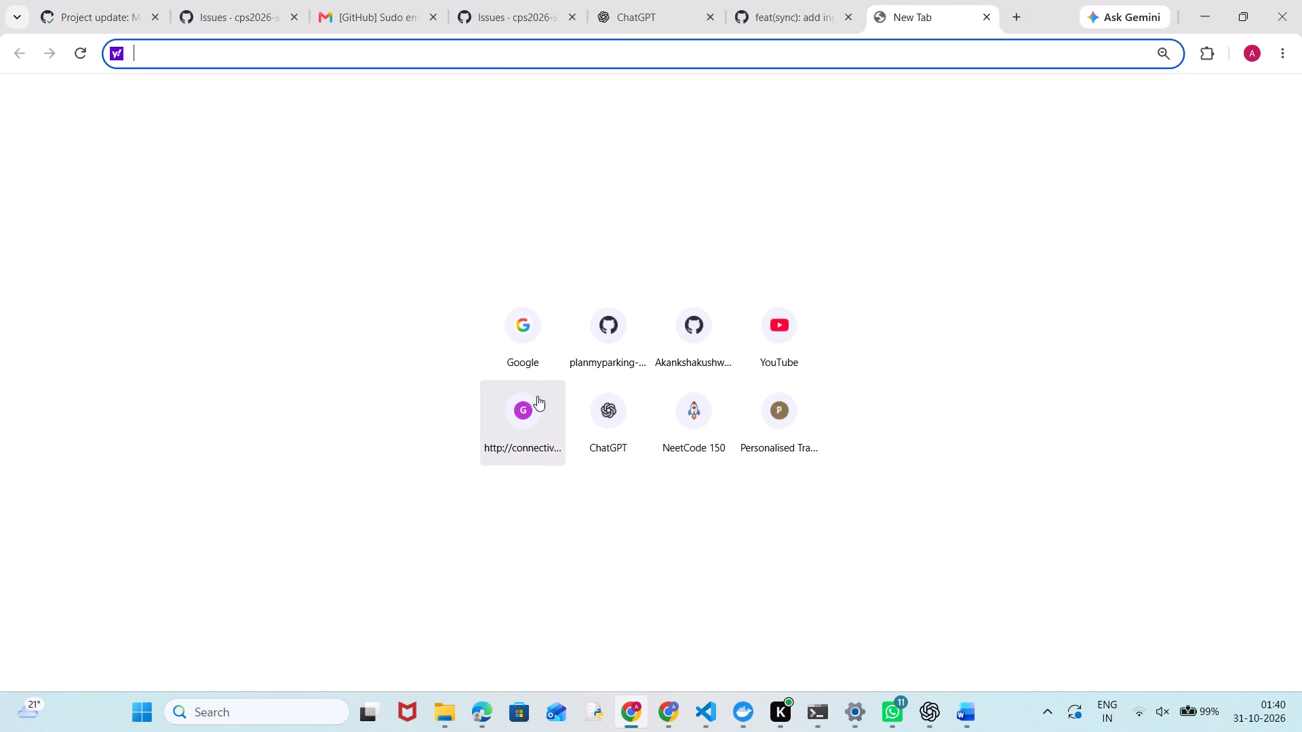
pyautogui.click(700, 355)
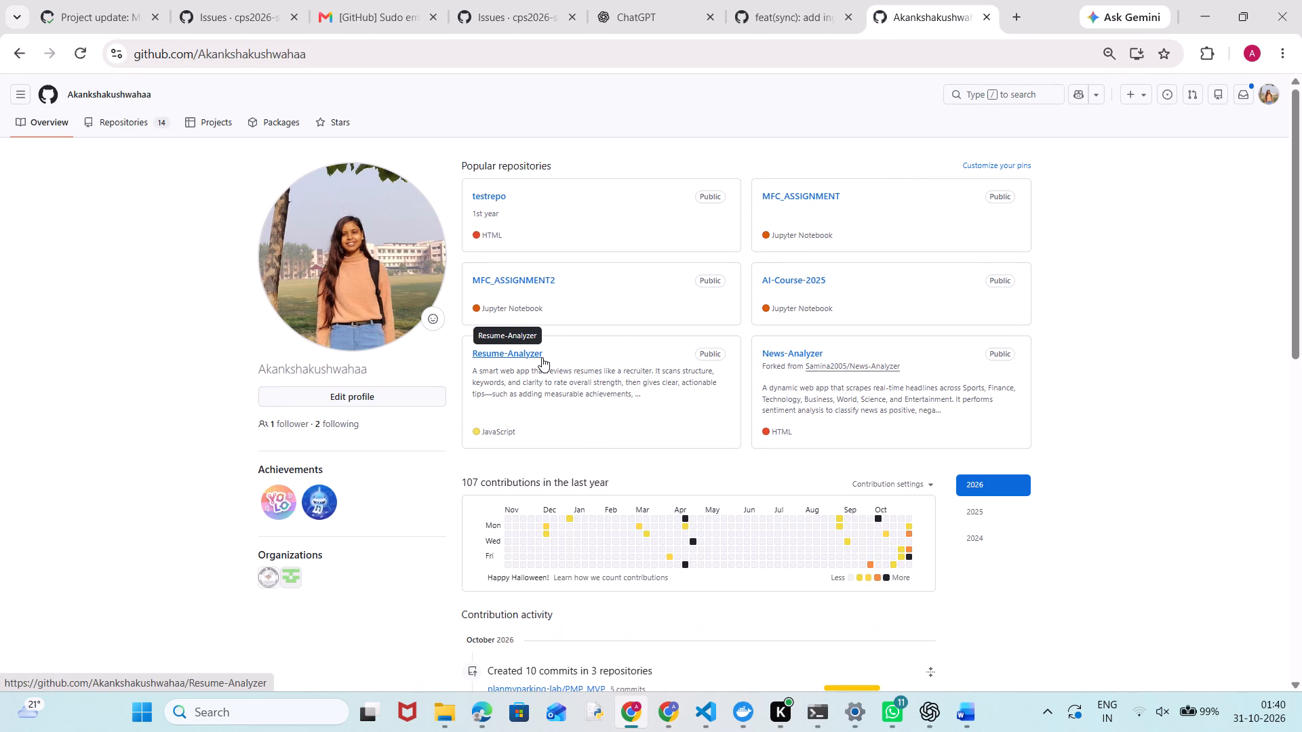
pyautogui.hscroll(1, 542, 357)
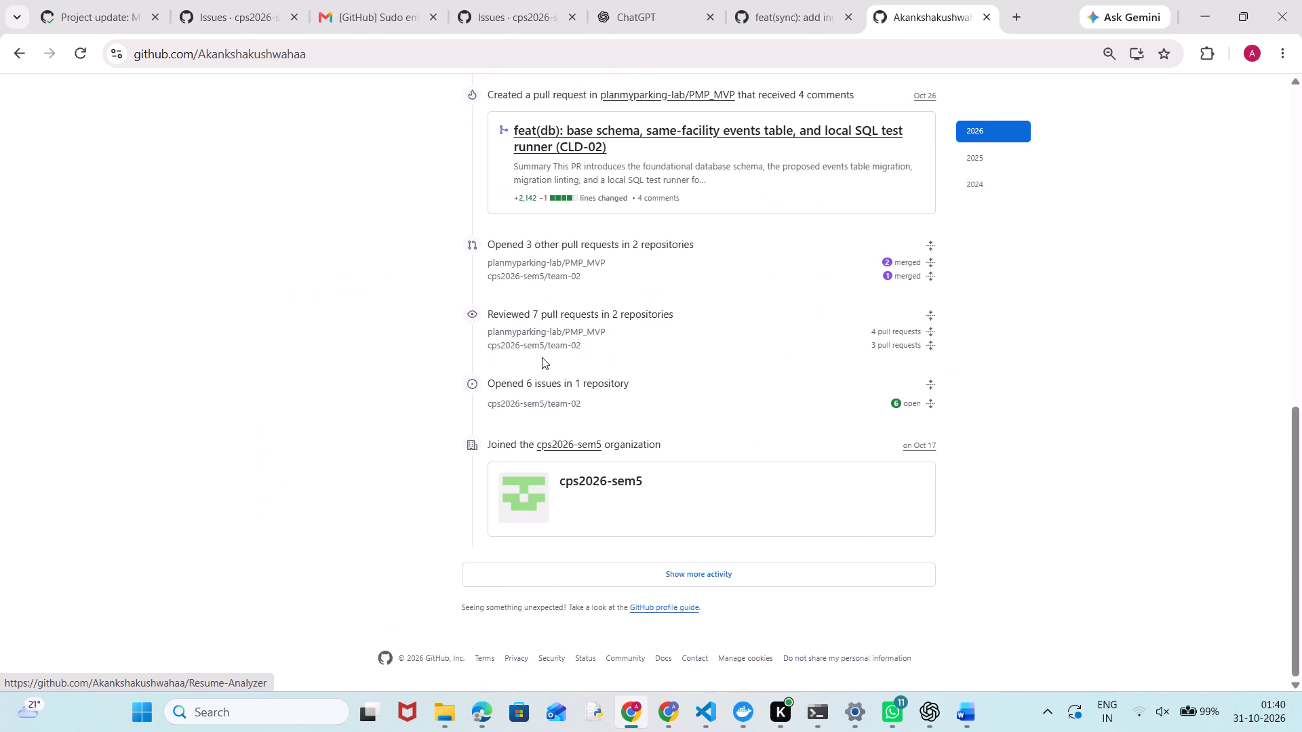
pyautogui.hscroll(1, 542, 357)
pyautogui.scroll(1, 542, 357)
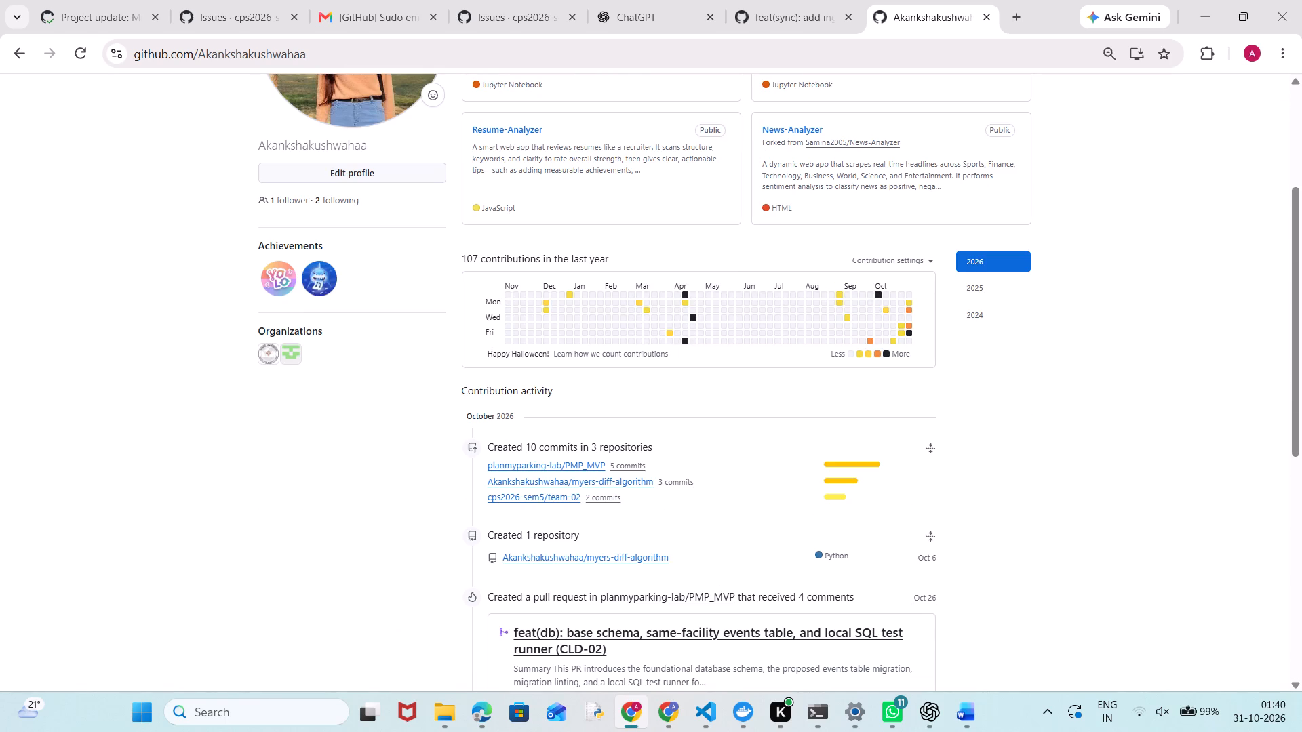
pyautogui.scroll(1, 542, 357)
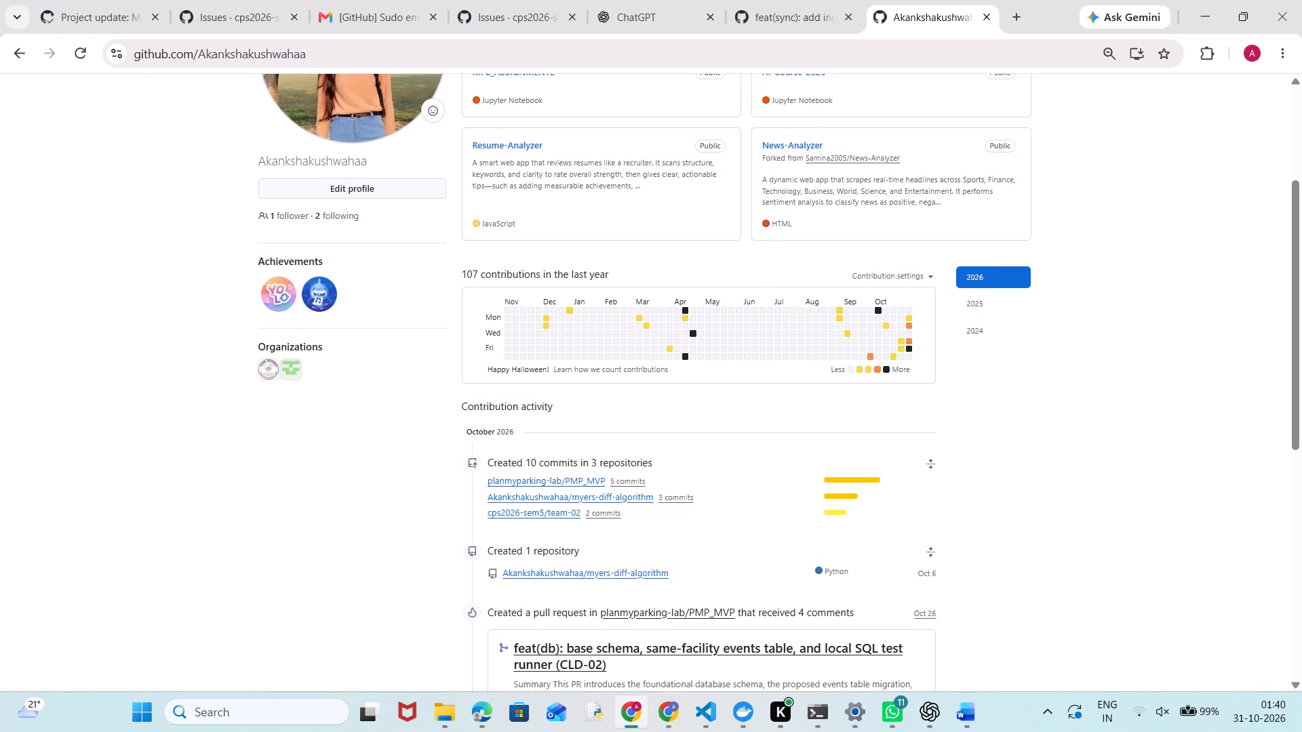
pyautogui.scroll(2, 542, 357)
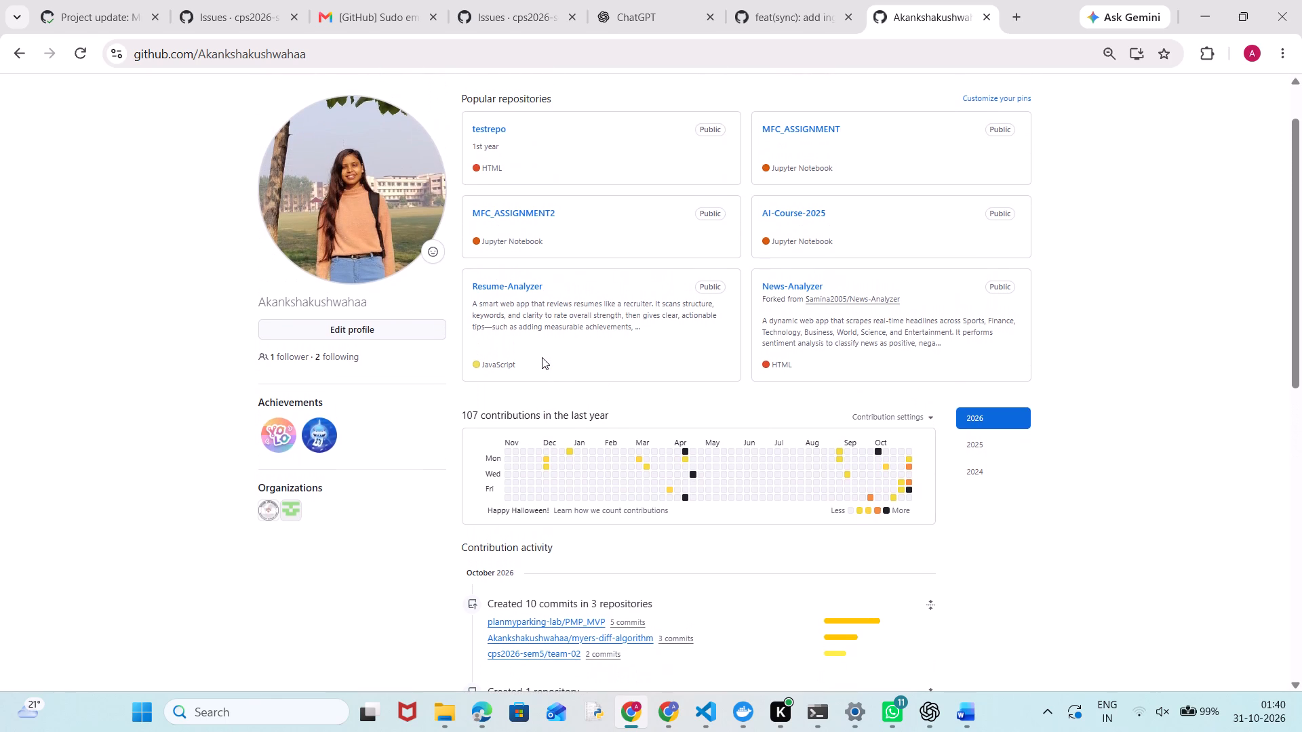
pyautogui.scroll(4, 444, 352)
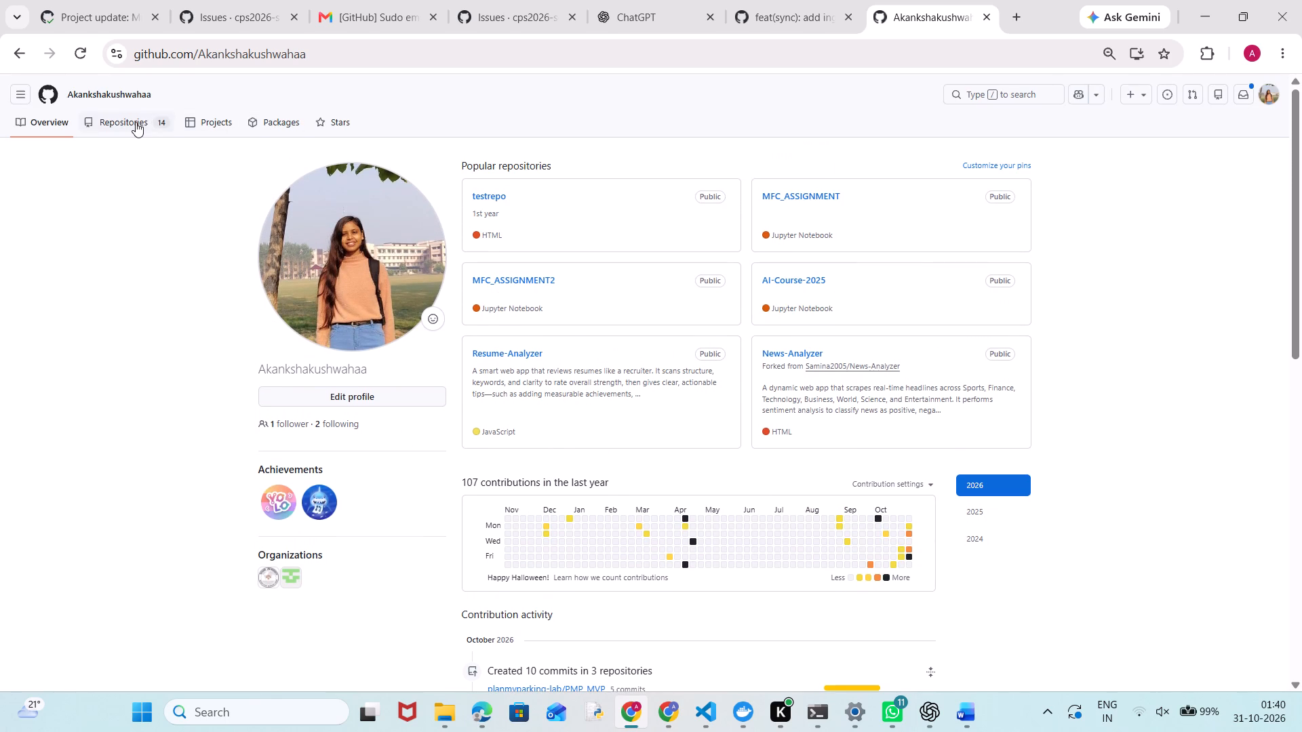
pyautogui.click(136, 122)
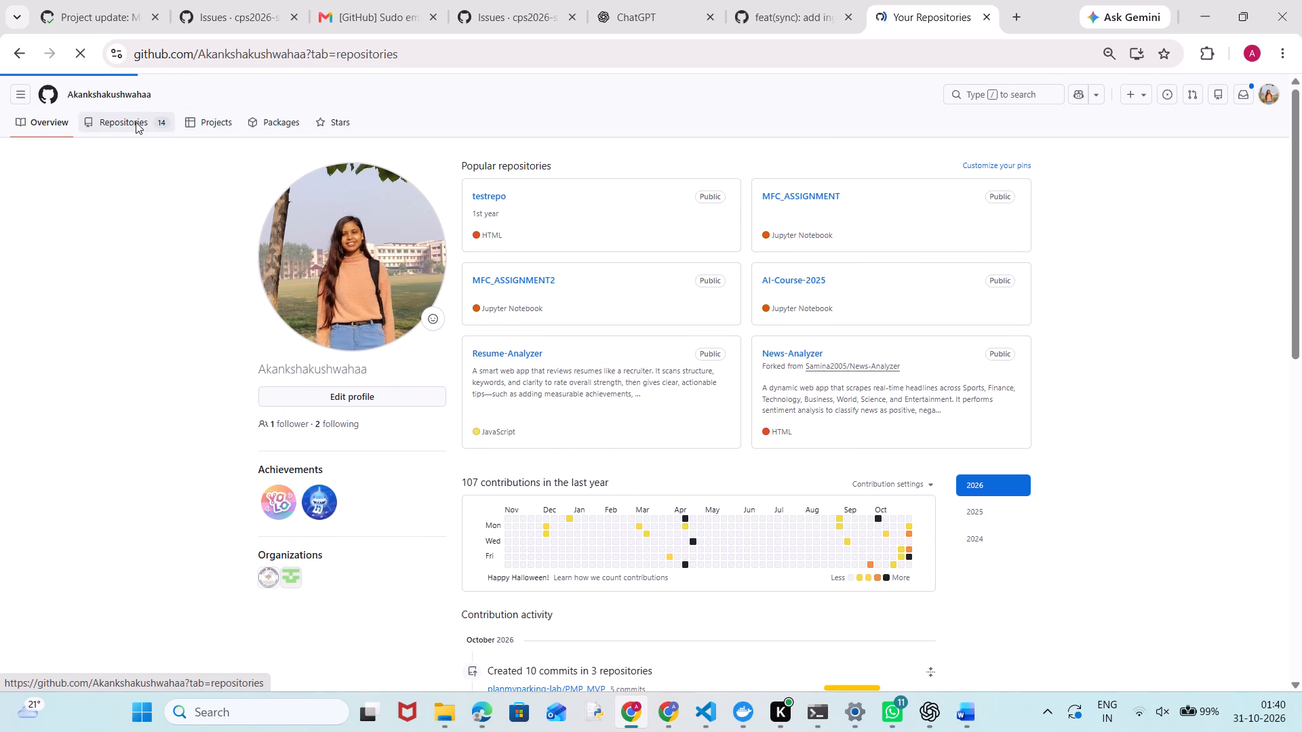
pyautogui.click(500, 276)
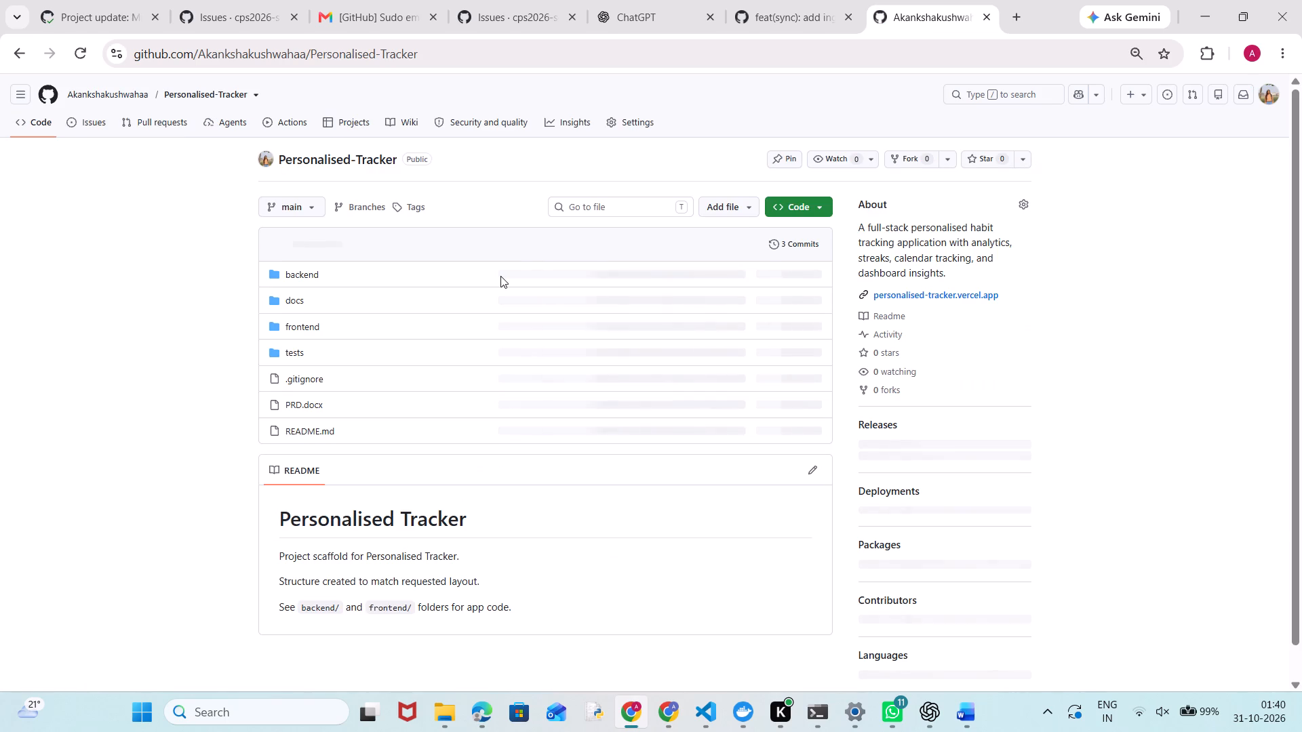
pyautogui.click(473, 49)
pyautogui.hotkey('ctrl', 'c')
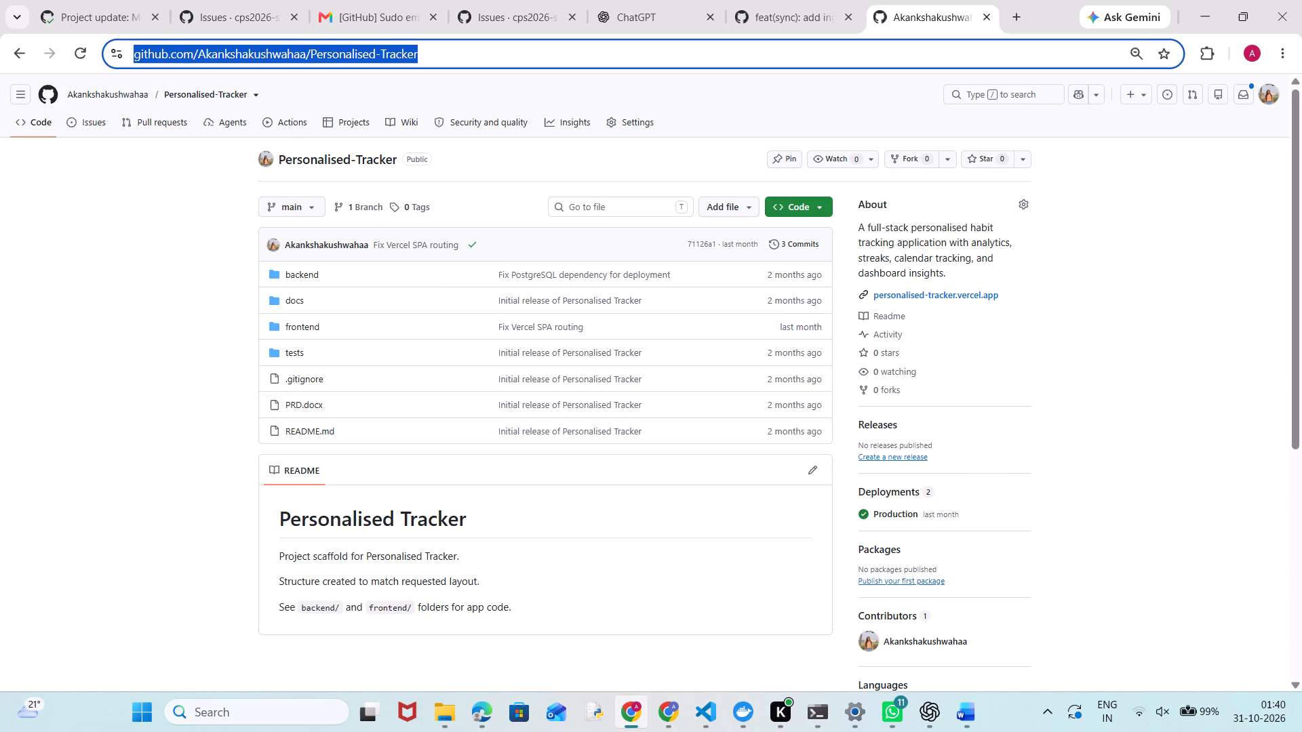
# Return to the resume copy and italicize the Personalized Tracker heading under Projects.
pyautogui.hotkey('alt', 'Tab')
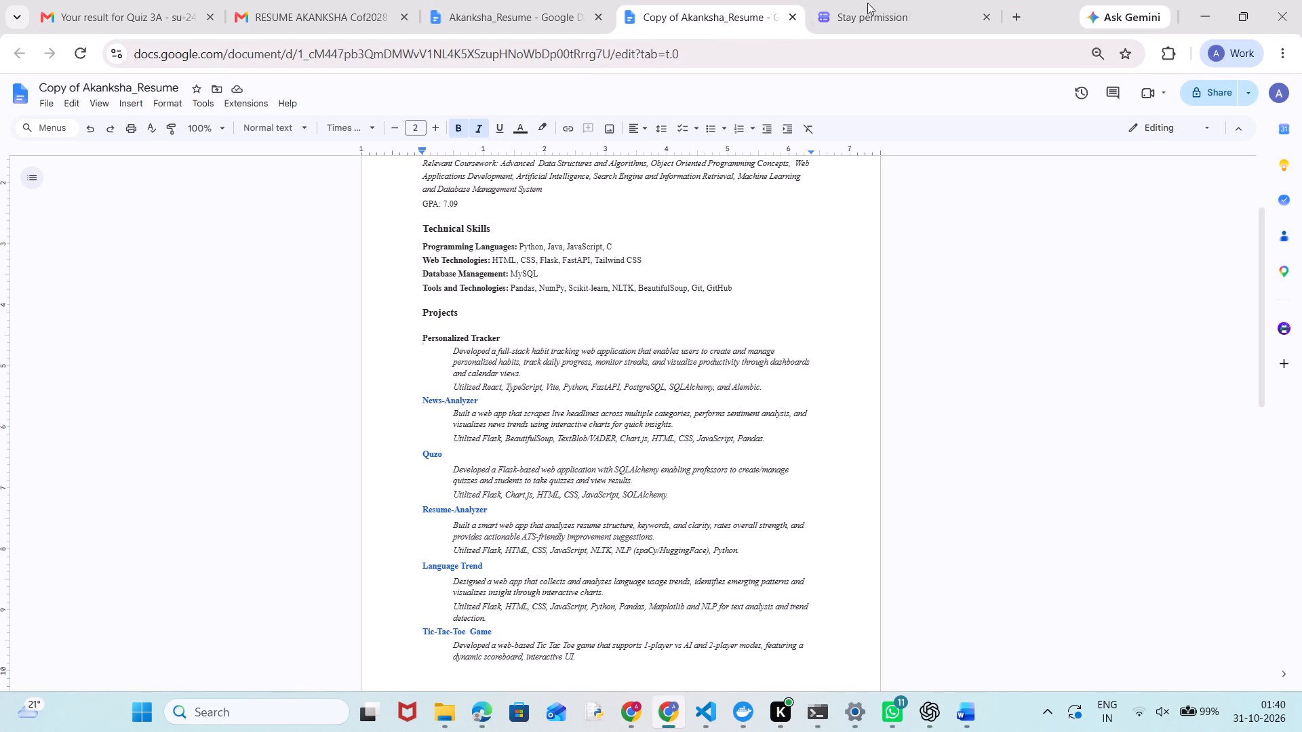
pyautogui.moveTo(500, 339); pyautogui.dragTo(494, 339)
pyautogui.moveTo(494, 339); pyautogui.dragTo(420, 337)
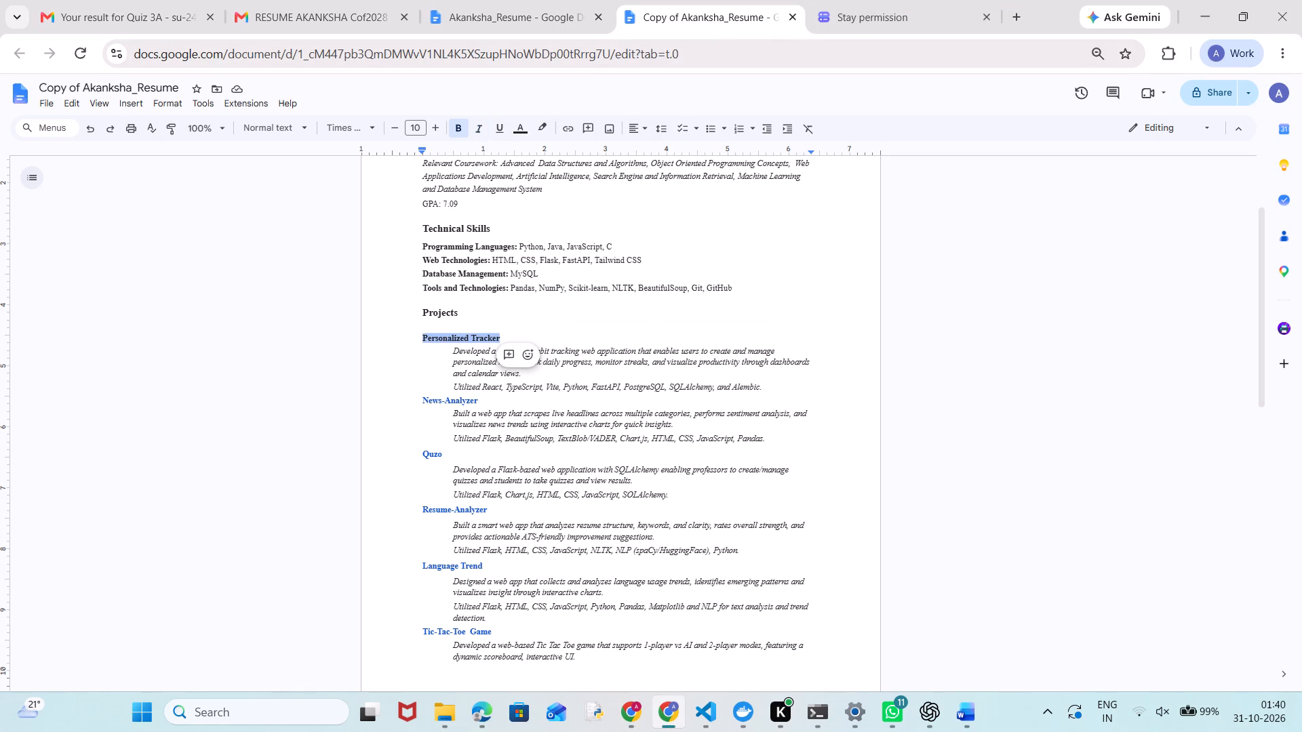
pyautogui.click(479, 123)
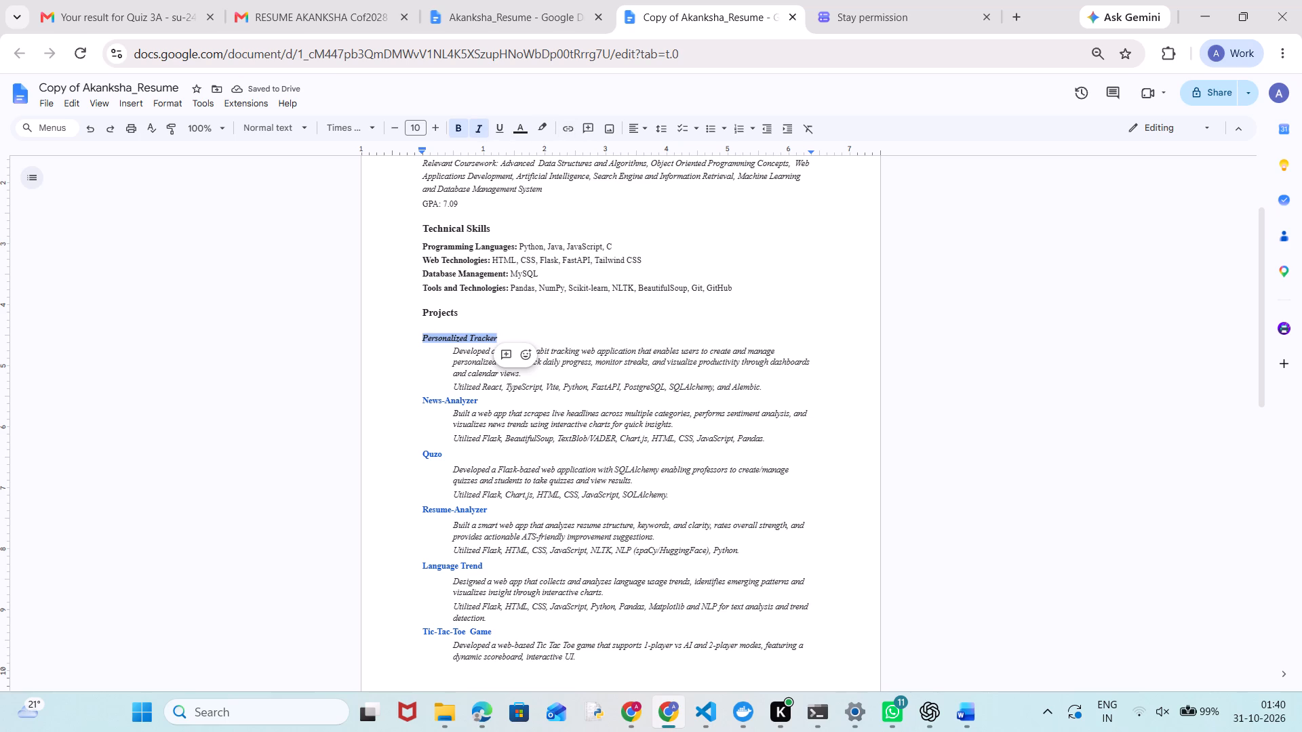
# Link the Personalized Tracker heading to the copied GitHub repository URL.
pyautogui.click(565, 129)
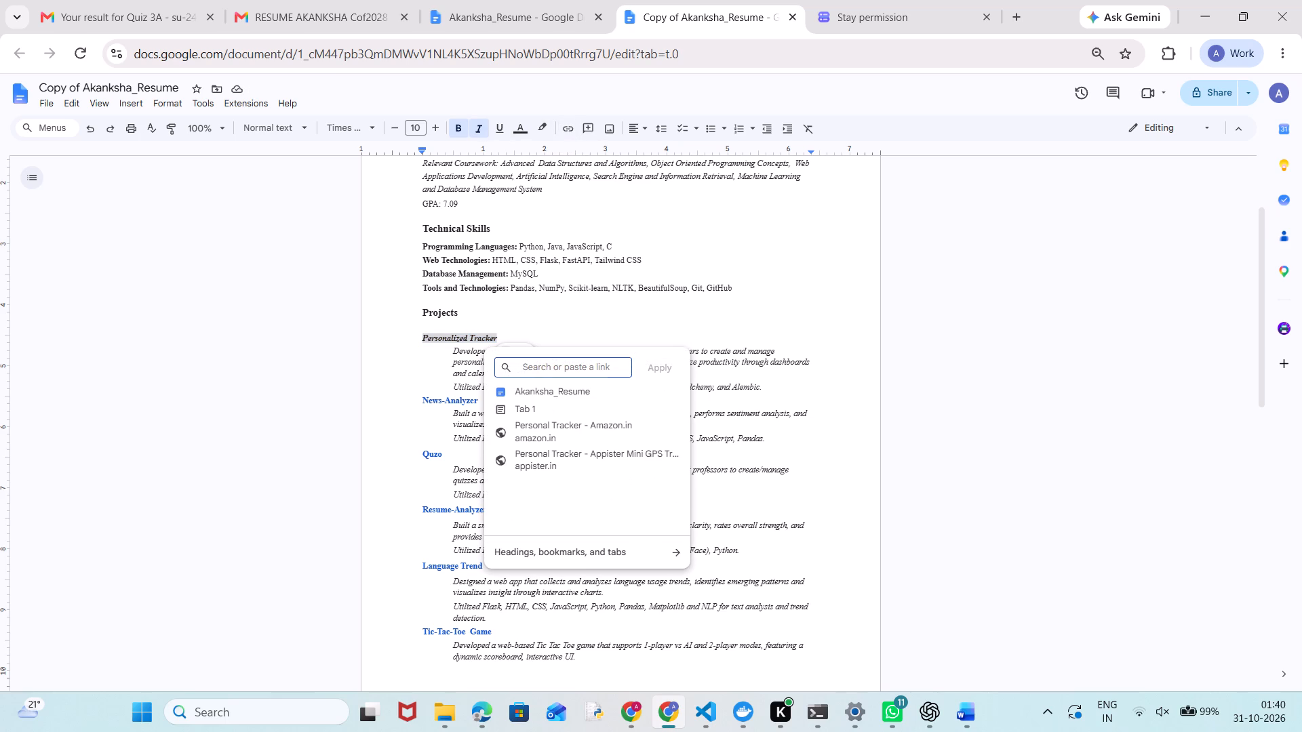
pyautogui.hotkey('ctrl', 'v')
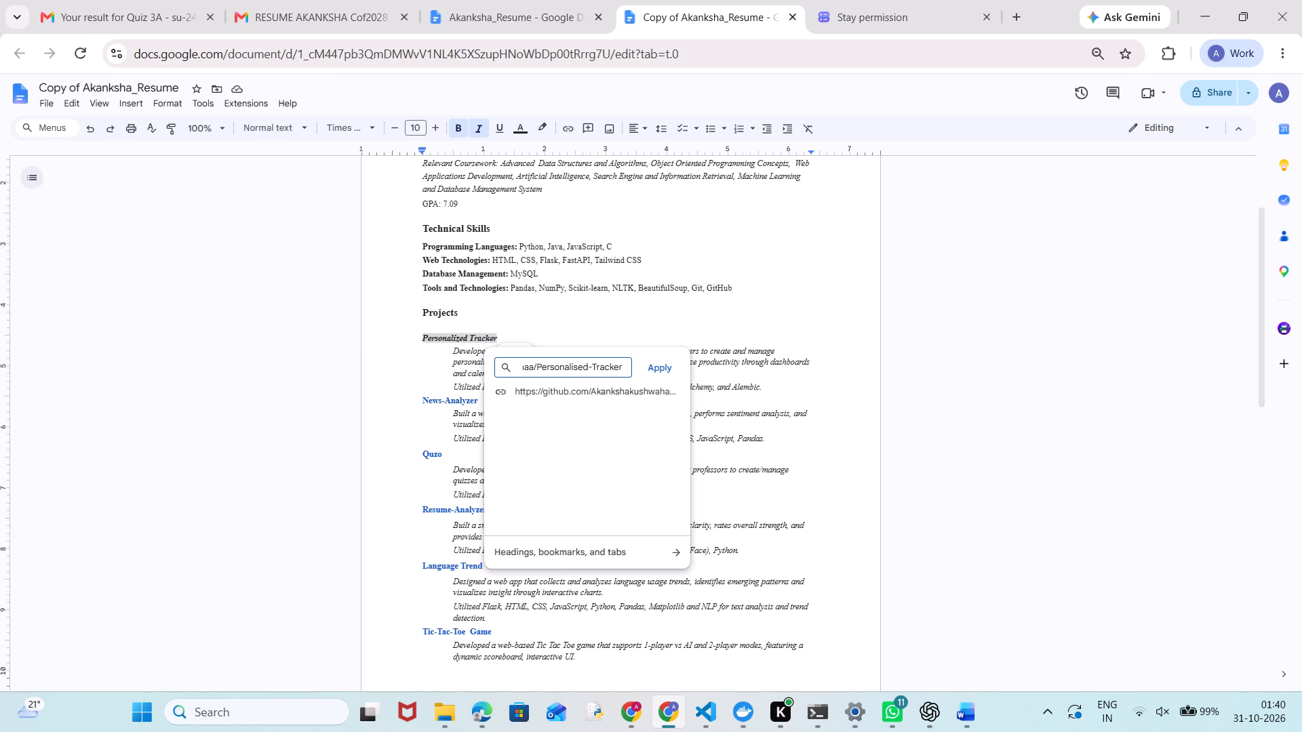
pyautogui.click(660, 364)
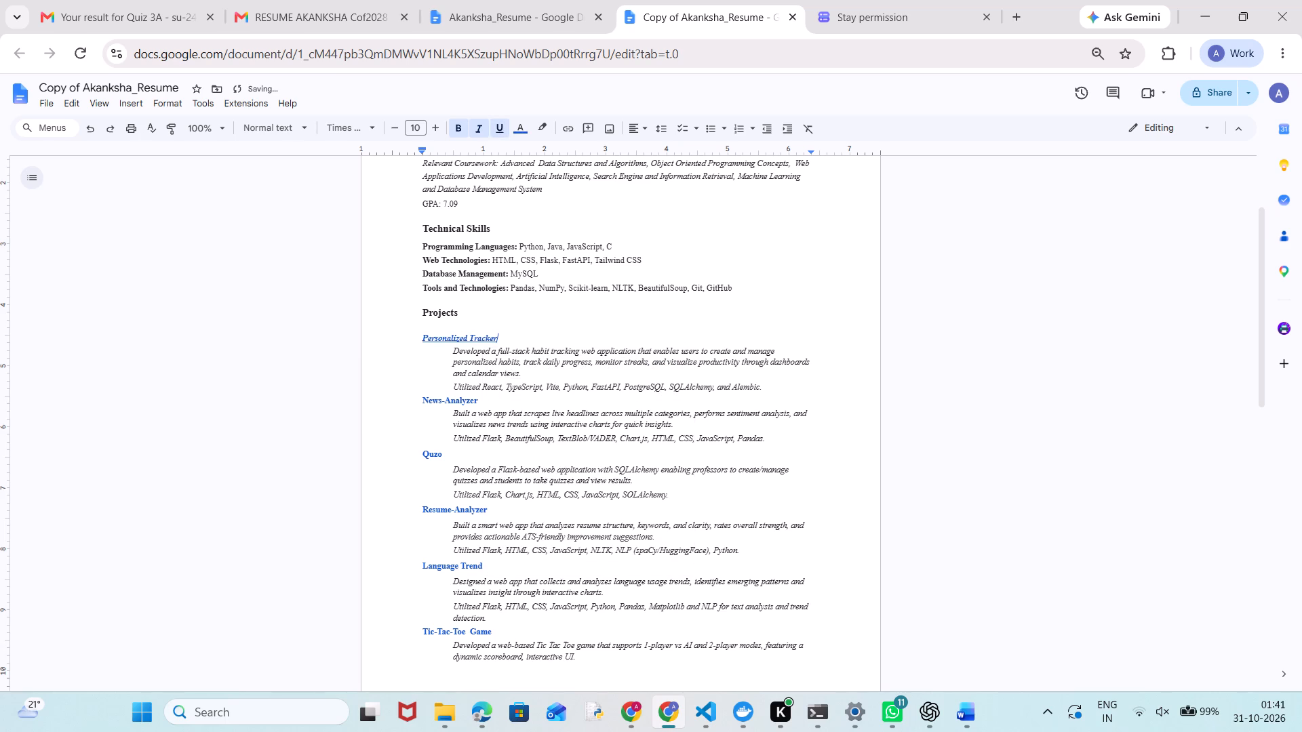
# Remove the underline from the linked Personalized Tracker heading to match the other project headings.
pyautogui.click(521, 134)
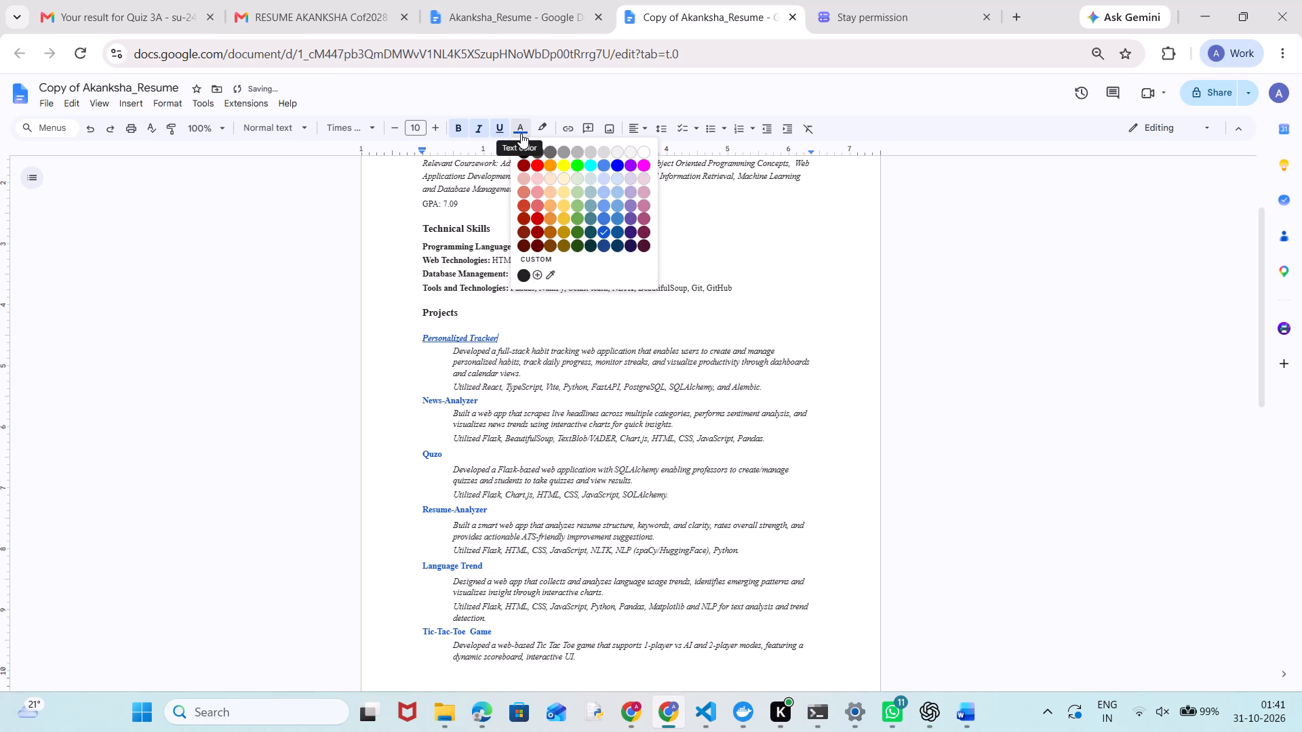
pyautogui.click(502, 129)
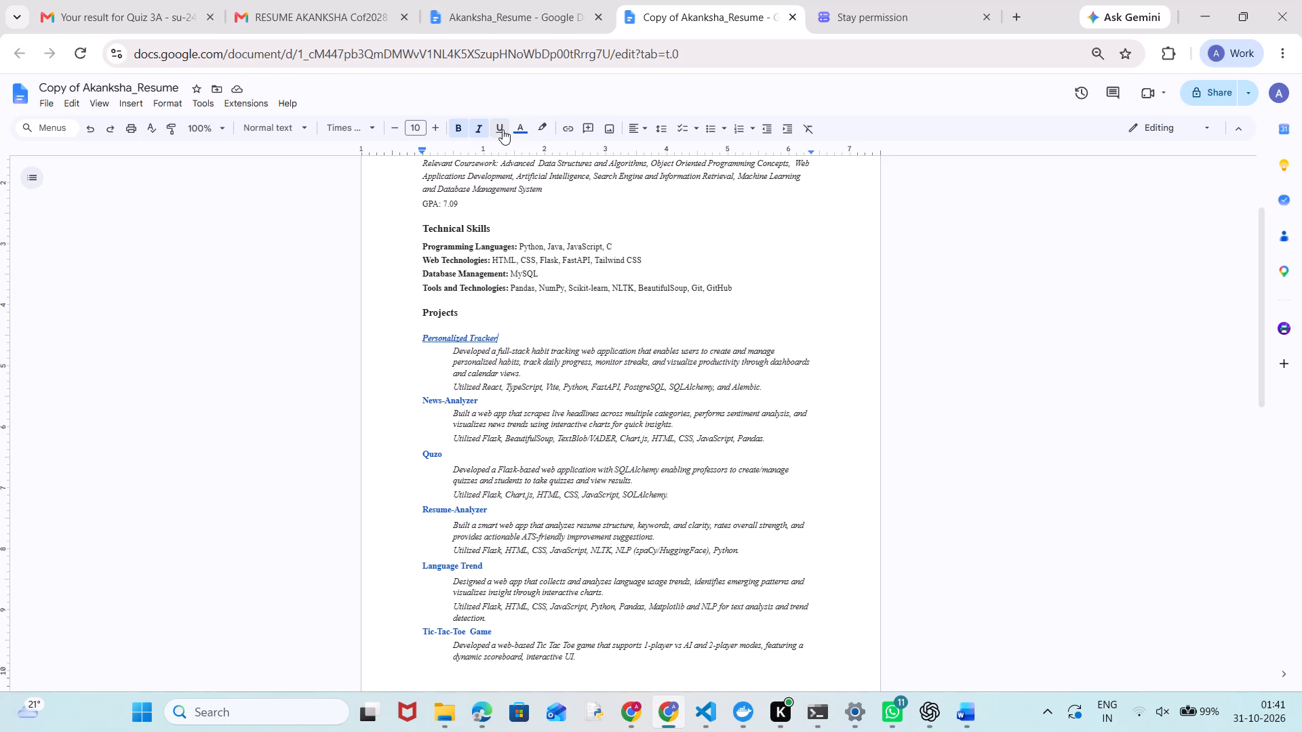
pyautogui.click(558, 328)
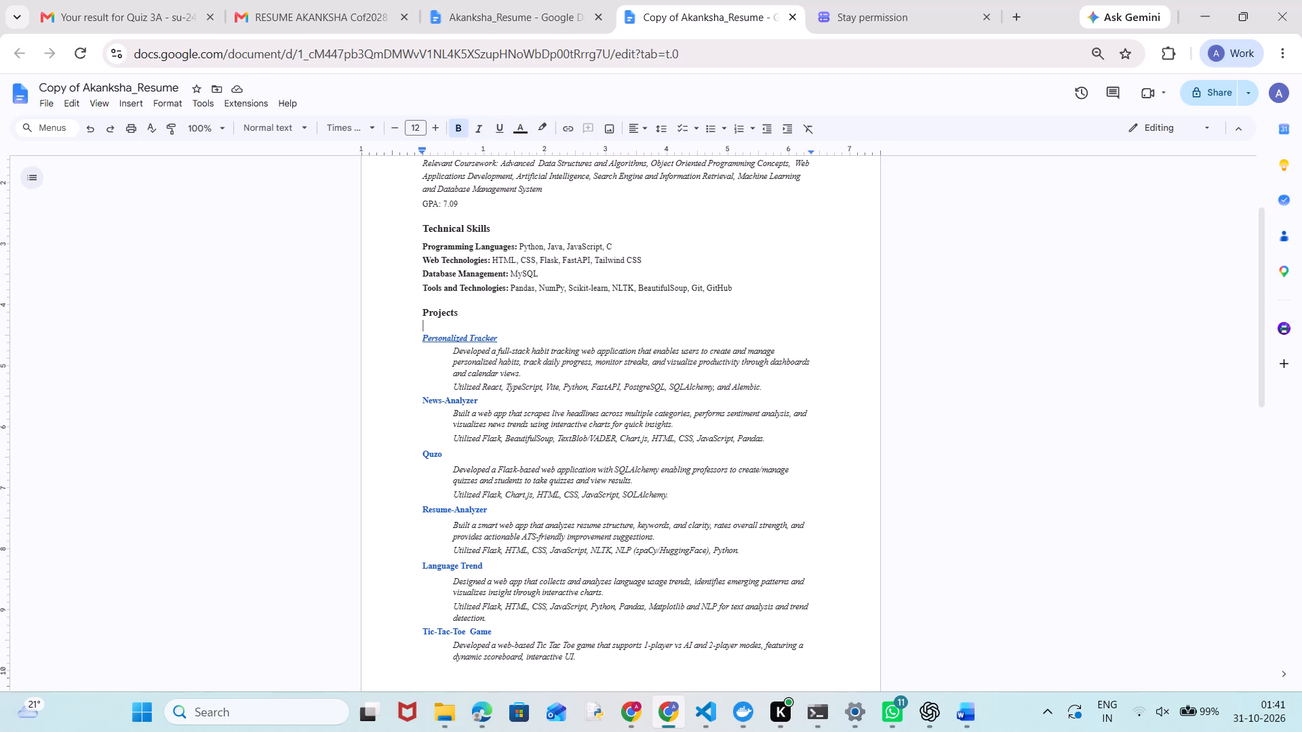
pyautogui.click(514, 333)
pyautogui.moveTo(502, 341); pyautogui.dragTo(476, 341)
pyautogui.moveTo(476, 341); pyautogui.dragTo(418, 334)
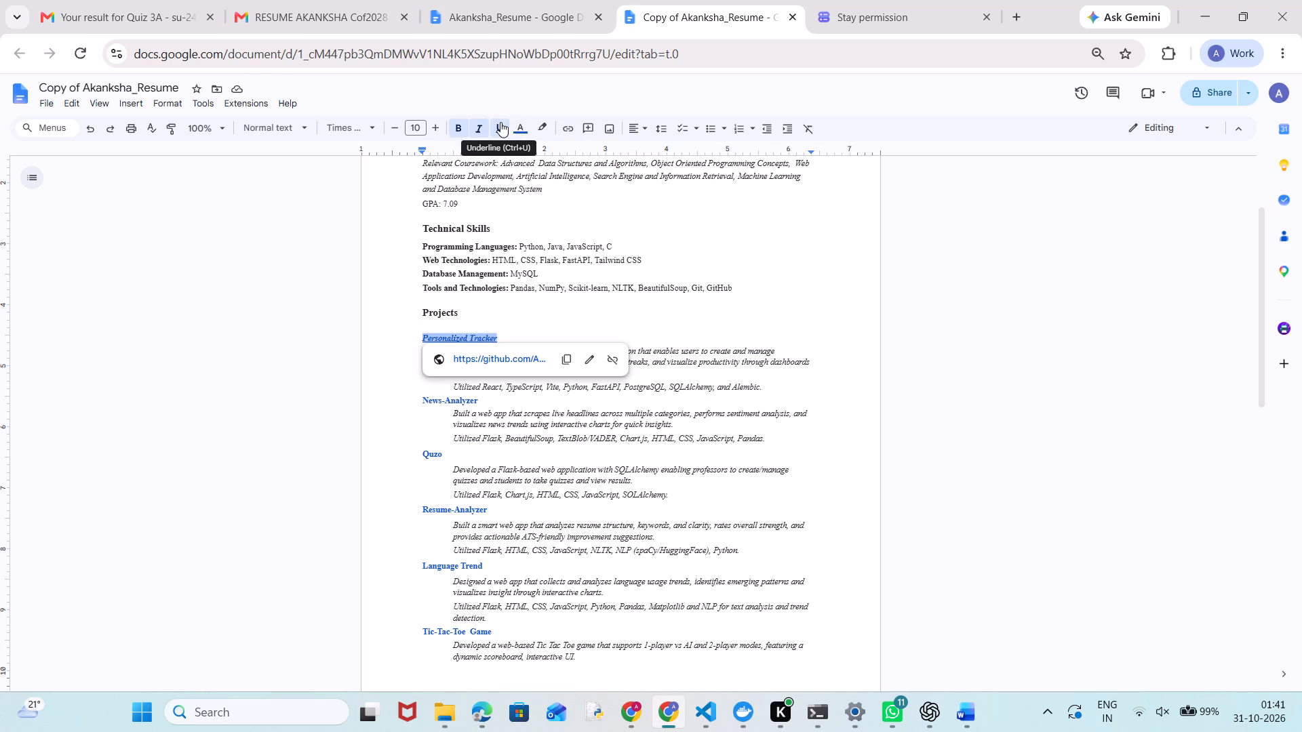
# Remove the underline from the linked Personalized Tracker heading under Projects and deselect it.
pyautogui.click(500, 122)
pyautogui.click(371, 280)
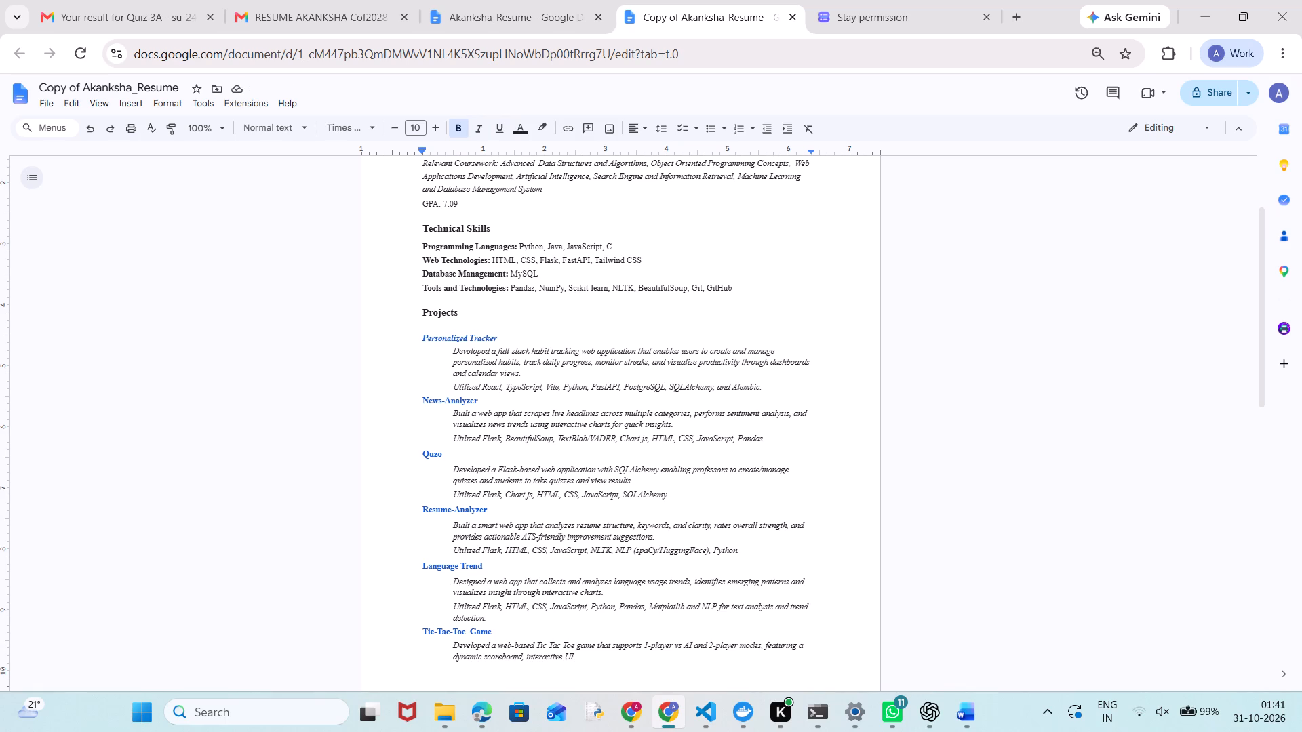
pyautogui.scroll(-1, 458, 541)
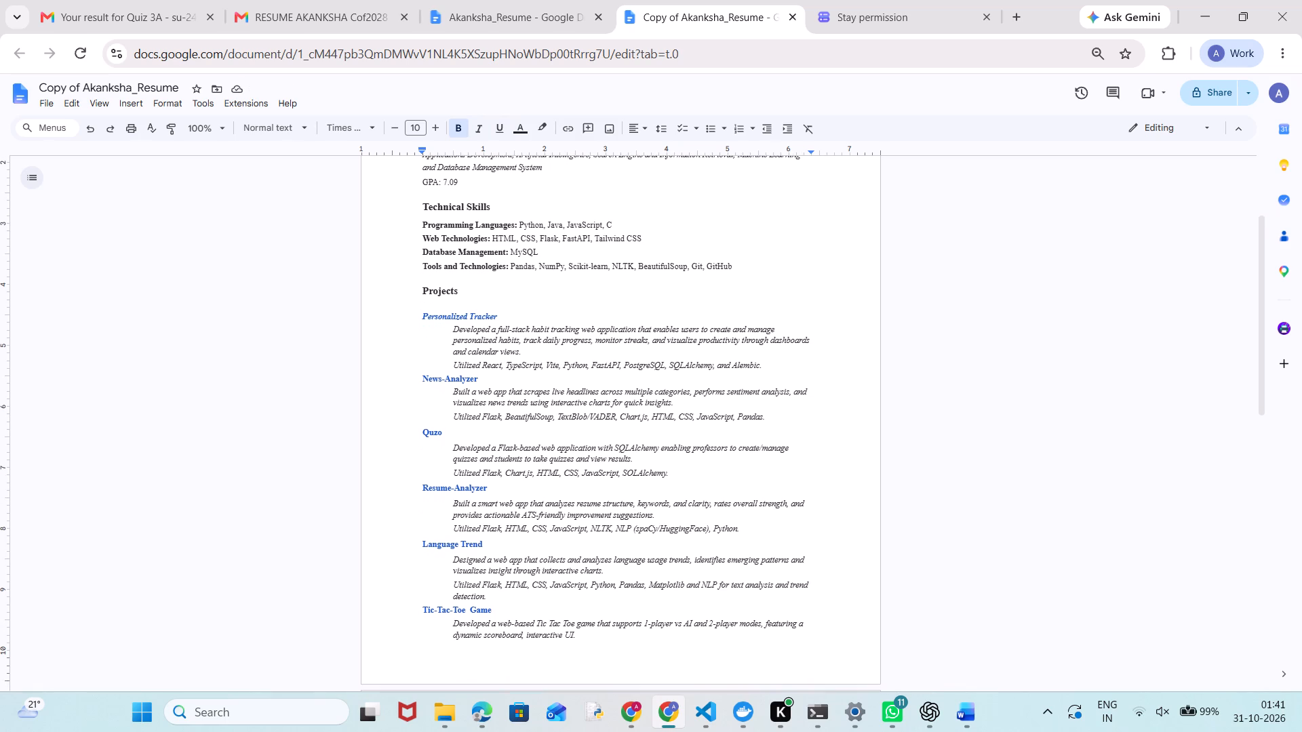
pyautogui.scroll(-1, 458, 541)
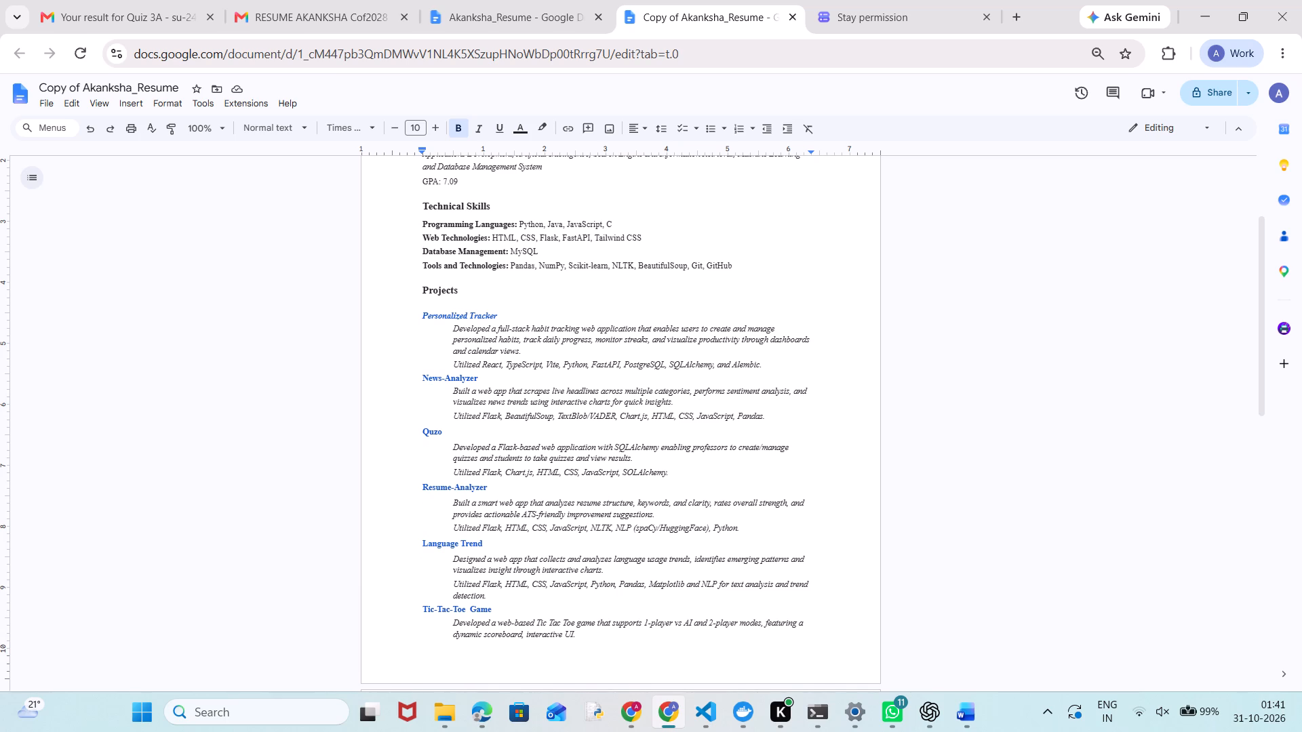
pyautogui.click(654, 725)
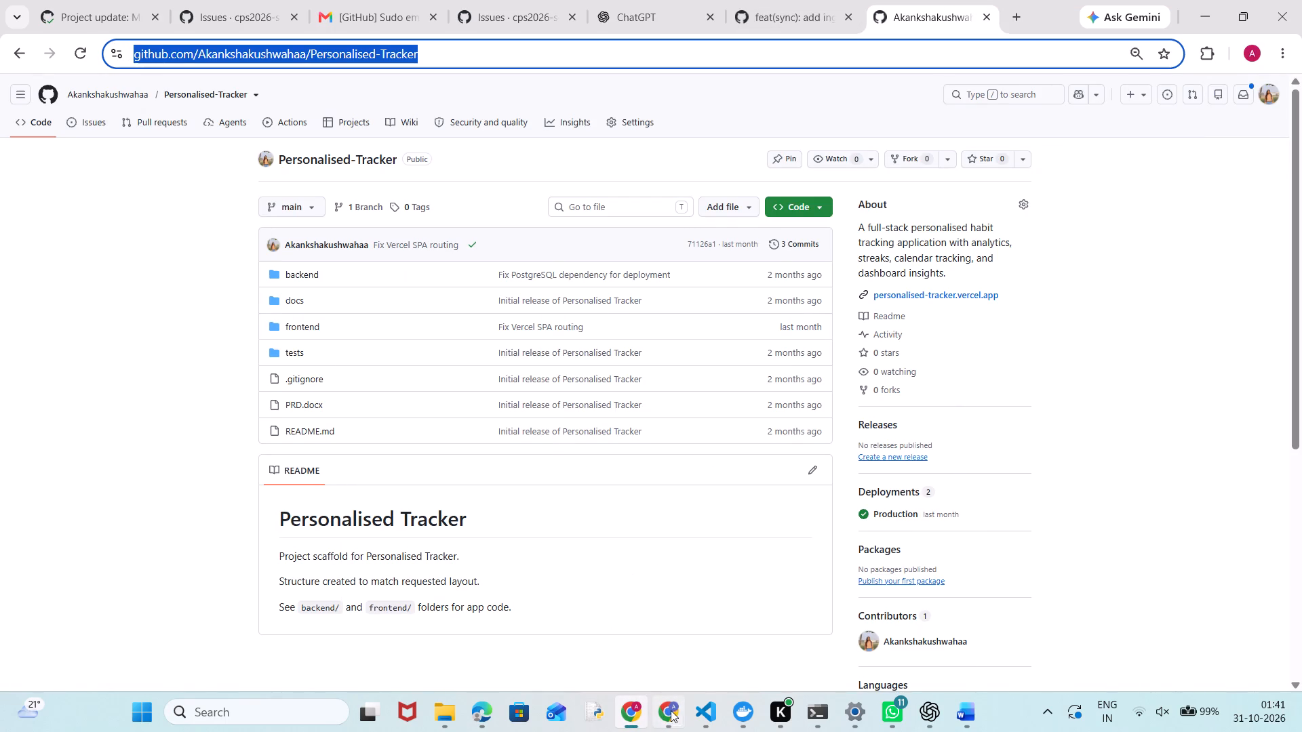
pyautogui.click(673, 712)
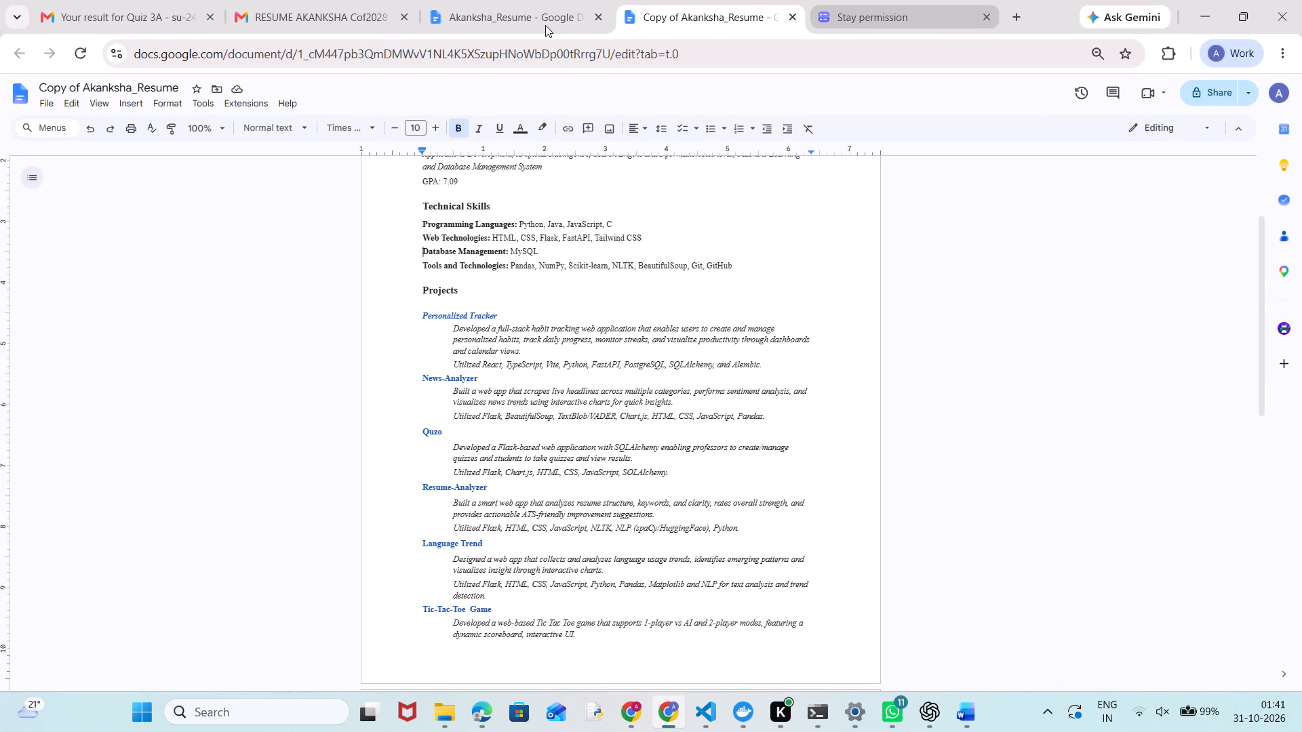
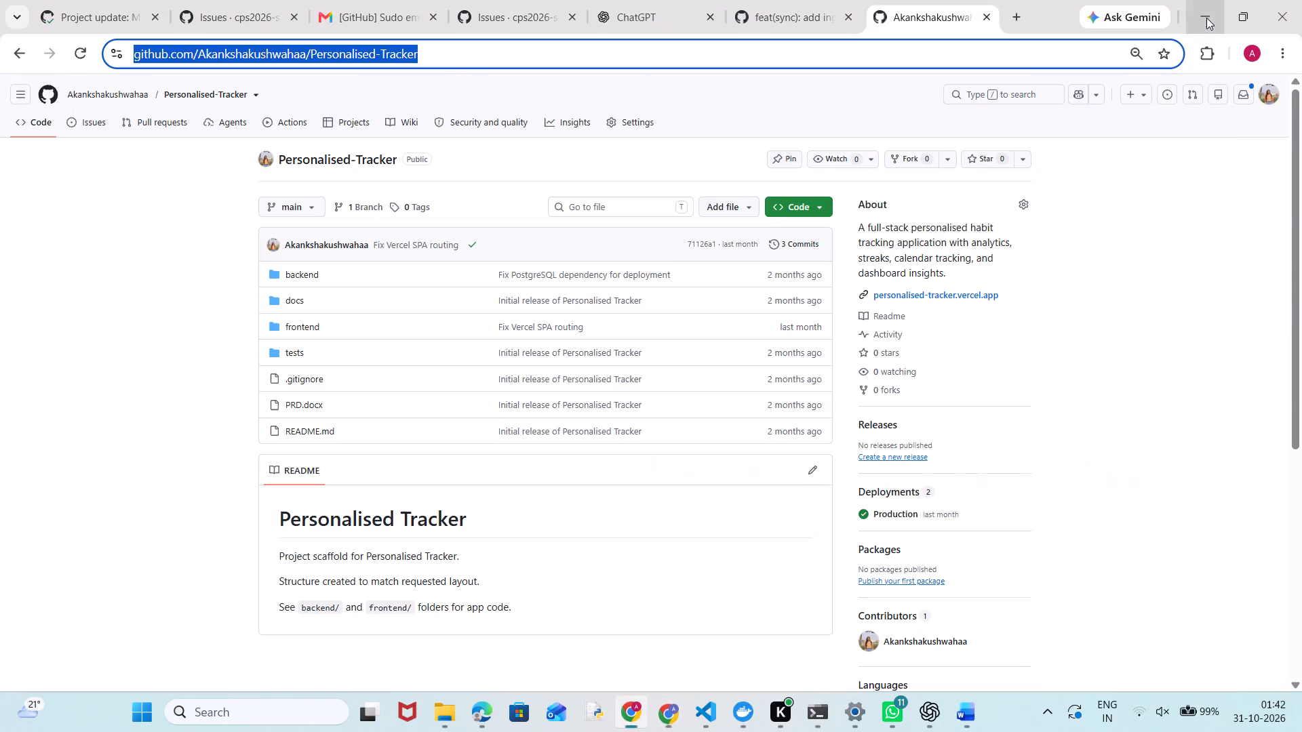
pyautogui.click(153, 436)
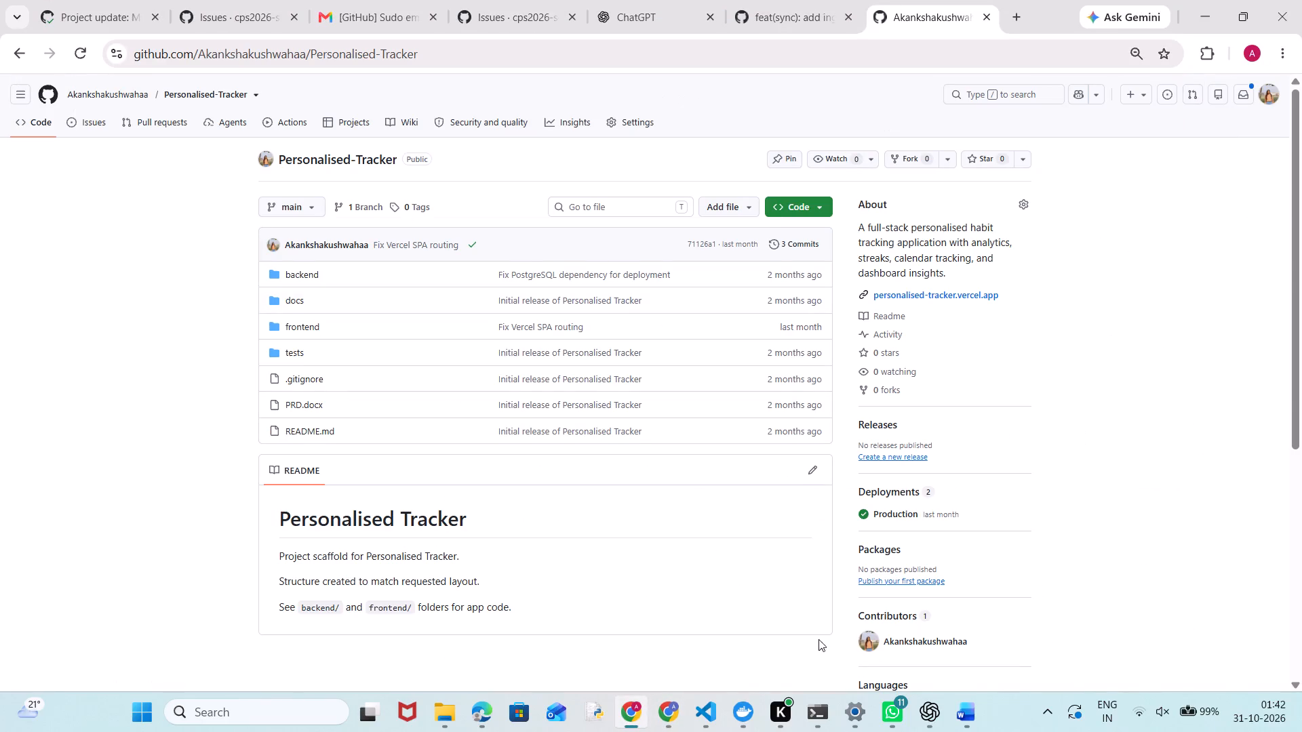
pyautogui.click(671, 729)
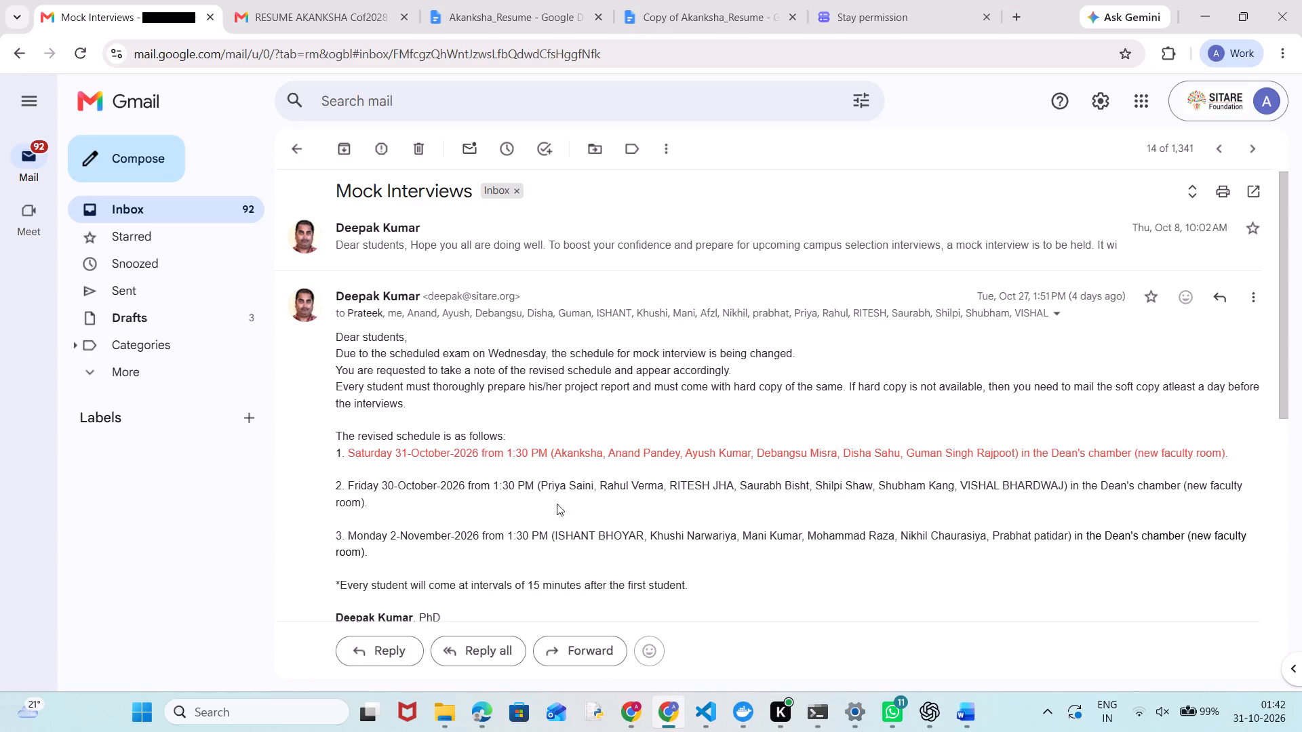
pyautogui.click(698, 10)
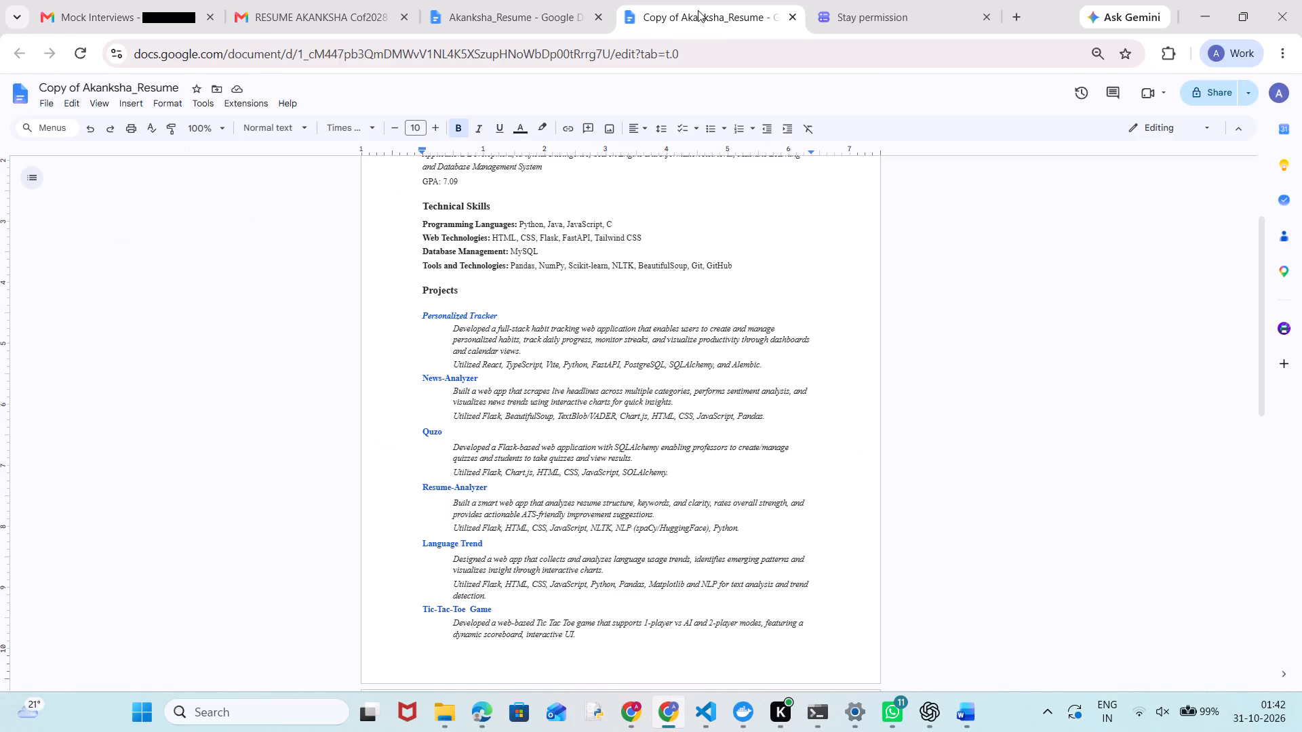
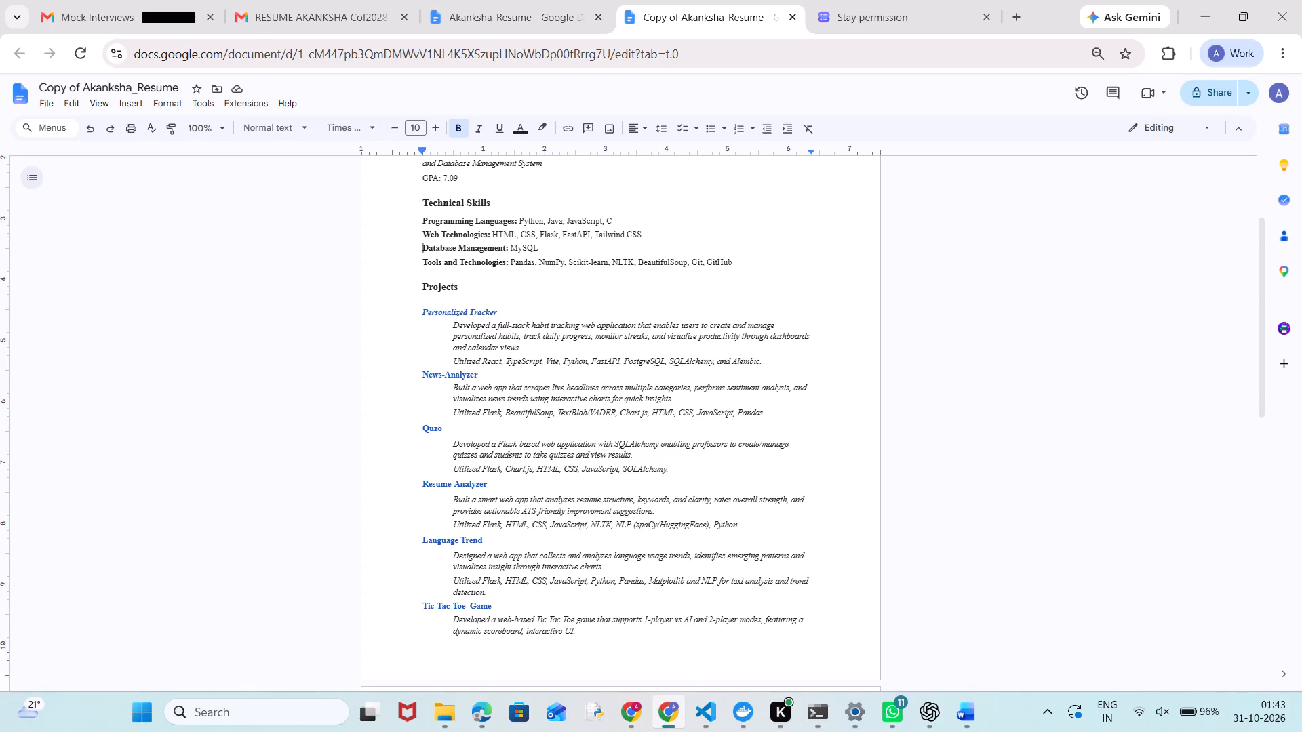
# Set the font size of the blank line between the Projects heading and the Personalized Tracker heading to 5.
pyautogui.scroll(1, 492, 295)
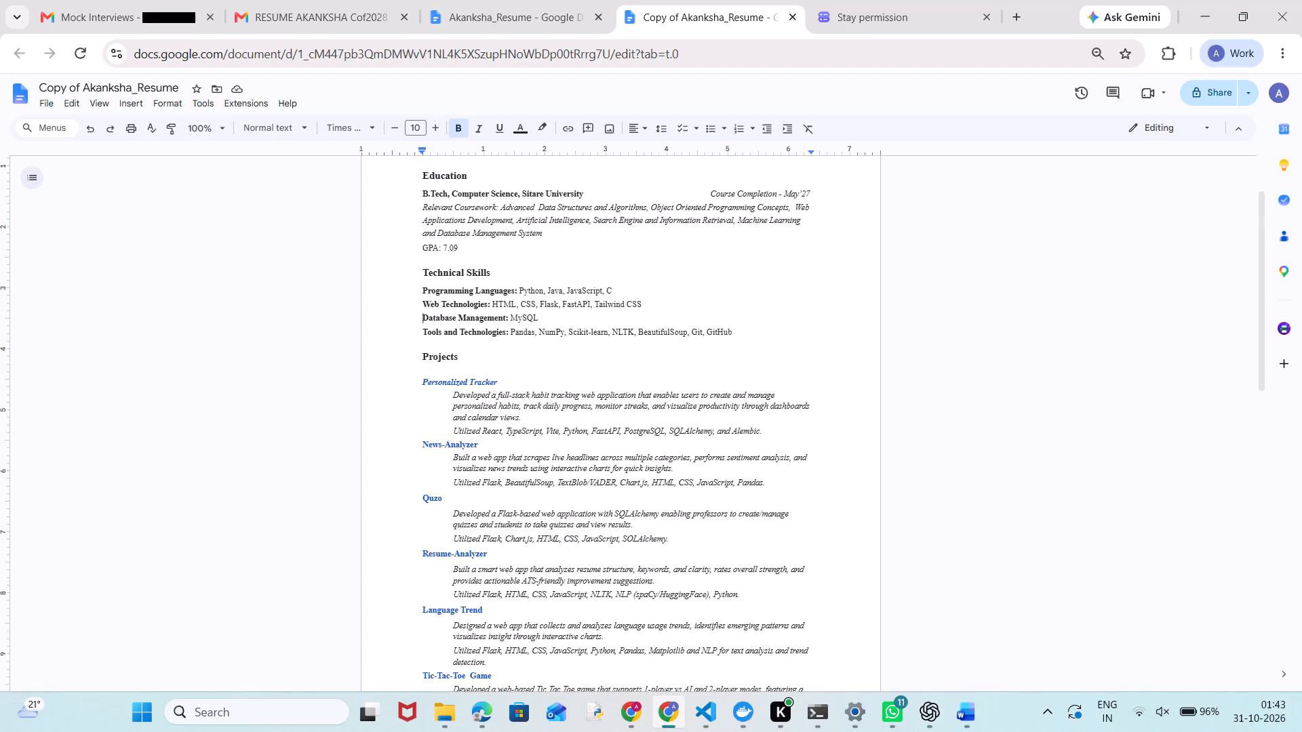
pyautogui.click(473, 280)
pyautogui.press('Down')
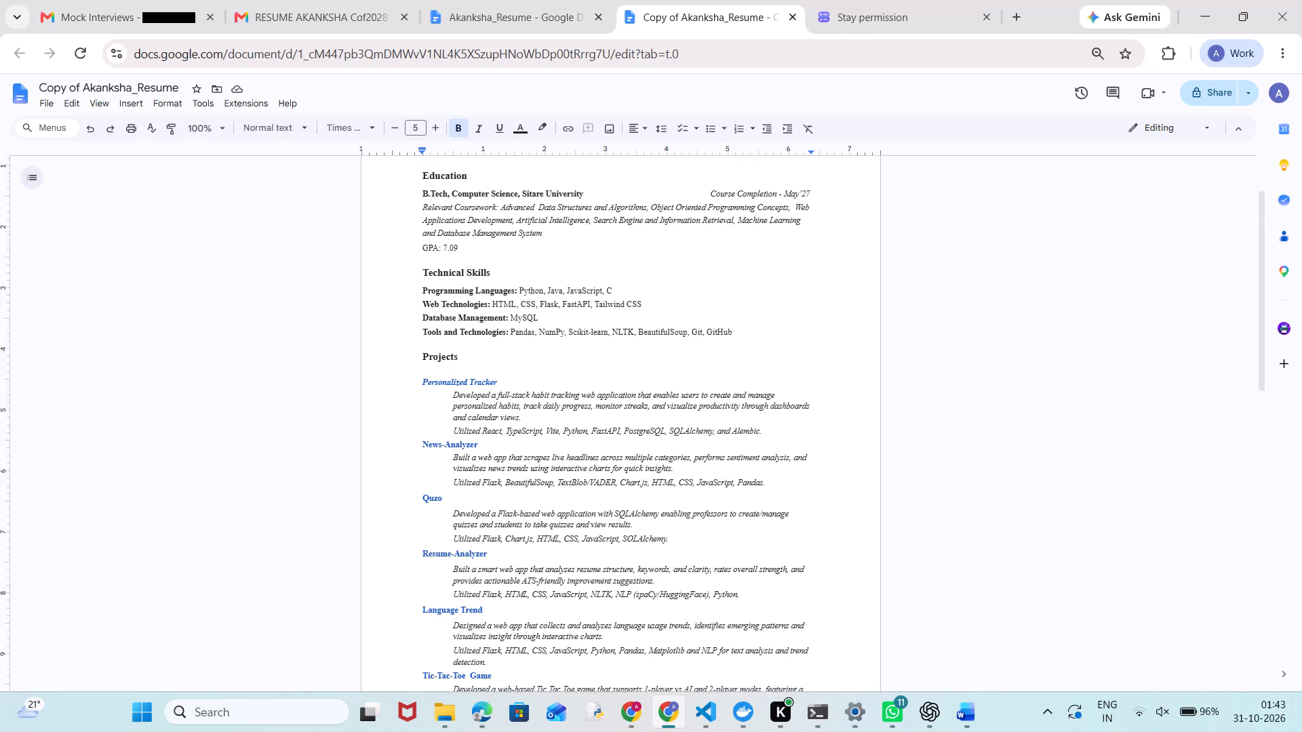
pyautogui.click(453, 367)
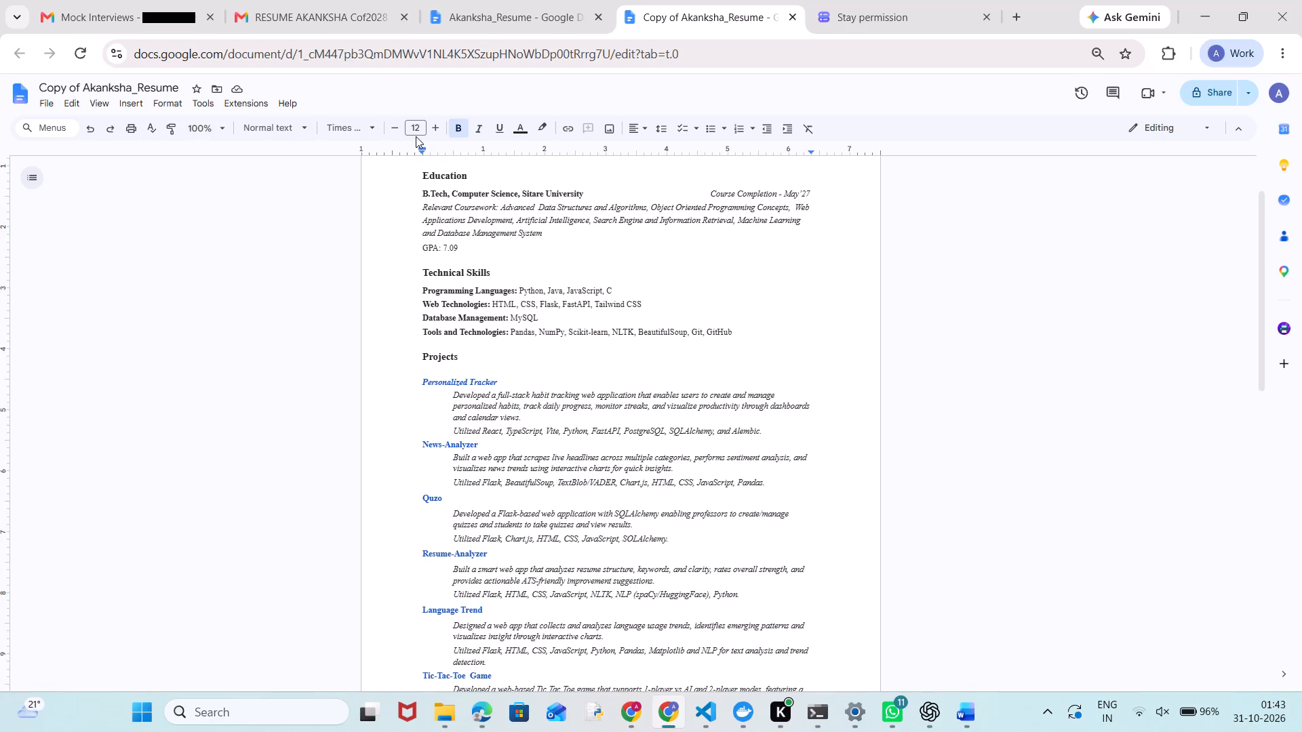
pyautogui.click(418, 131)
pyautogui.press('BackSpace')
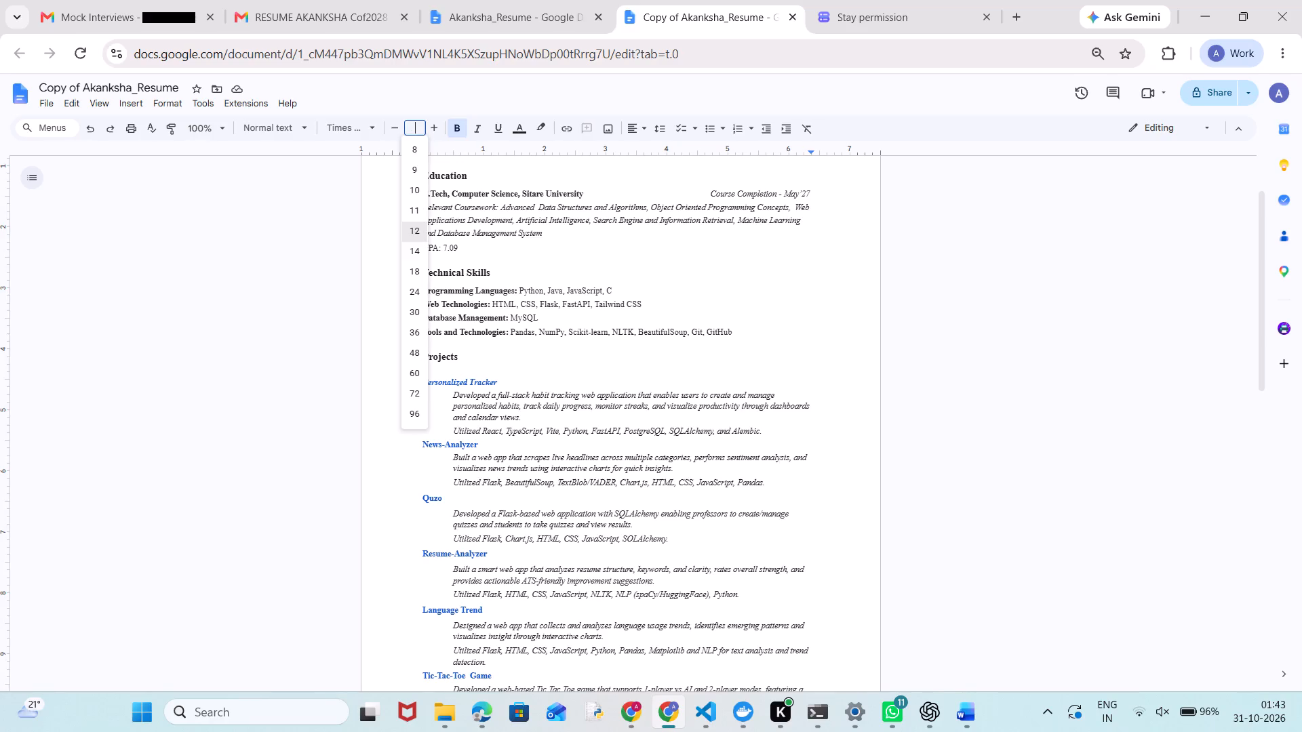
pyautogui.press('5')
pyautogui.press('Return')
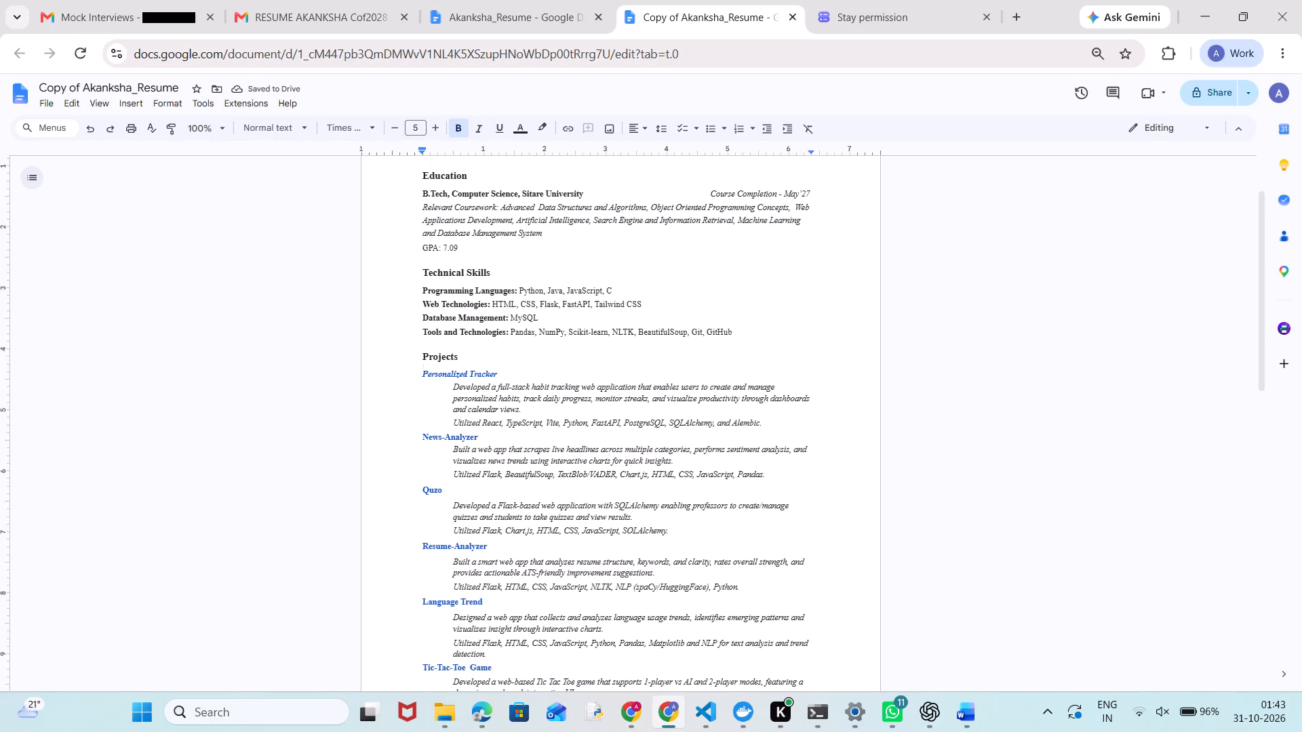
# Delete the whole Language Trend project entry, including the leftover blank line above the Tic-Tac-Toe Game heading.
pyautogui.scroll(-1, 678, 458)
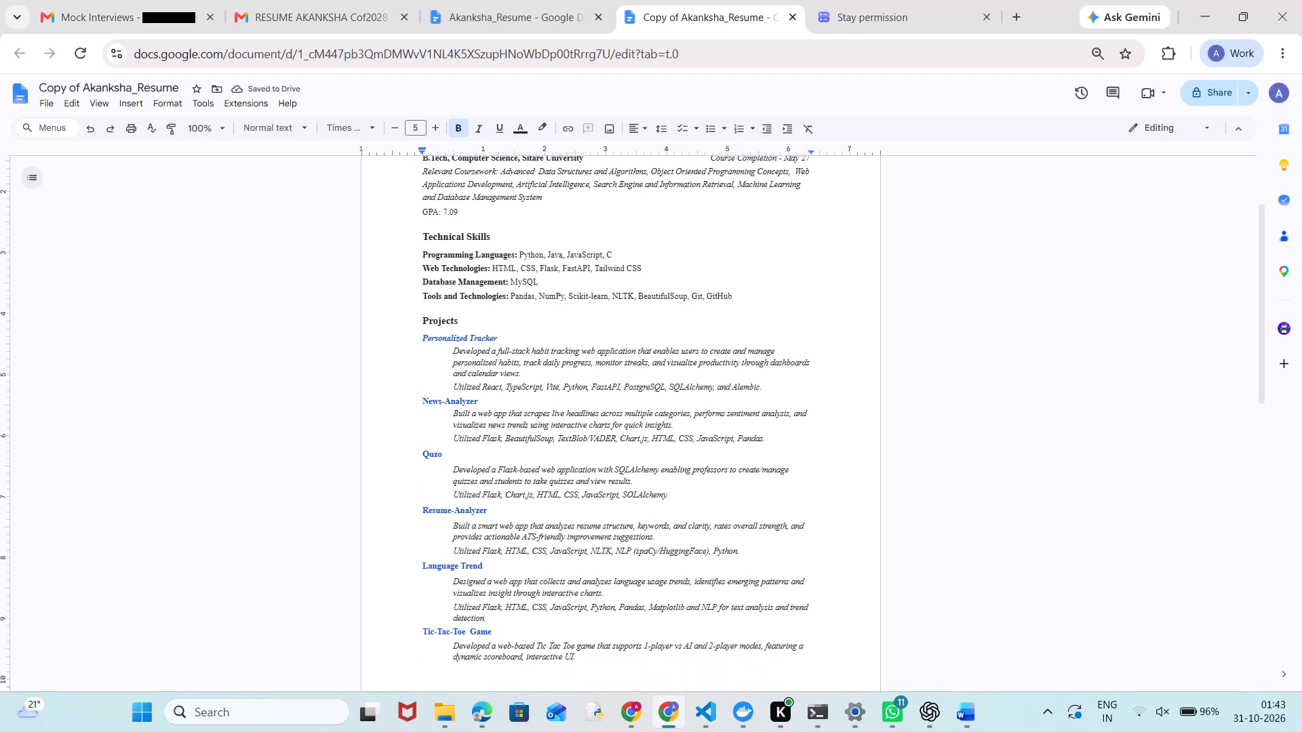
pyautogui.scroll(-1, 678, 458)
pyautogui.scroll(-1, 580, 518)
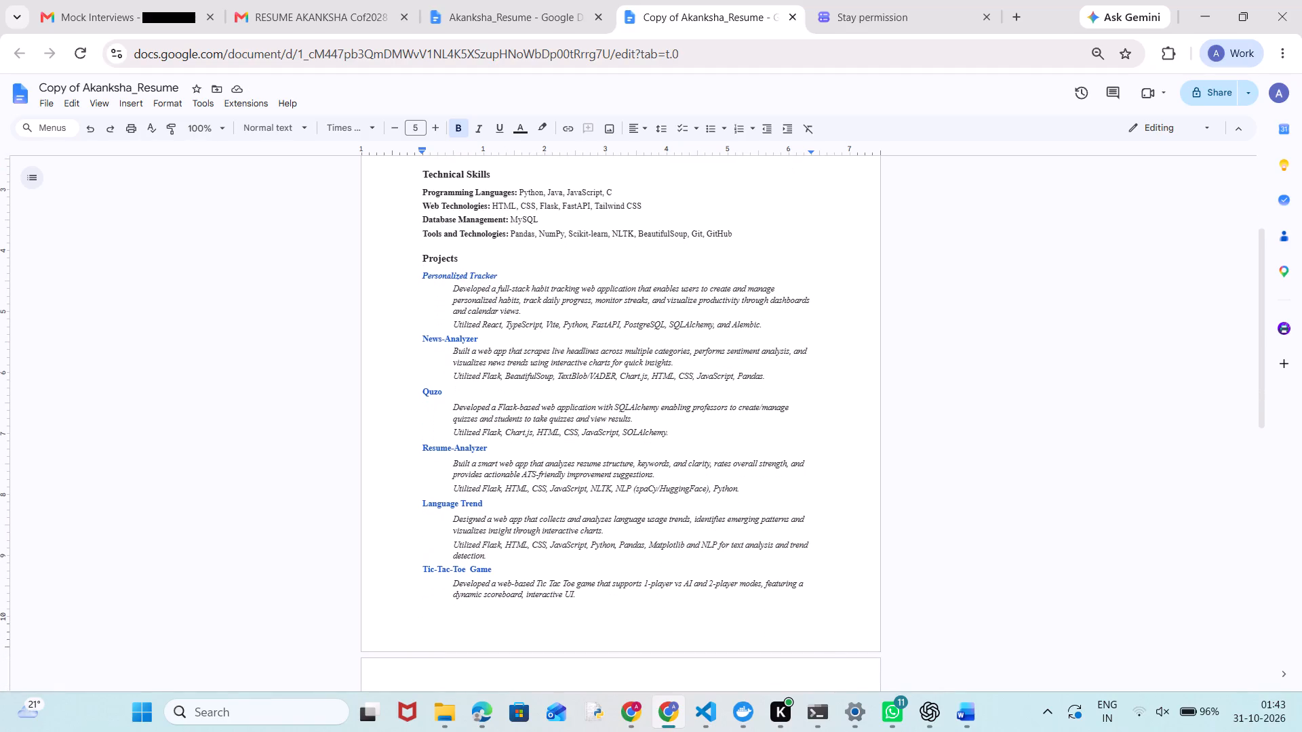
pyautogui.scroll(-3, 574, 500)
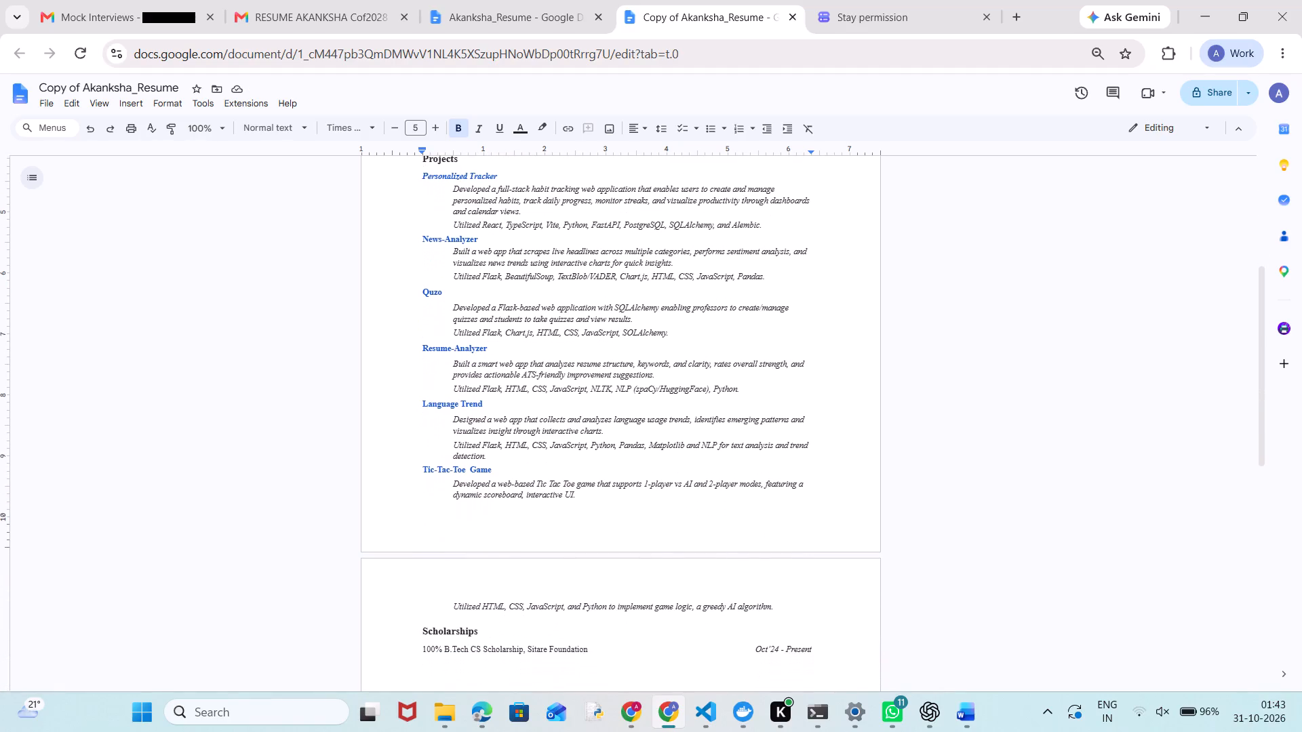
pyautogui.scroll(-2, 574, 500)
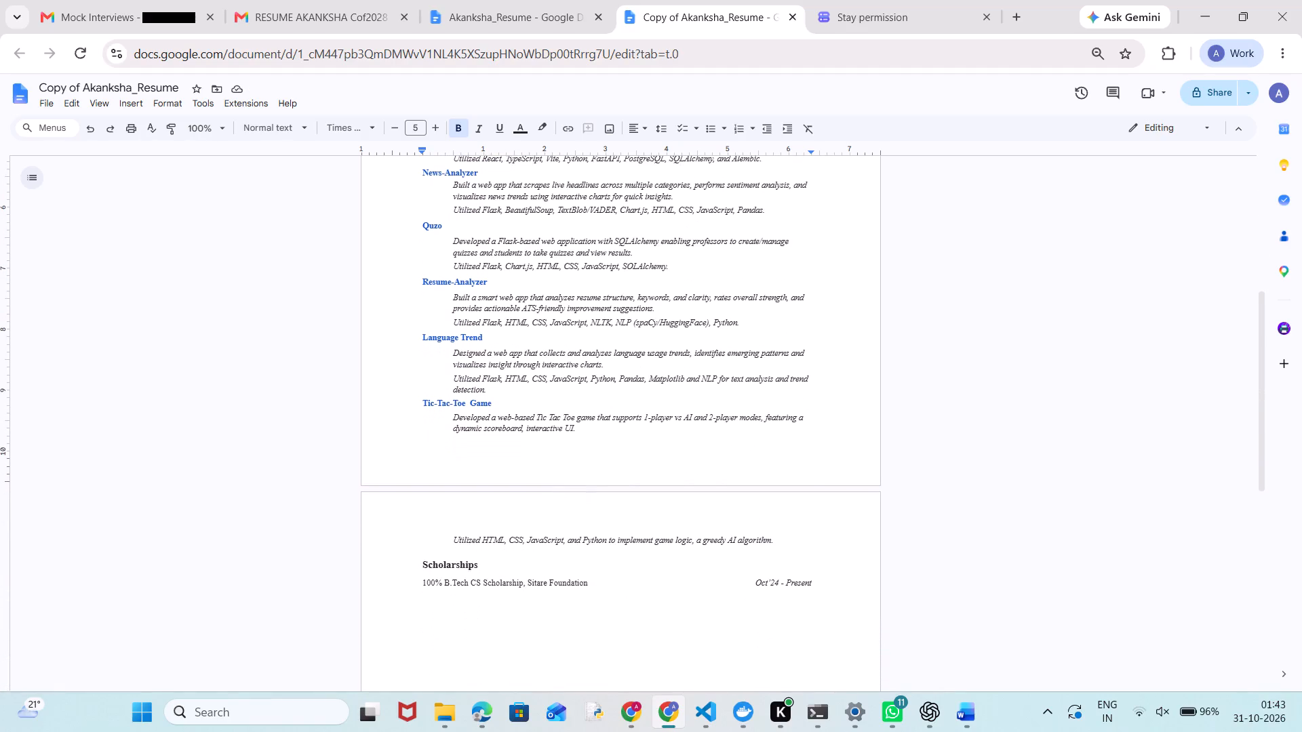
pyautogui.scroll(-1, 574, 500)
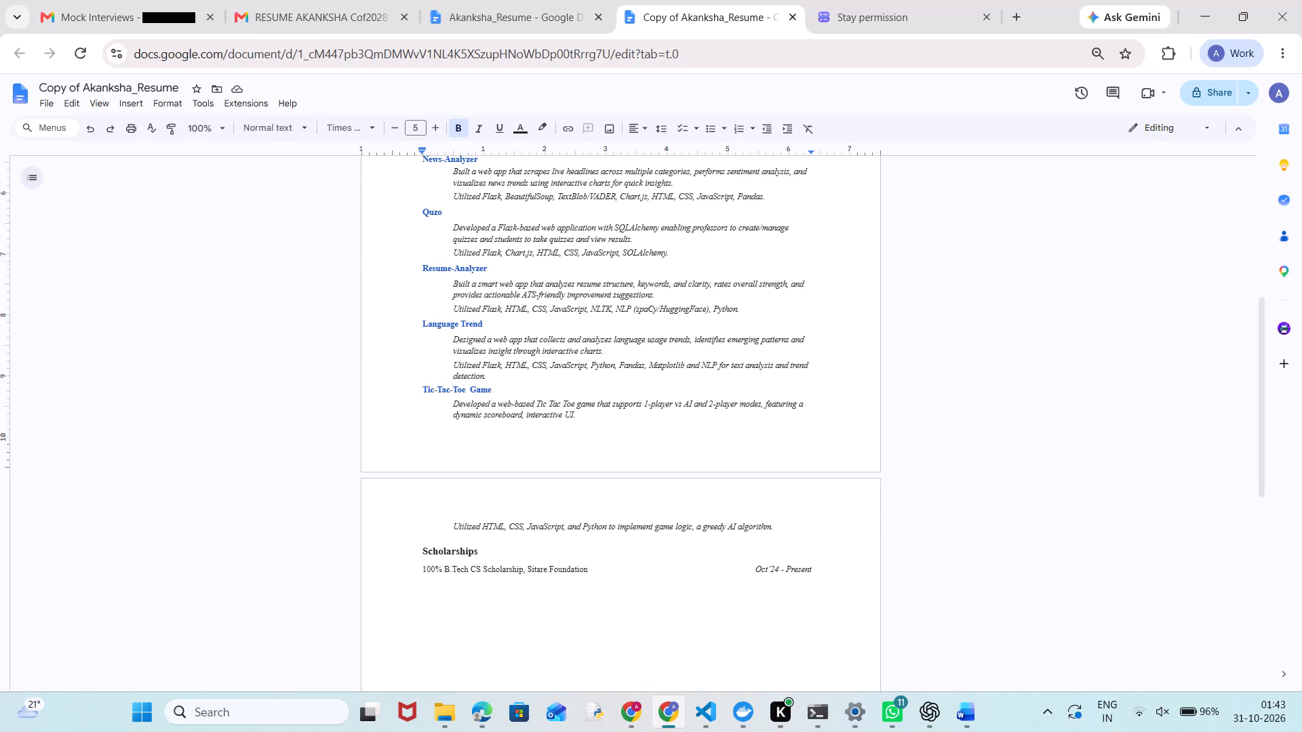
pyautogui.moveTo(488, 380); pyautogui.dragTo(418, 328)
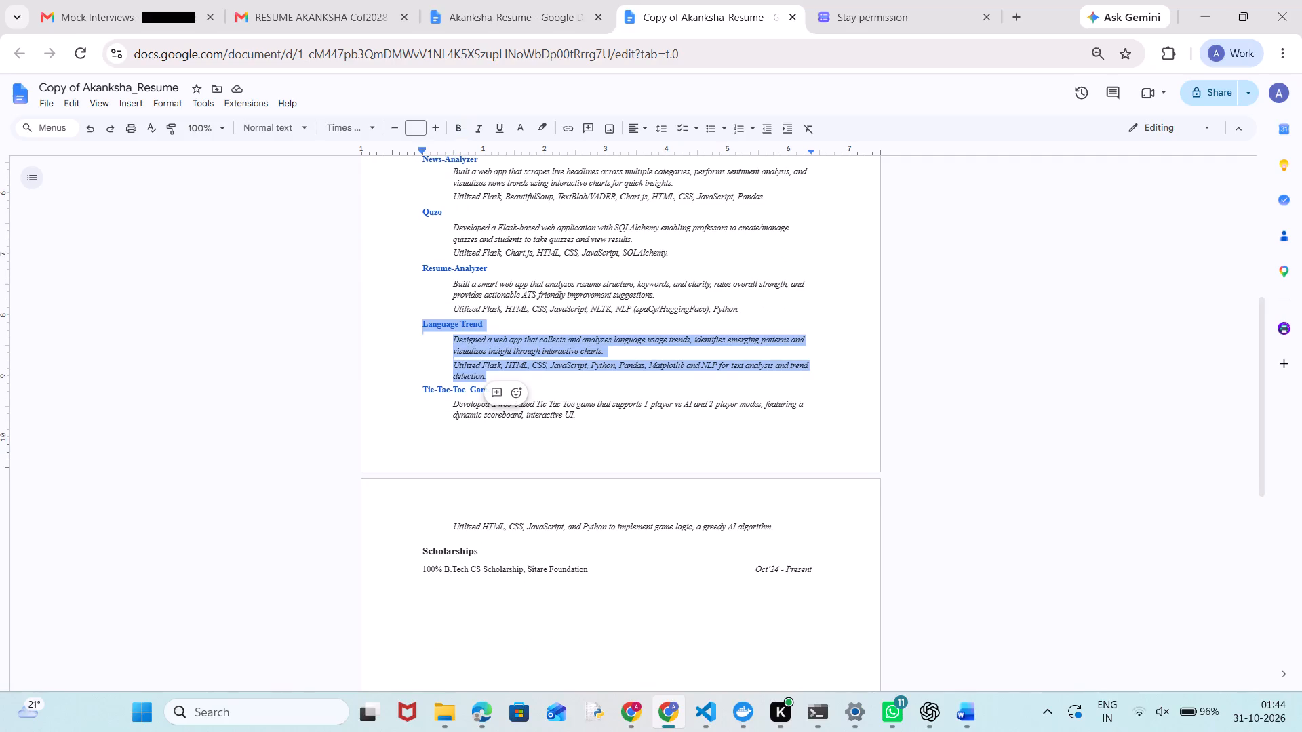
pyautogui.press('BackSpace')
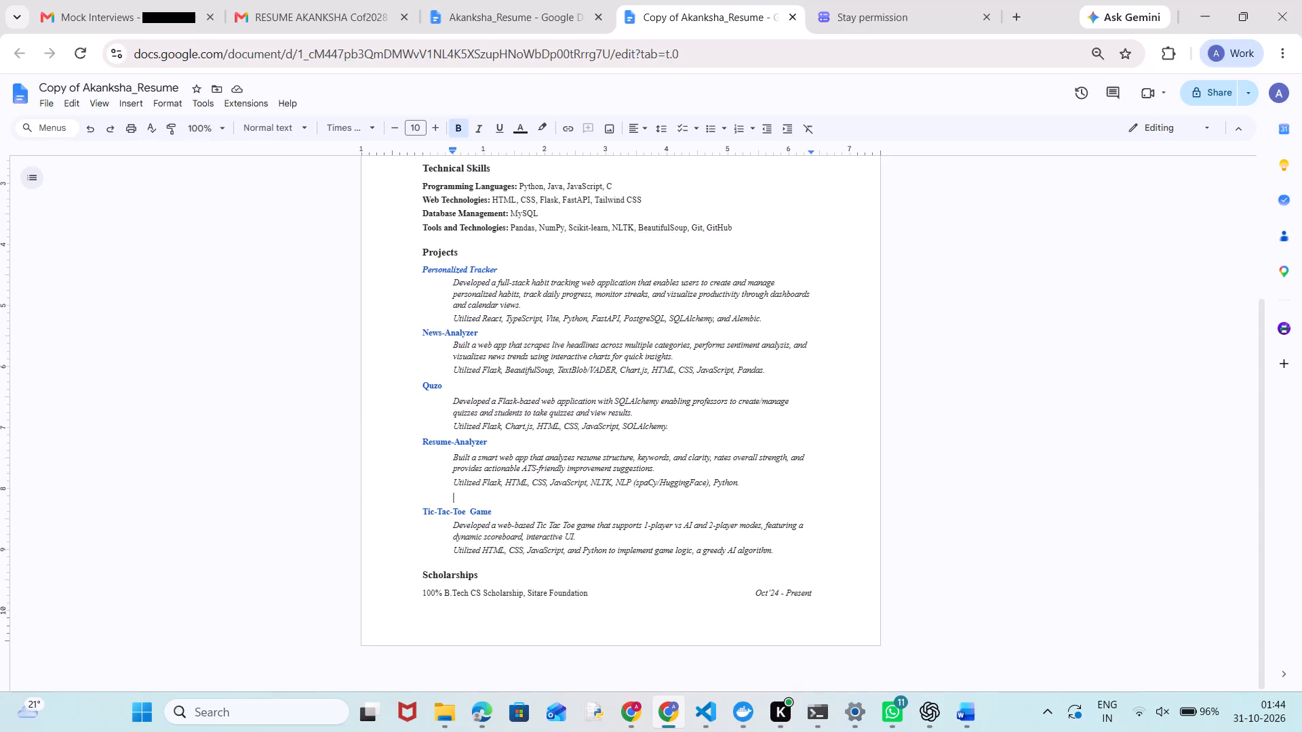
pyautogui.press('BackSpace')
pyautogui.press('BackSpace')
pyautogui.press('BackSpace')
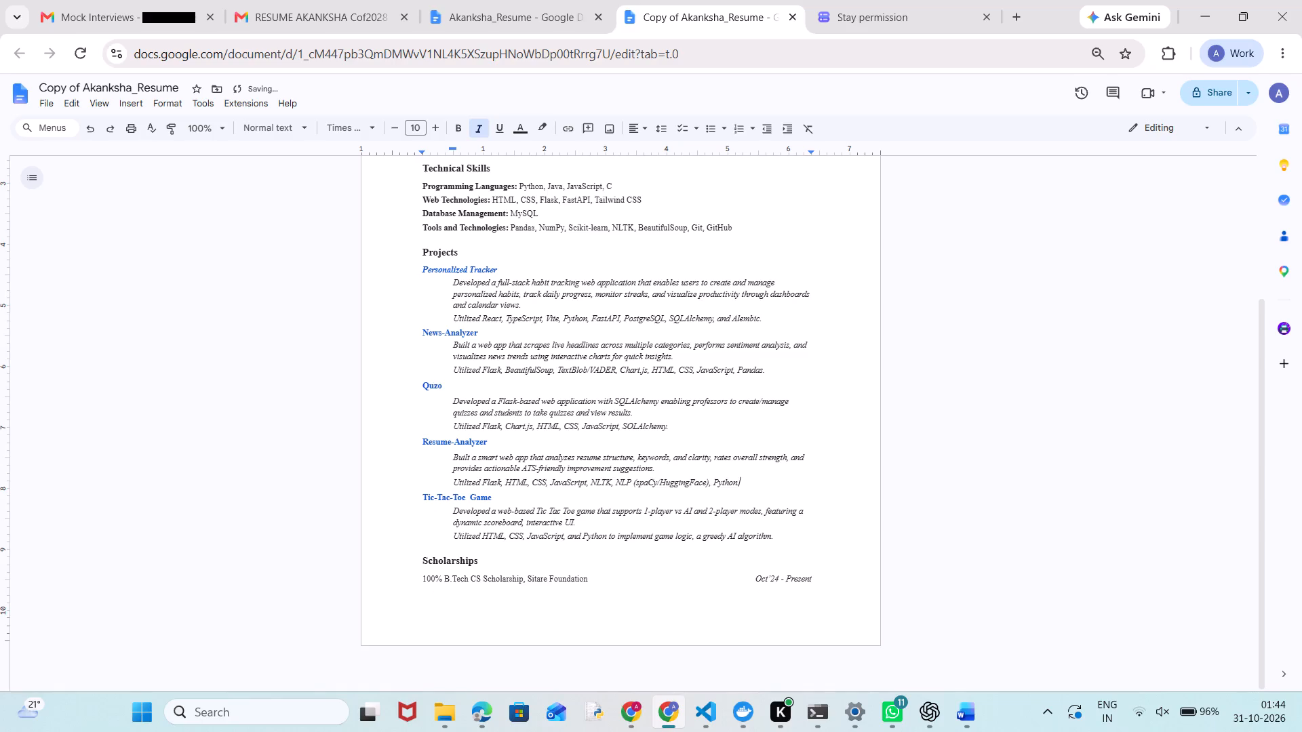
# Switch to File Explorer and look through the files in the Me folder on the C: drive.
pyautogui.scroll(3, 536, 481)
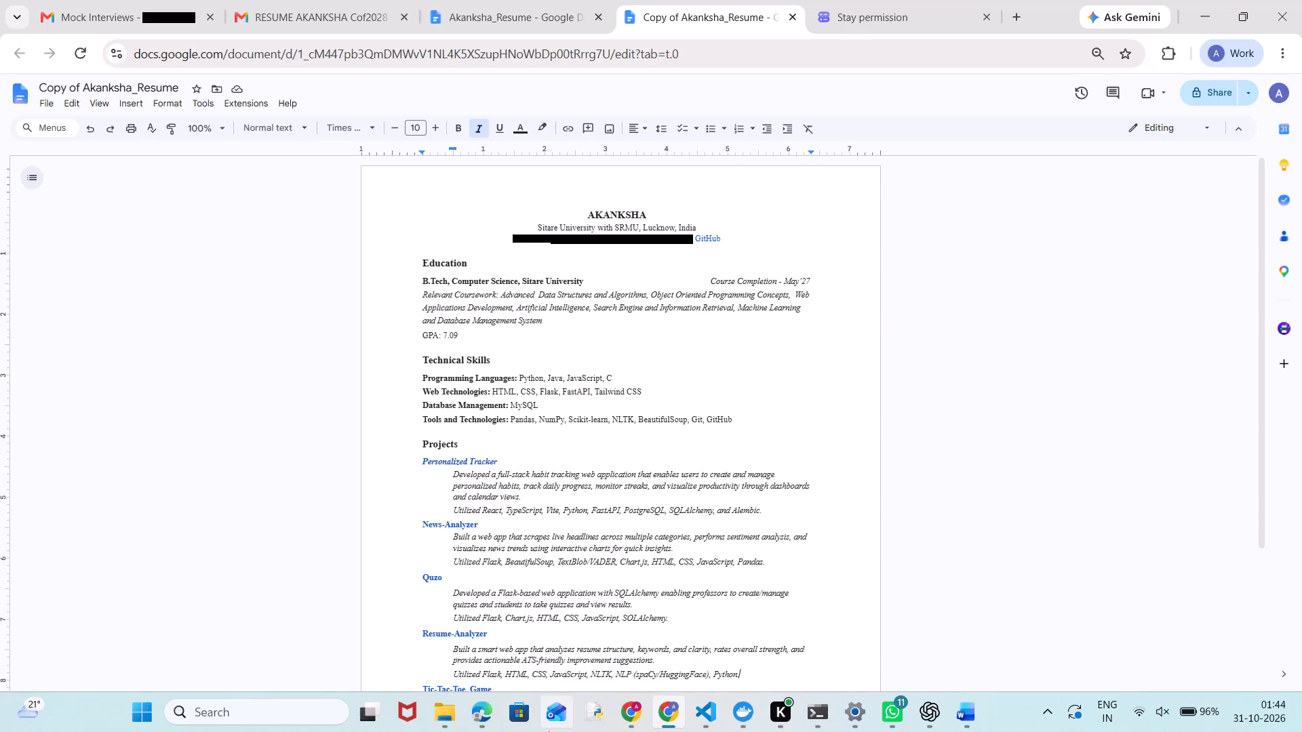
pyautogui.click(448, 722)
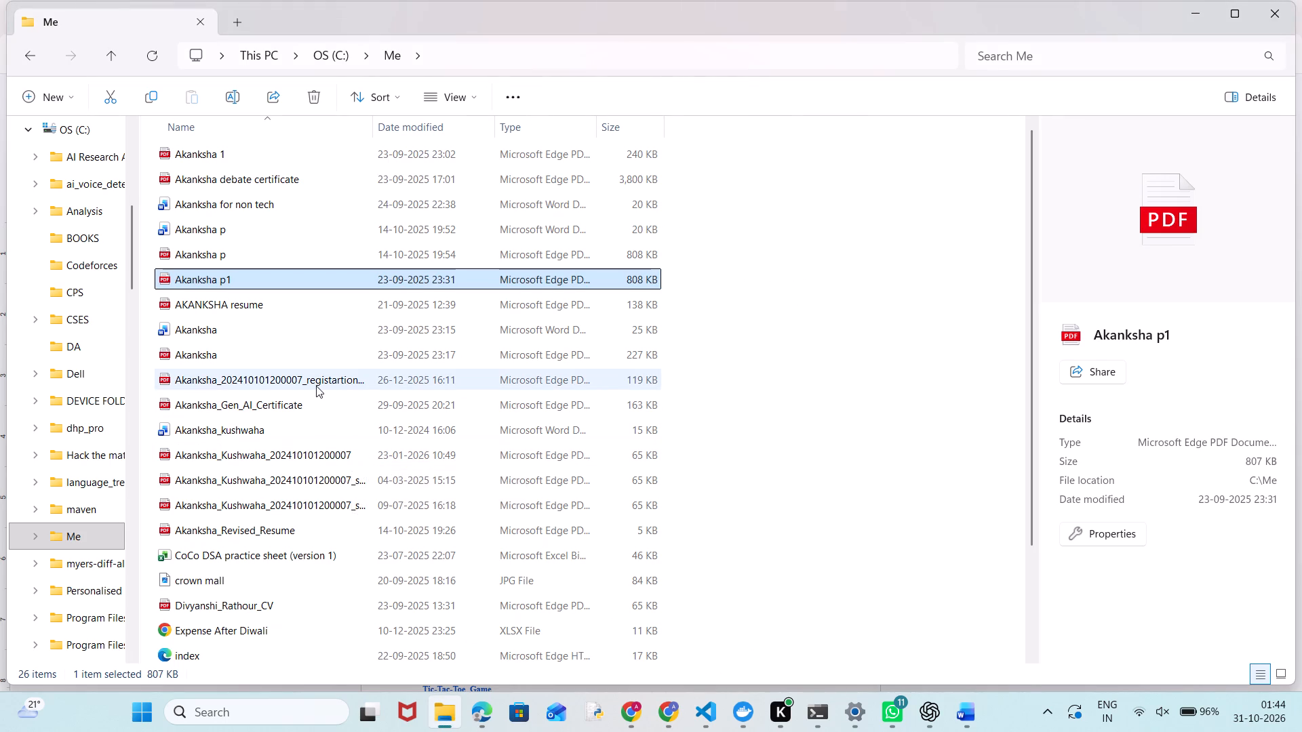
pyautogui.click(323, 472)
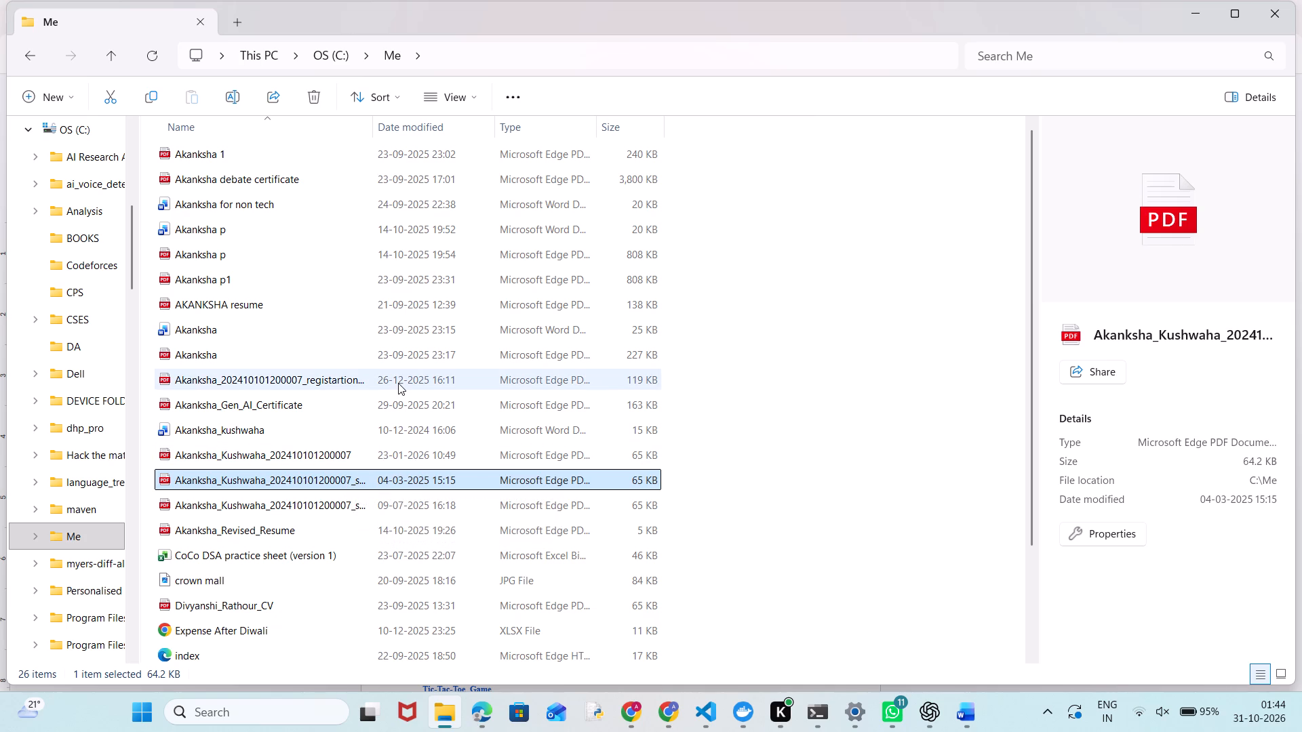
pyautogui.scroll(-1, 398, 383)
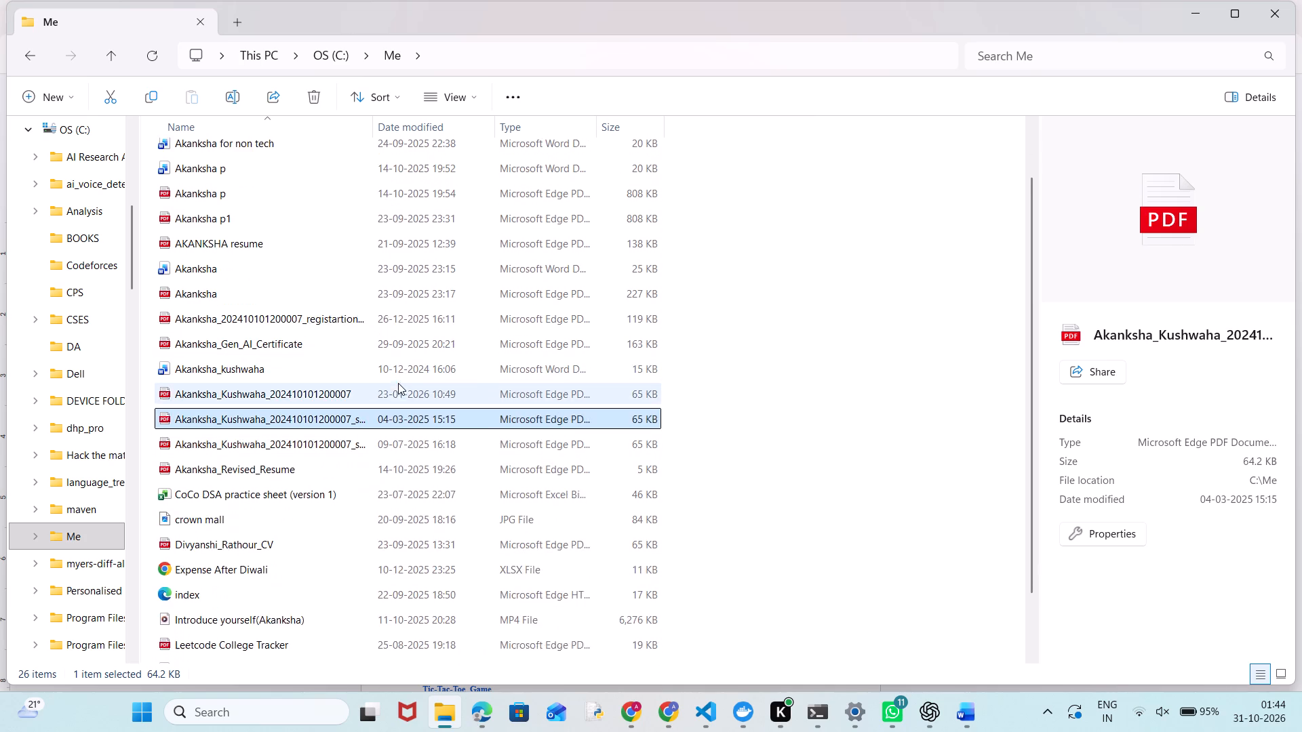
pyautogui.scroll(-3, 398, 383)
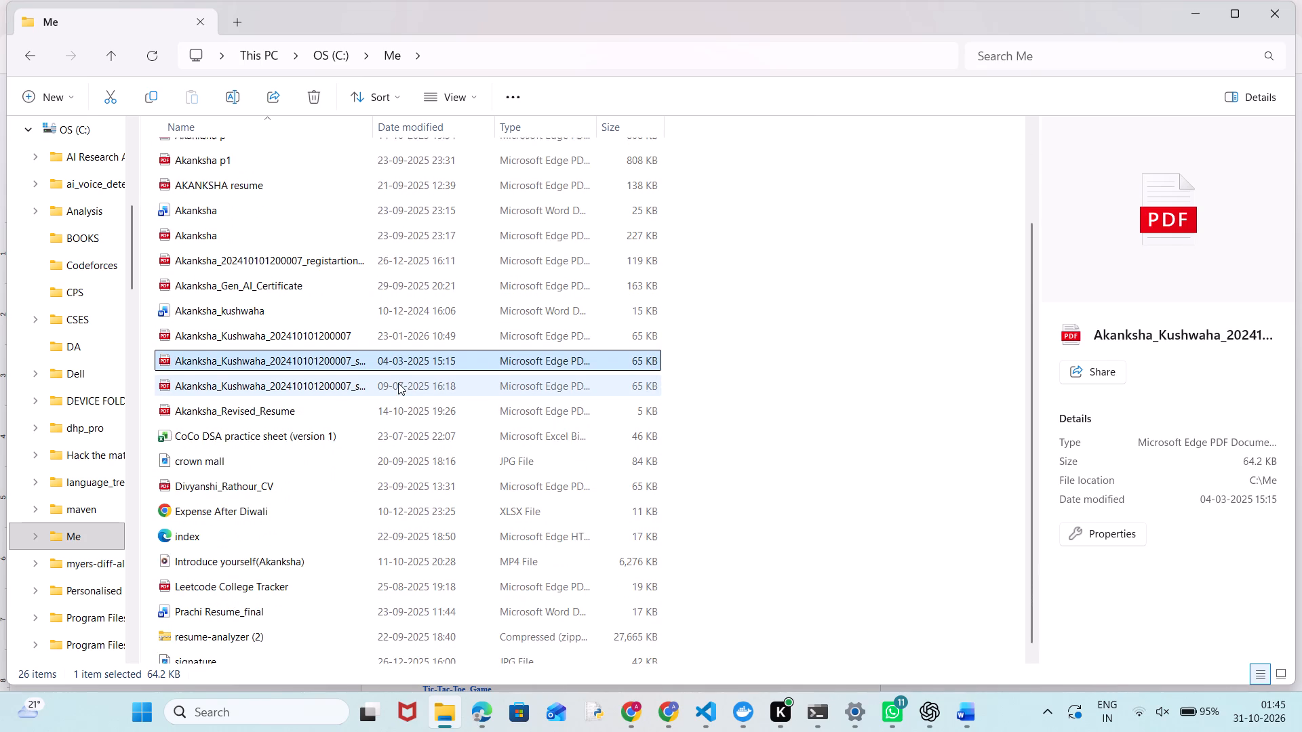
pyautogui.scroll(-4, 398, 383)
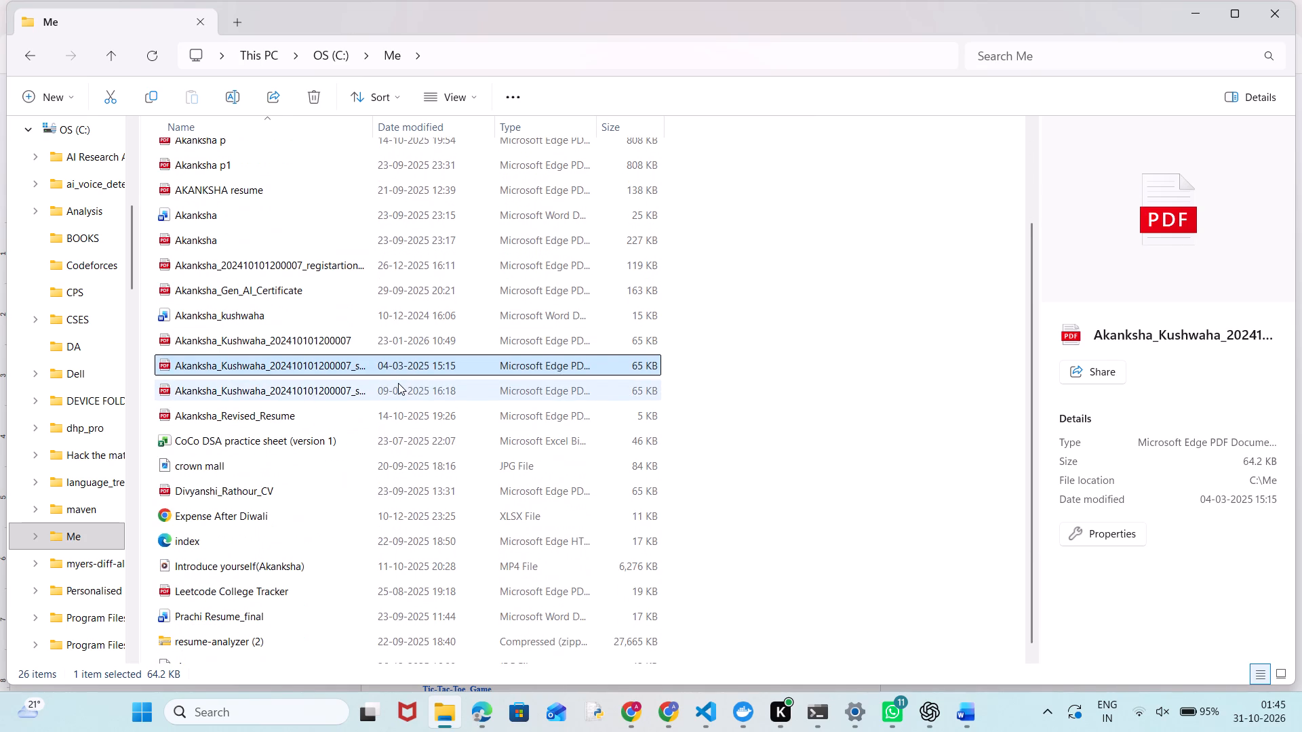
pyautogui.scroll(3, 398, 383)
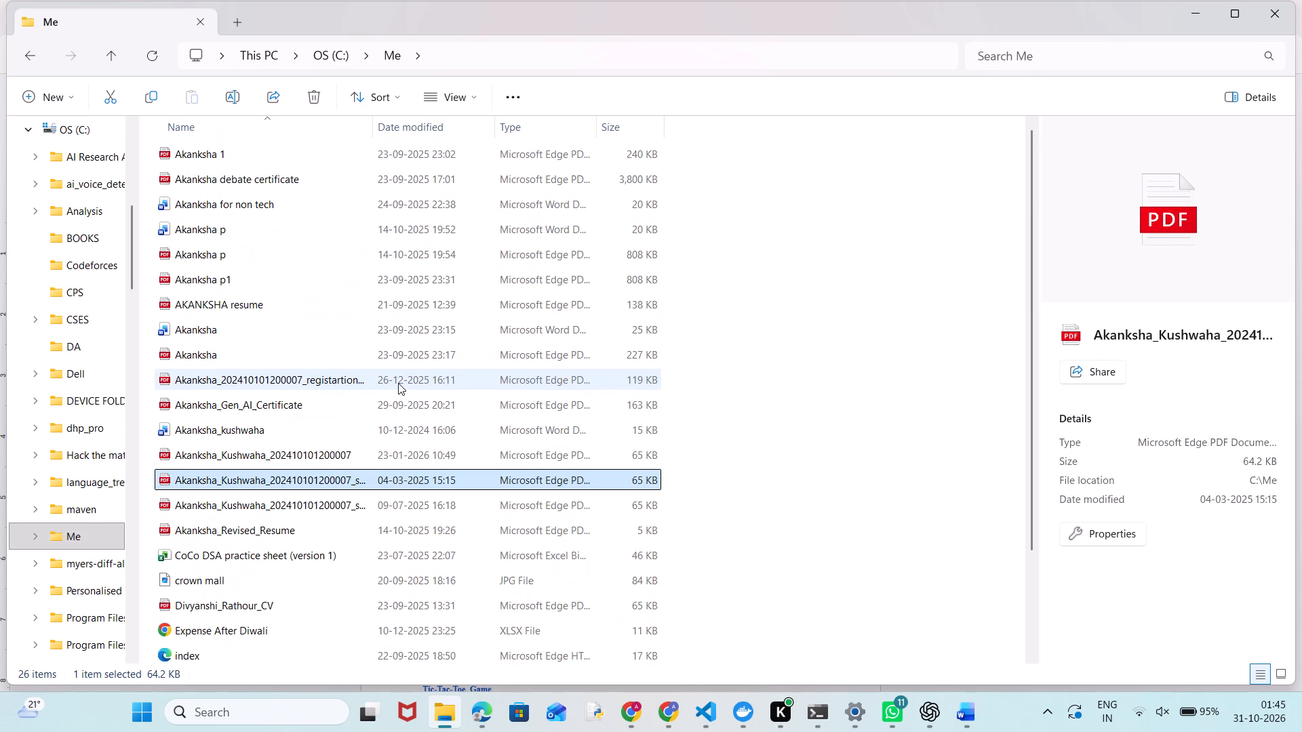
pyautogui.scroll(5, 73, 271)
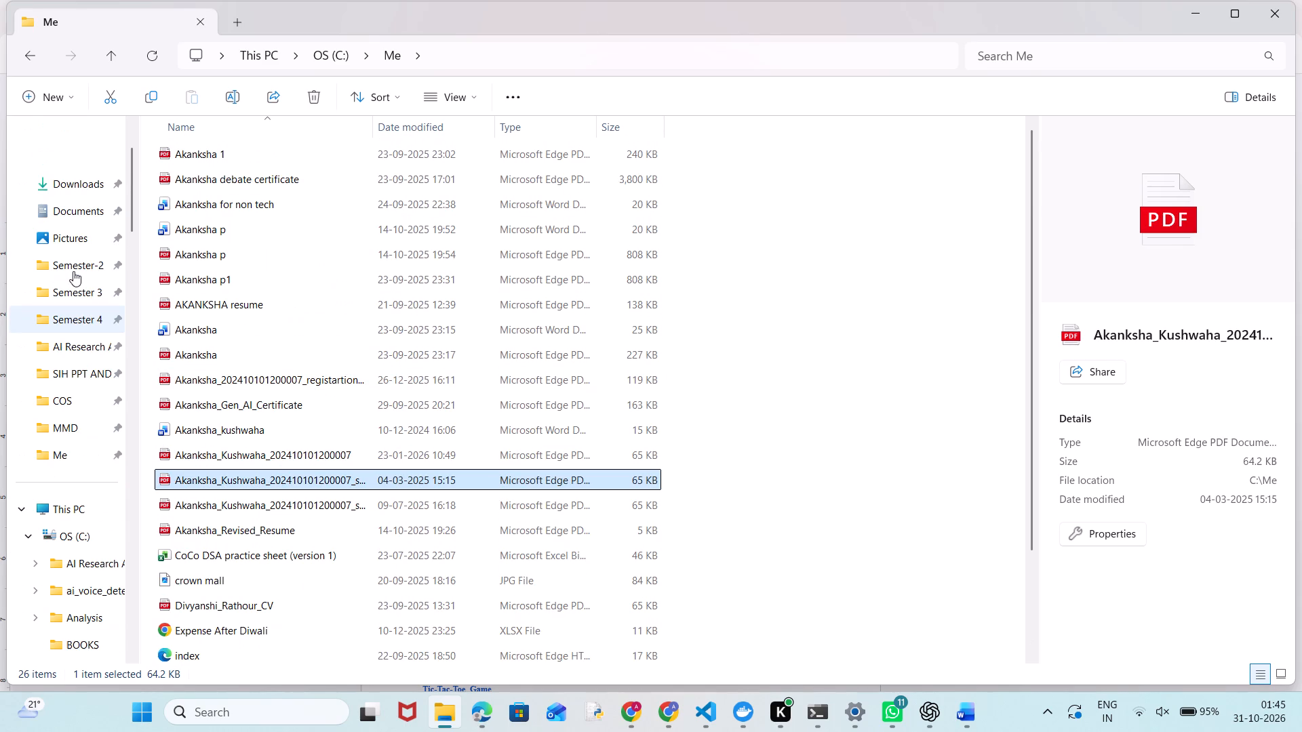
# Search the Downloads folder for "Akanksha_", look through the matching files, and clear the search.
pyautogui.click(90, 220)
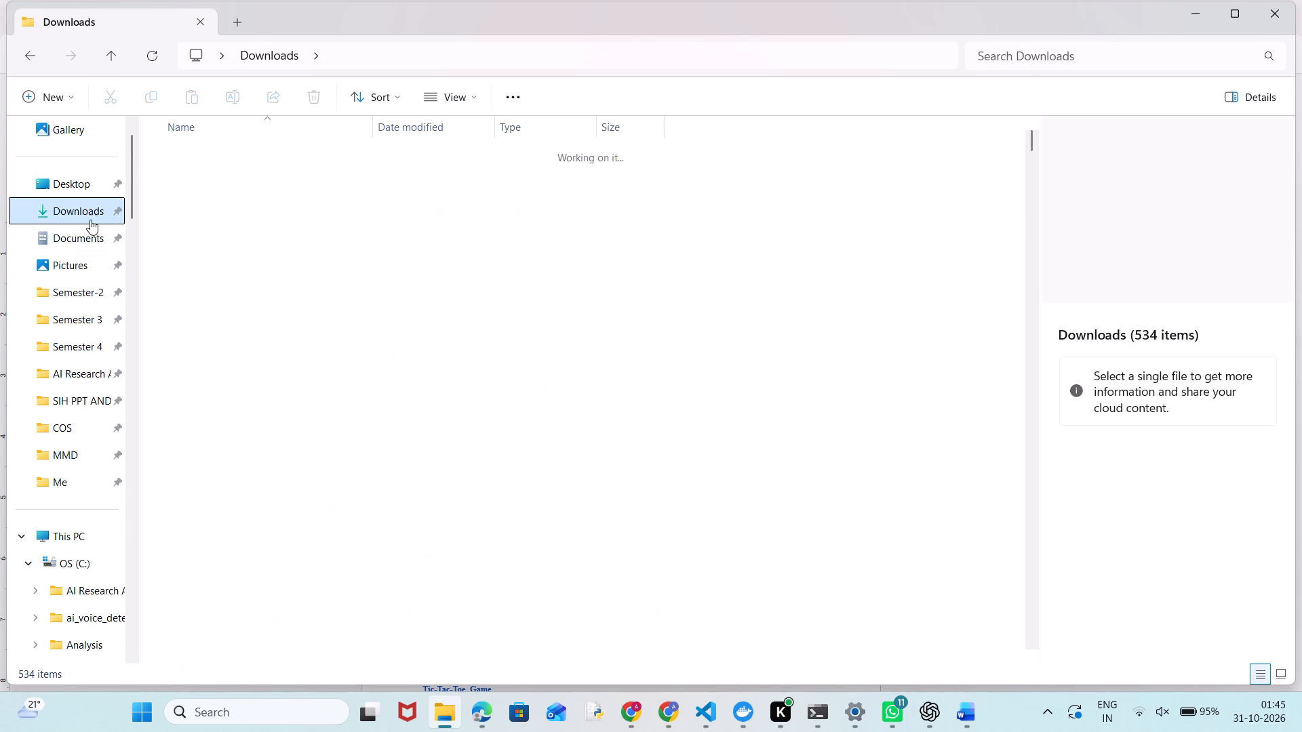
pyautogui.click(987, 58)
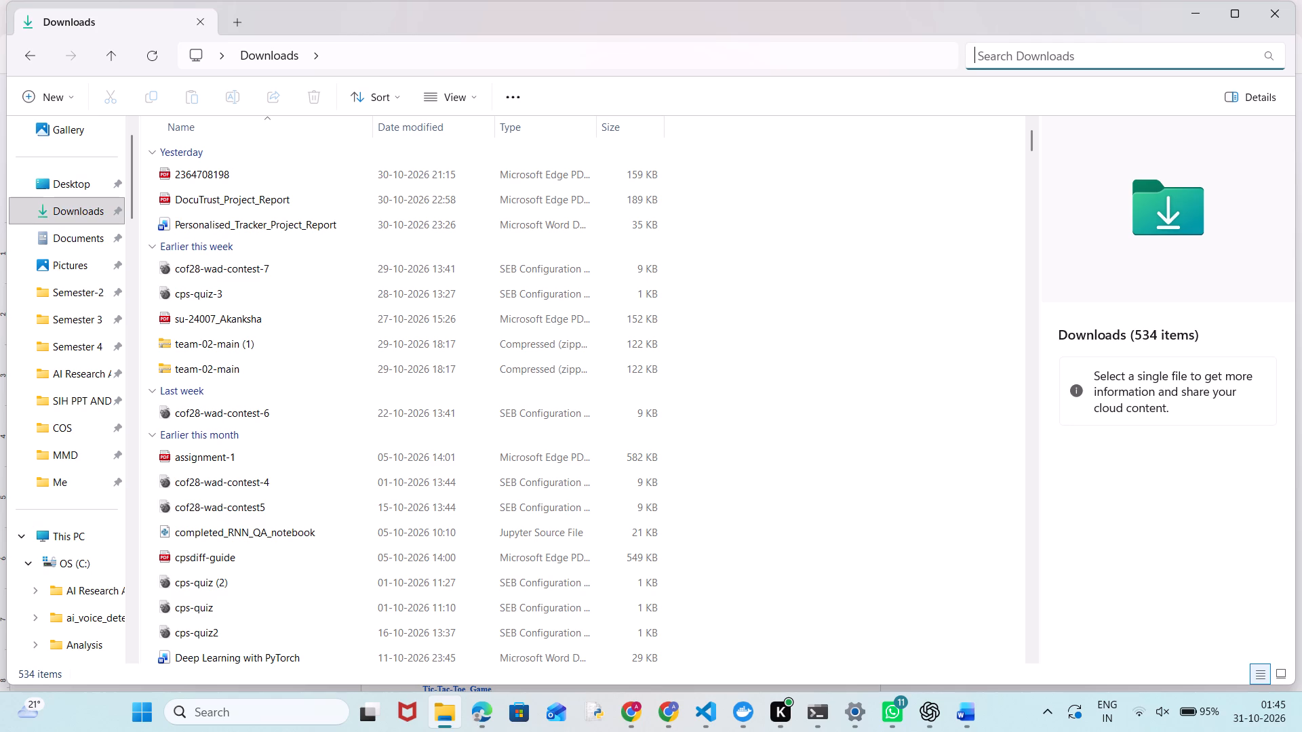
pyautogui.write('Akanksha')
pyautogui.hotkey('shift', '_')
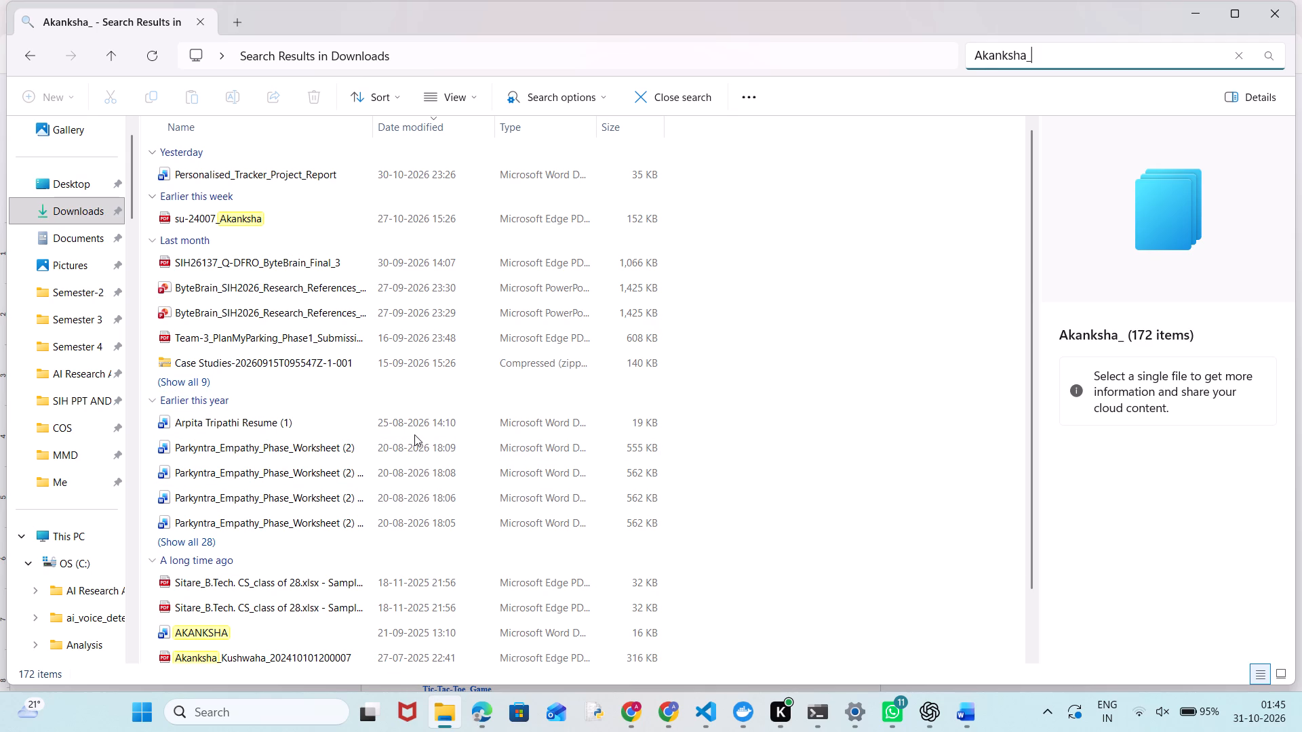
pyautogui.scroll(-1, 414, 434)
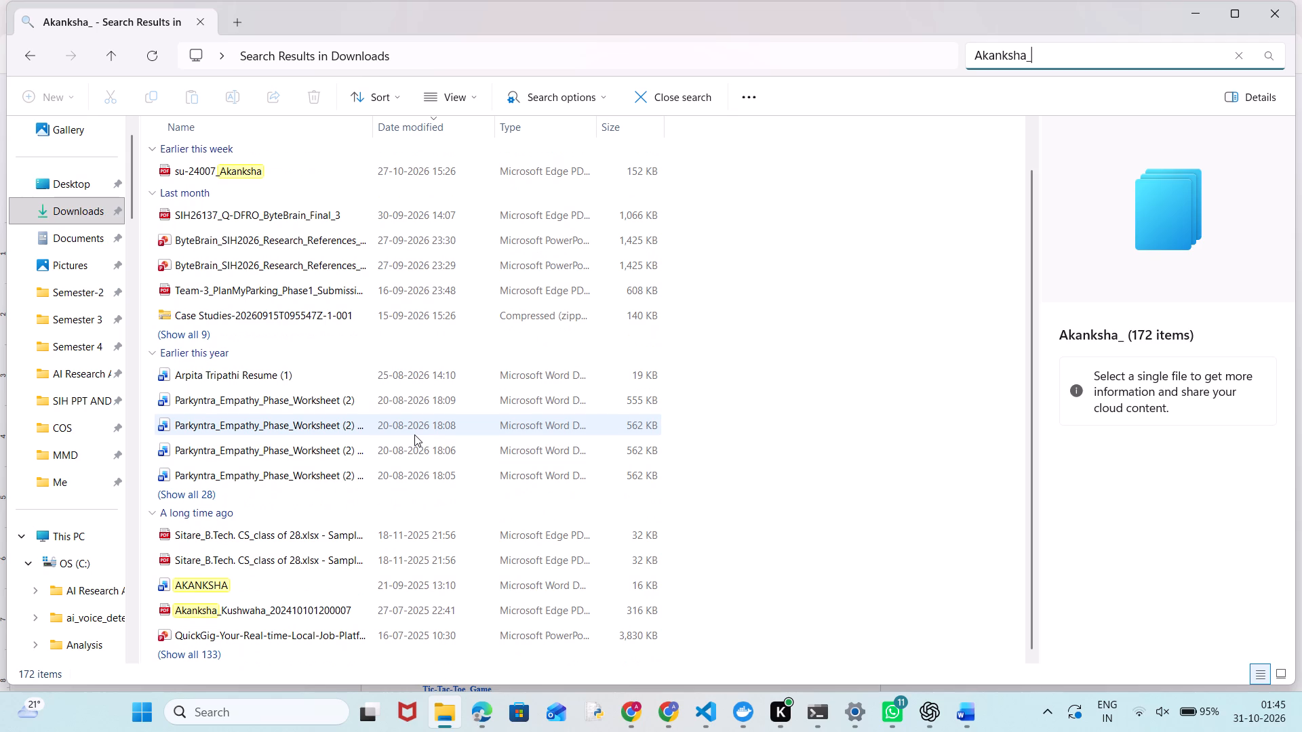
pyautogui.scroll(1, 414, 434)
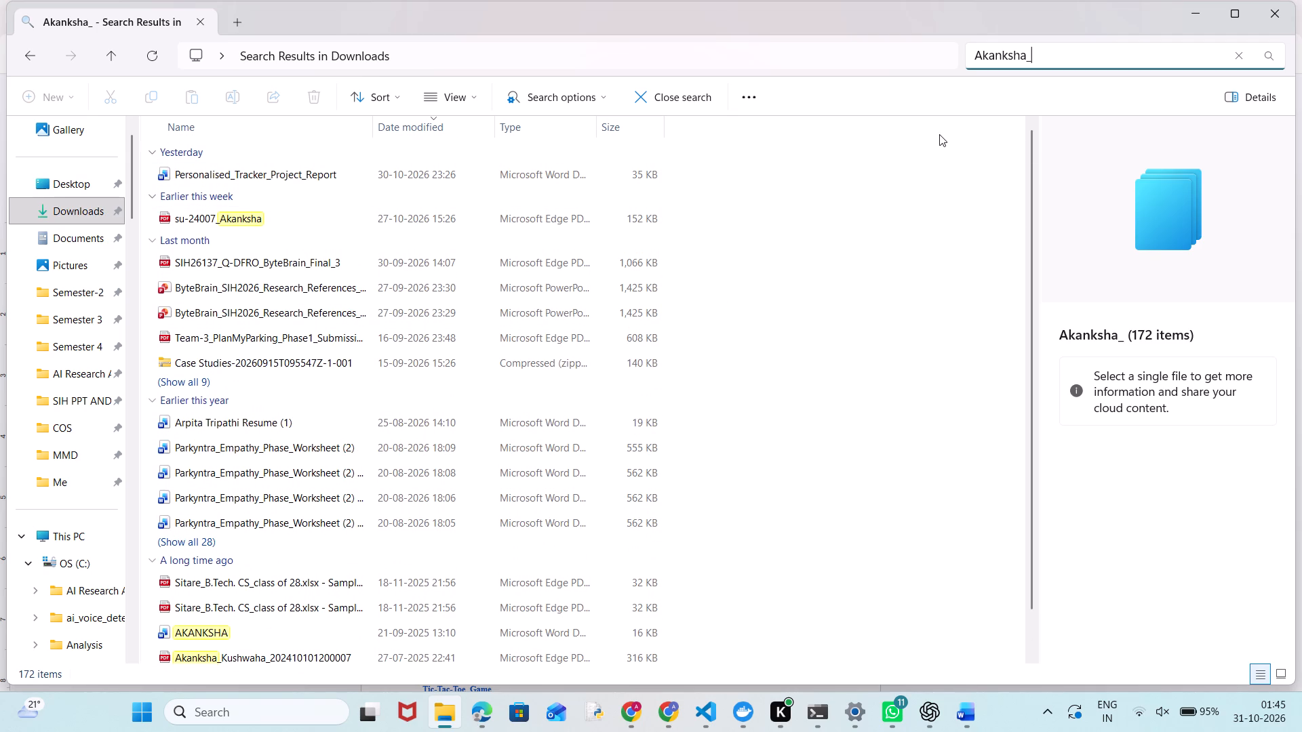
pyautogui.press('BackSpace')
pyautogui.press('BackSpace')
pyautogui.press('BackSpace')
pyautogui.press('BackSpace')
pyautogui.press('BackSpace')
pyautogui.press('BackSpace')
pyautogui.press('BackSpace')
pyautogui.press('BackSpace')
pyautogui.press('BackSpace')
pyautogui.press('BackSpace')
pyautogui.press('BackSpace')
pyautogui.press('BackSpace')
pyautogui.press('BackSpace')
pyautogui.press('BackSpace')
pyautogui.press('BackSpace')
pyautogui.press('BackSpace')
pyautogui.press('BackSpace')
pyautogui.press('BackSpace')
pyautogui.press('BackSpace')
pyautogui.press('BackSpace')
# Leave the Downloads folder, switch back to Chrome with the copied resume, and open a new browser tab.
pyautogui.click(1189, 0)
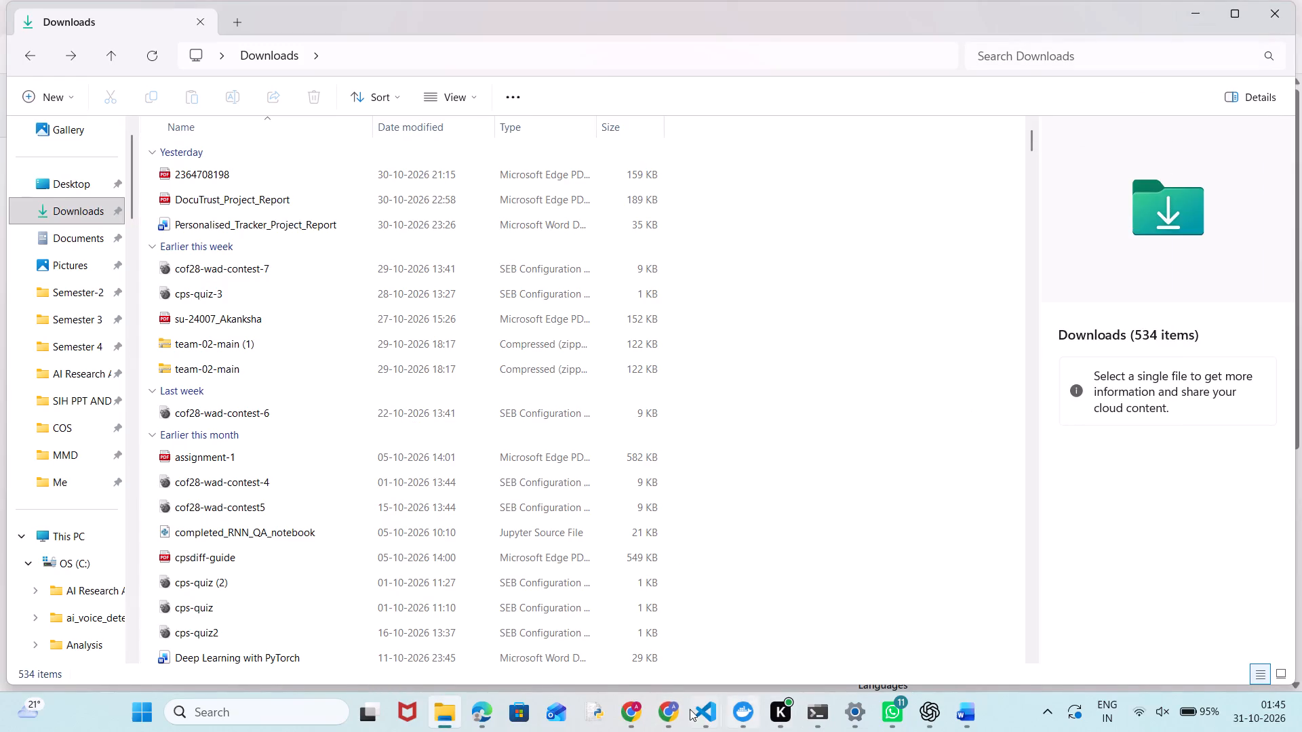
pyautogui.click(666, 715)
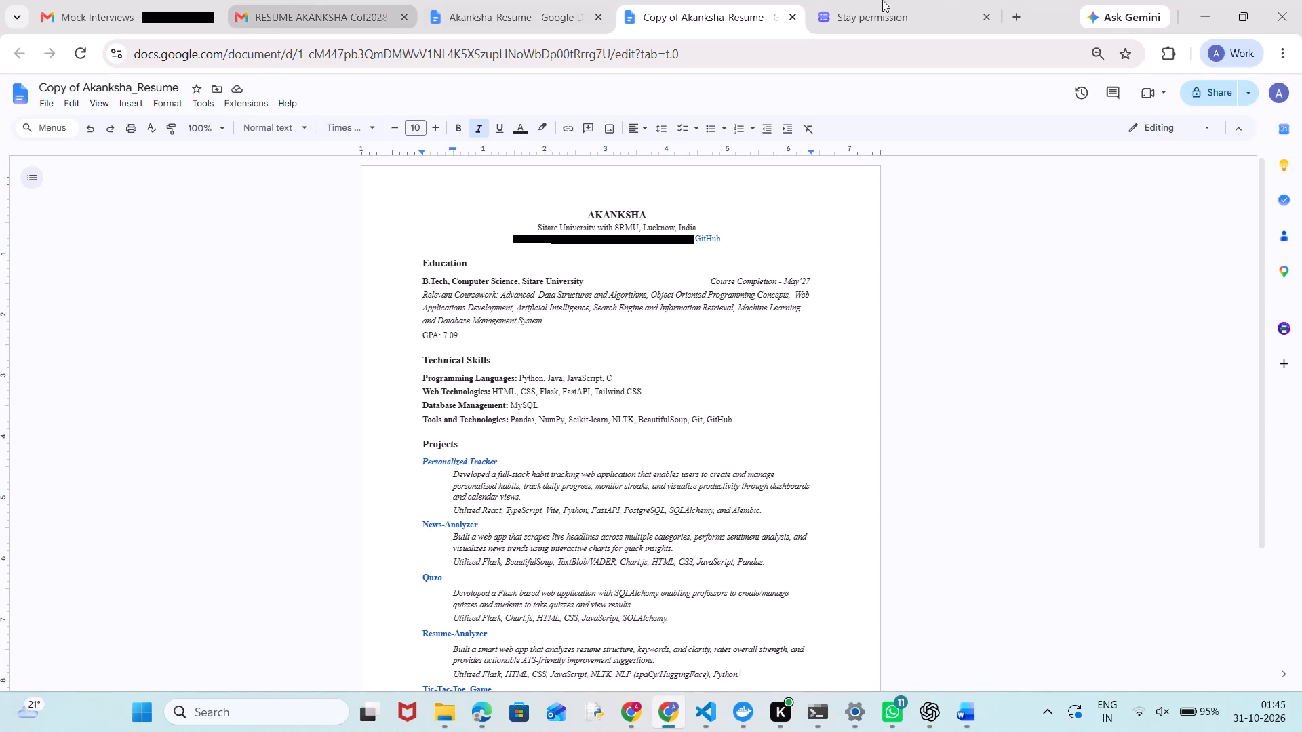
pyautogui.click(1025, 18)
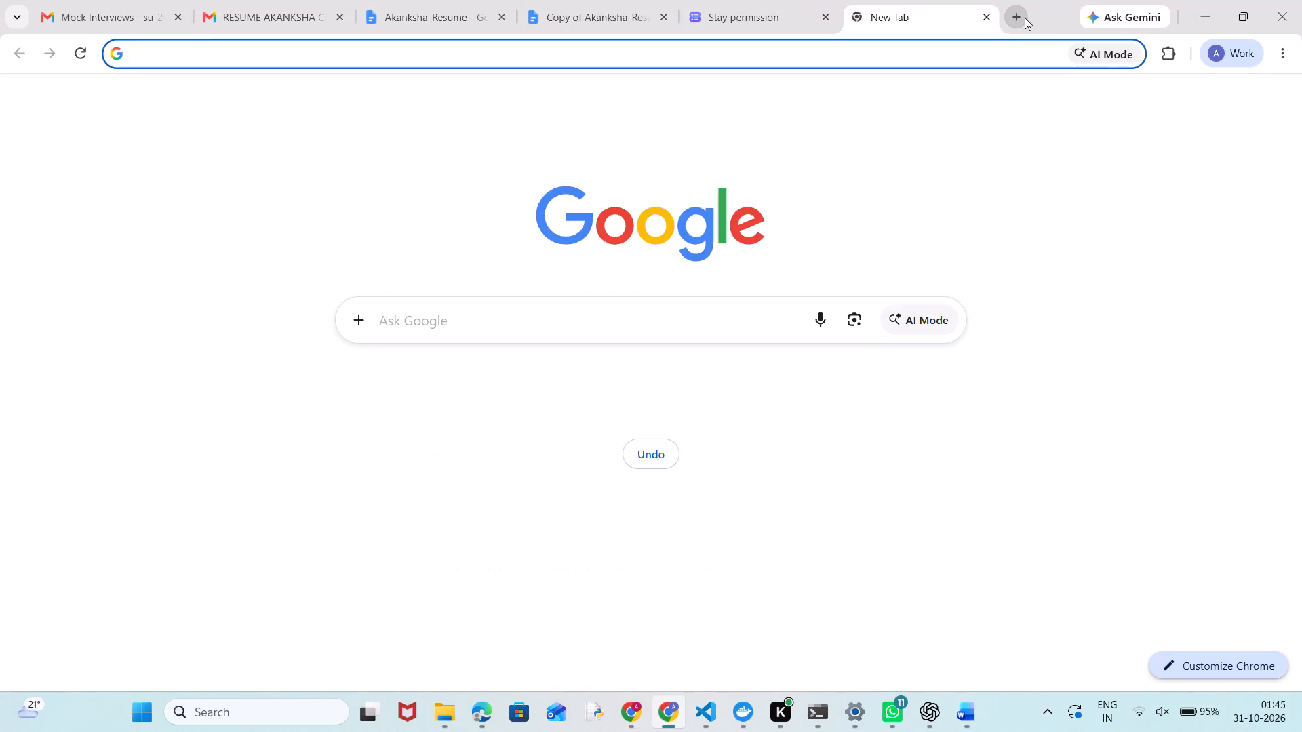
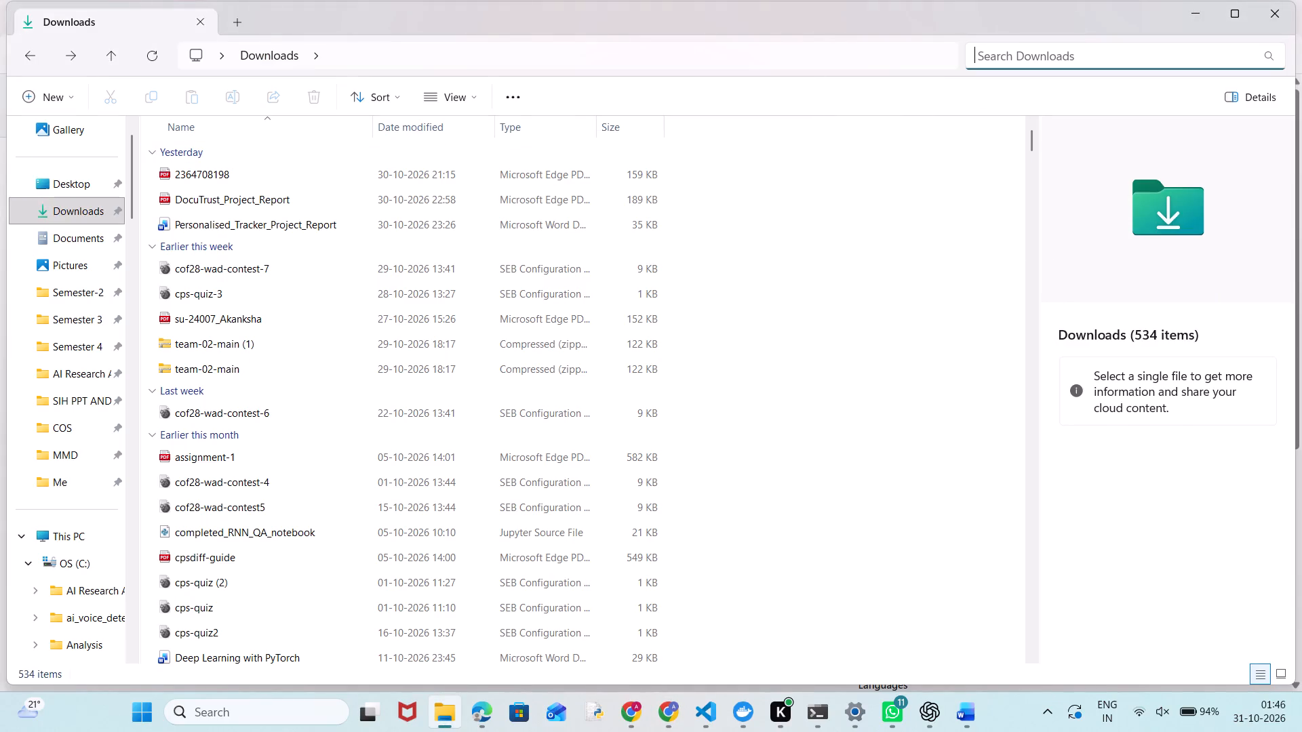
# Search the Downloads folder for "transc".
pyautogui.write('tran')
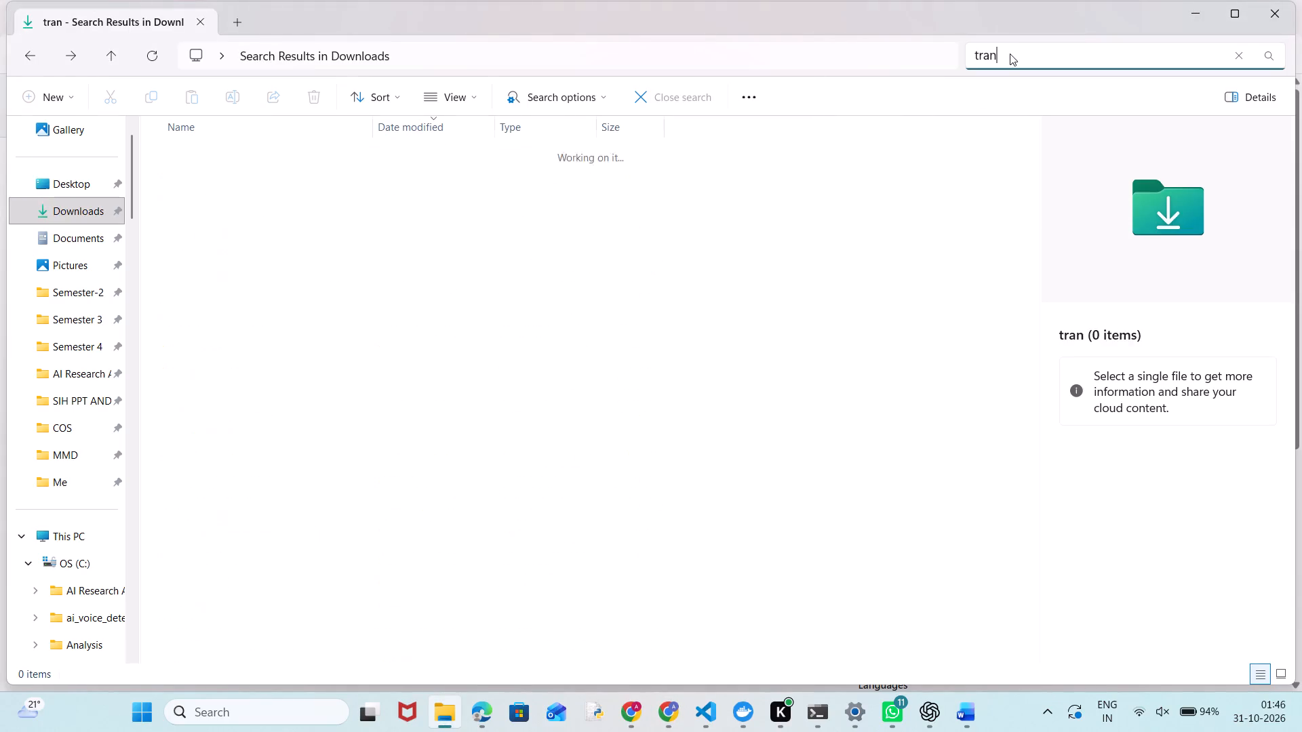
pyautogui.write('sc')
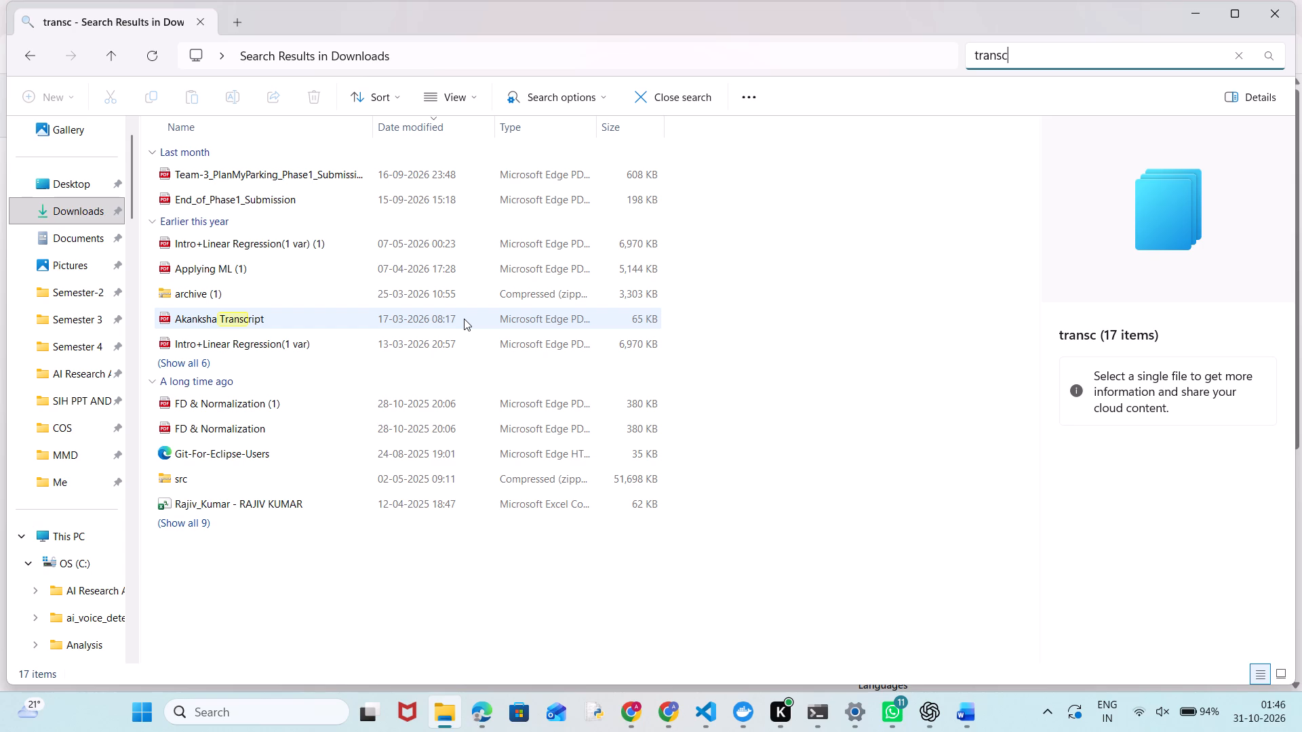
# Look through the Desktop folder and the photos in the Gallery.
pyautogui.scroll(2, 44, 466)
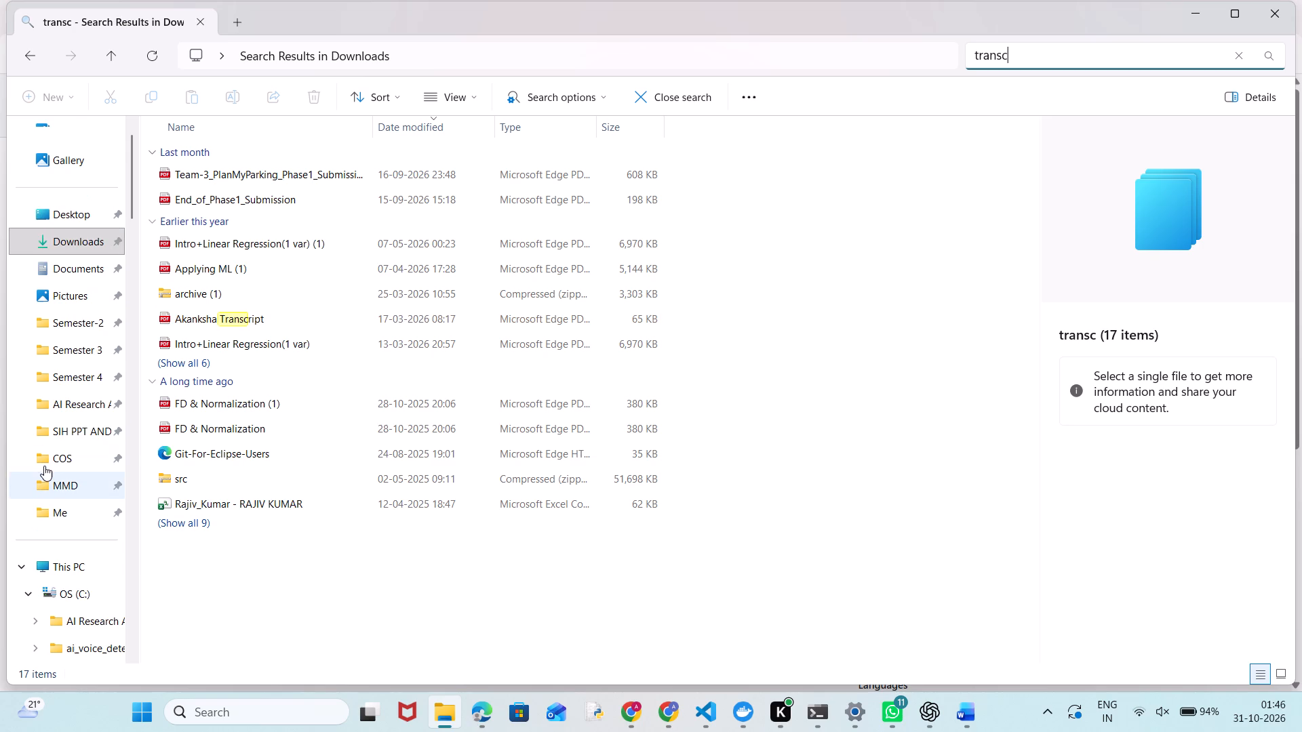
pyautogui.click(90, 218)
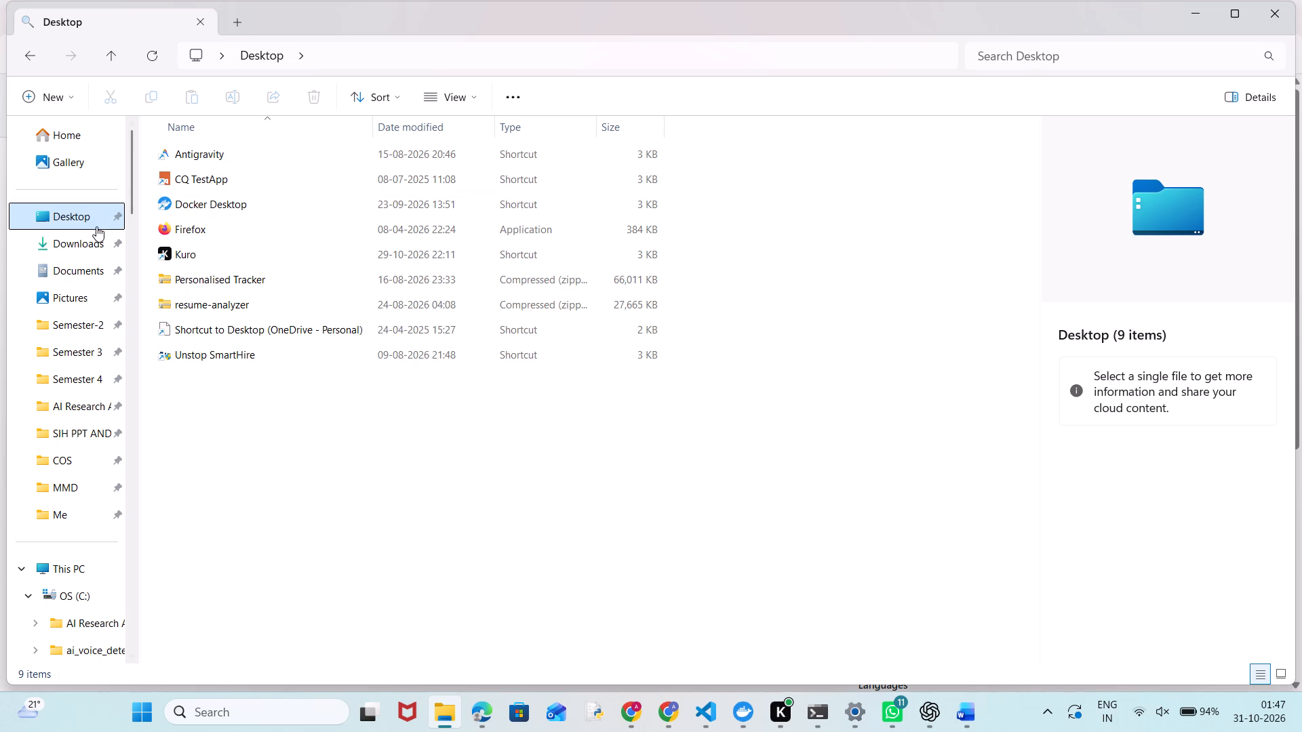
pyautogui.scroll(1, 92, 220)
pyautogui.doubleClick(85, 169)
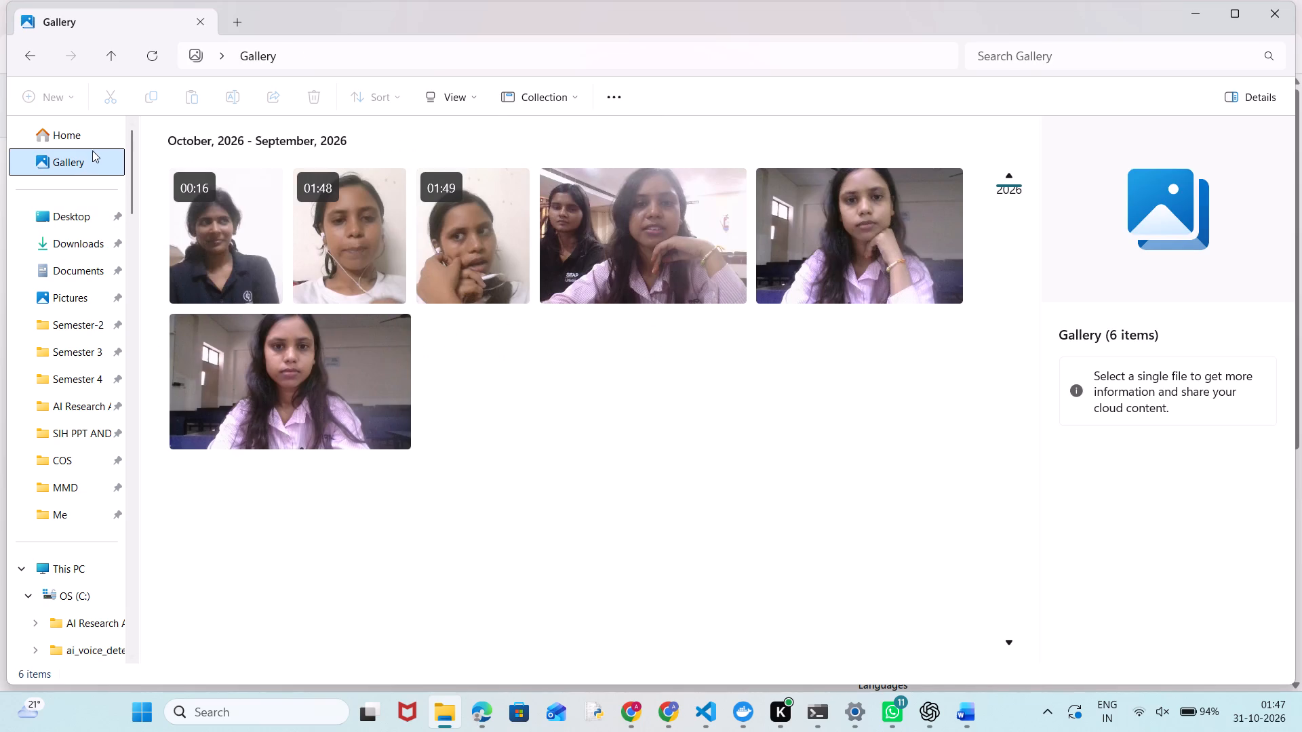
pyautogui.scroll(-2, 242, 348)
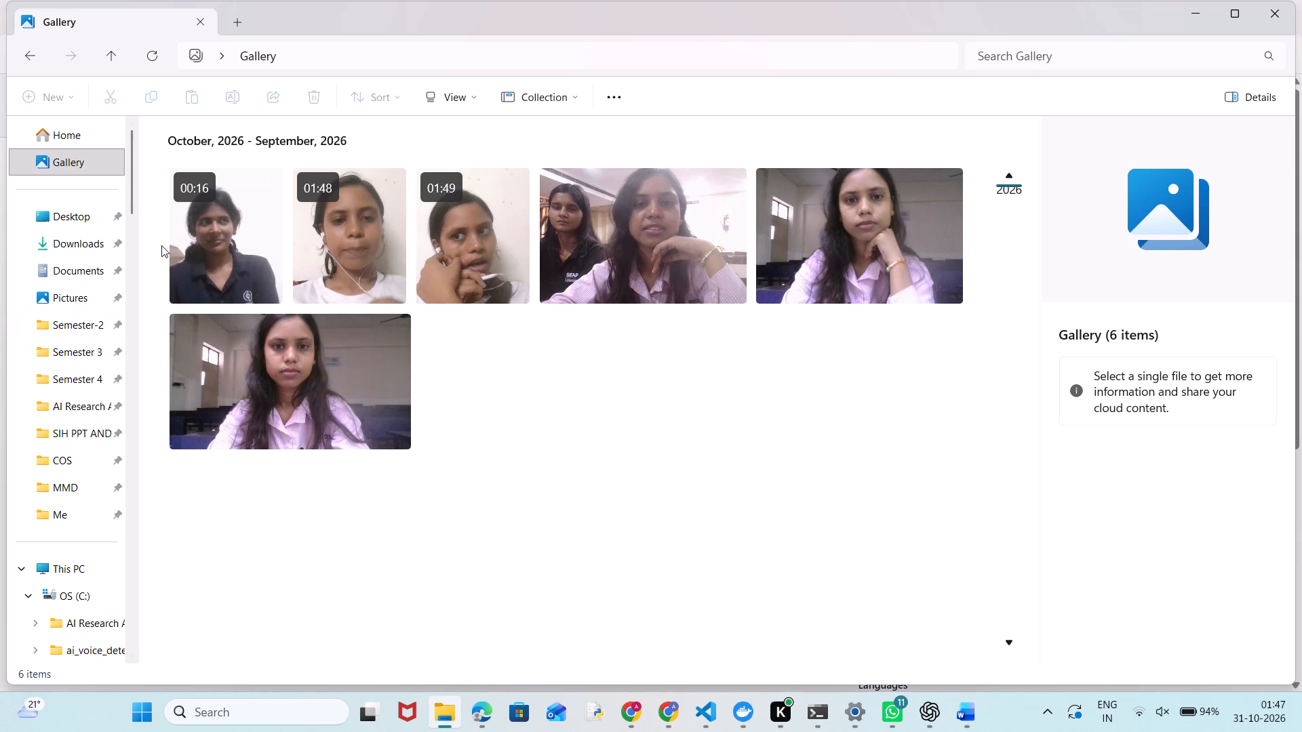
pyautogui.scroll(-2, 251, 364)
pyautogui.scroll(3, 251, 364)
pyautogui.click(299, 394)
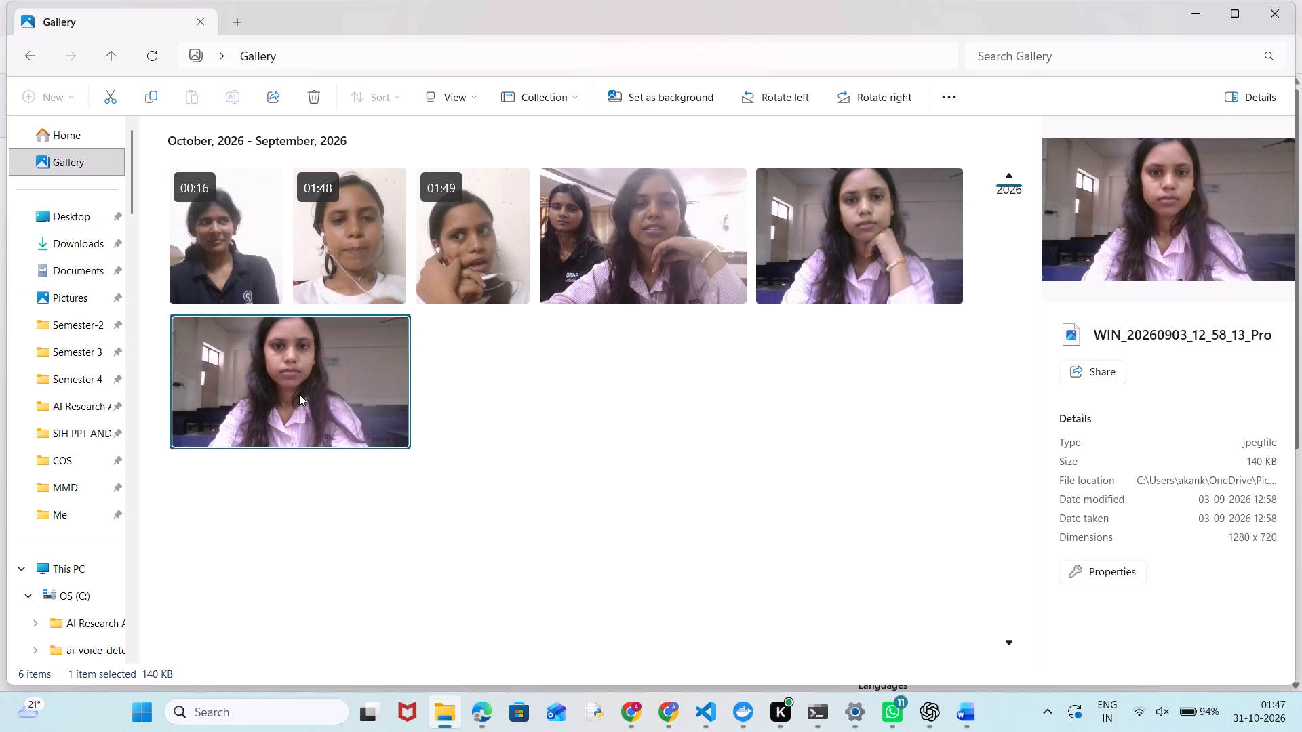
# Open the WIN_20260903_12_58_20_Pro photo in a maximized viewer, examine it up close, and close it.
pyautogui.click(871, 286)
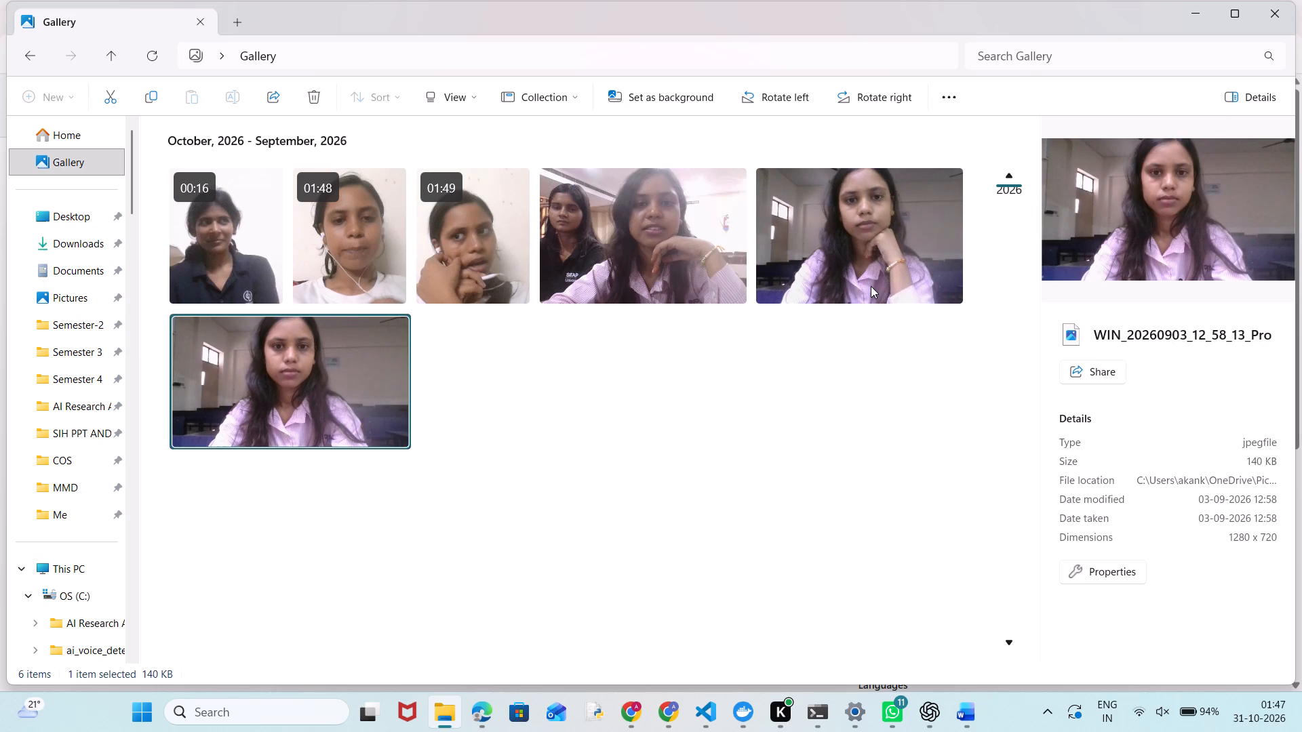
pyautogui.doubleClick(871, 286)
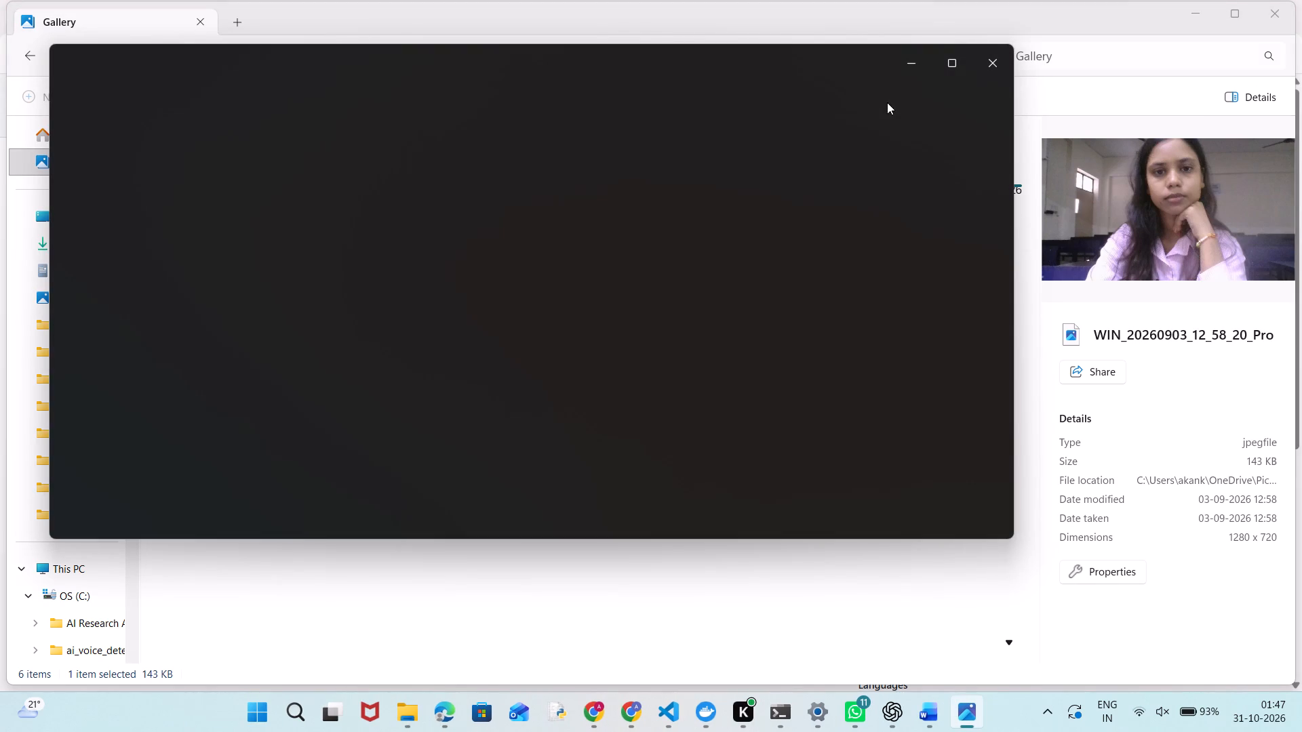
pyautogui.click(949, 57)
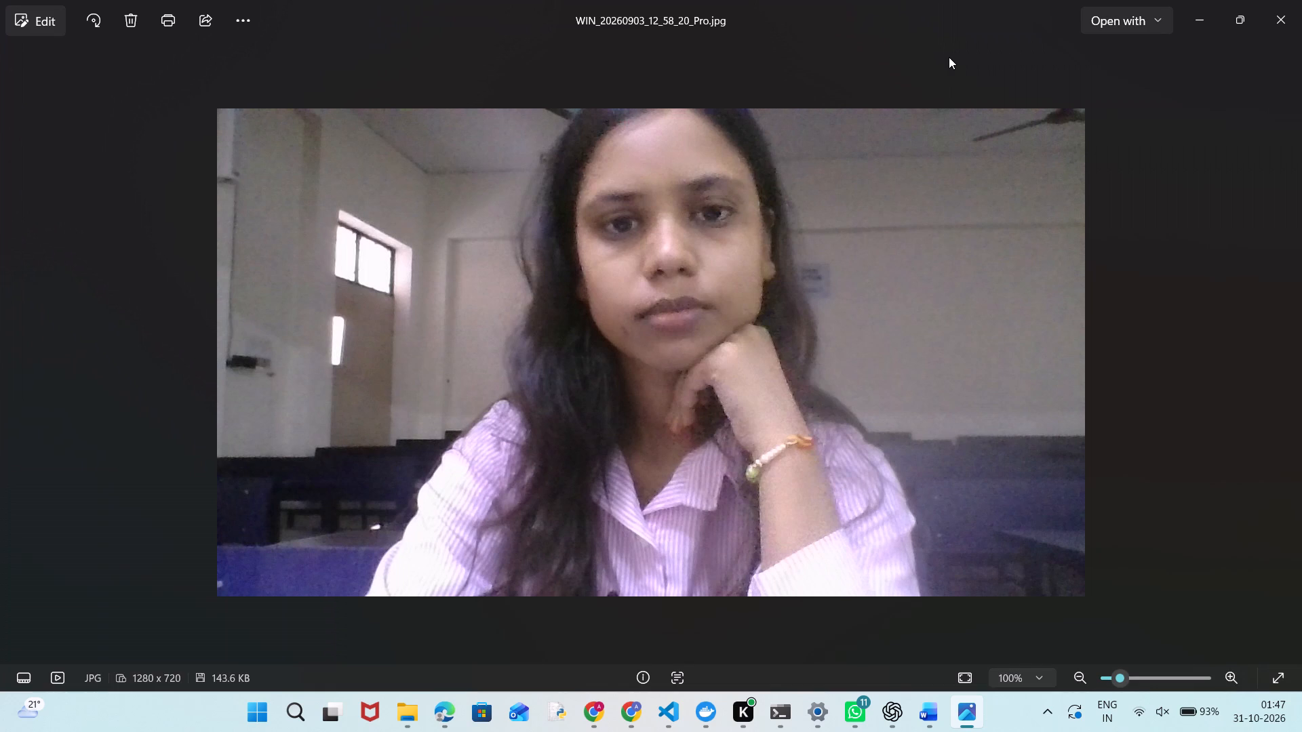
pyautogui.scroll(-3, 887, 306)
pyautogui.scroll(1, 887, 306)
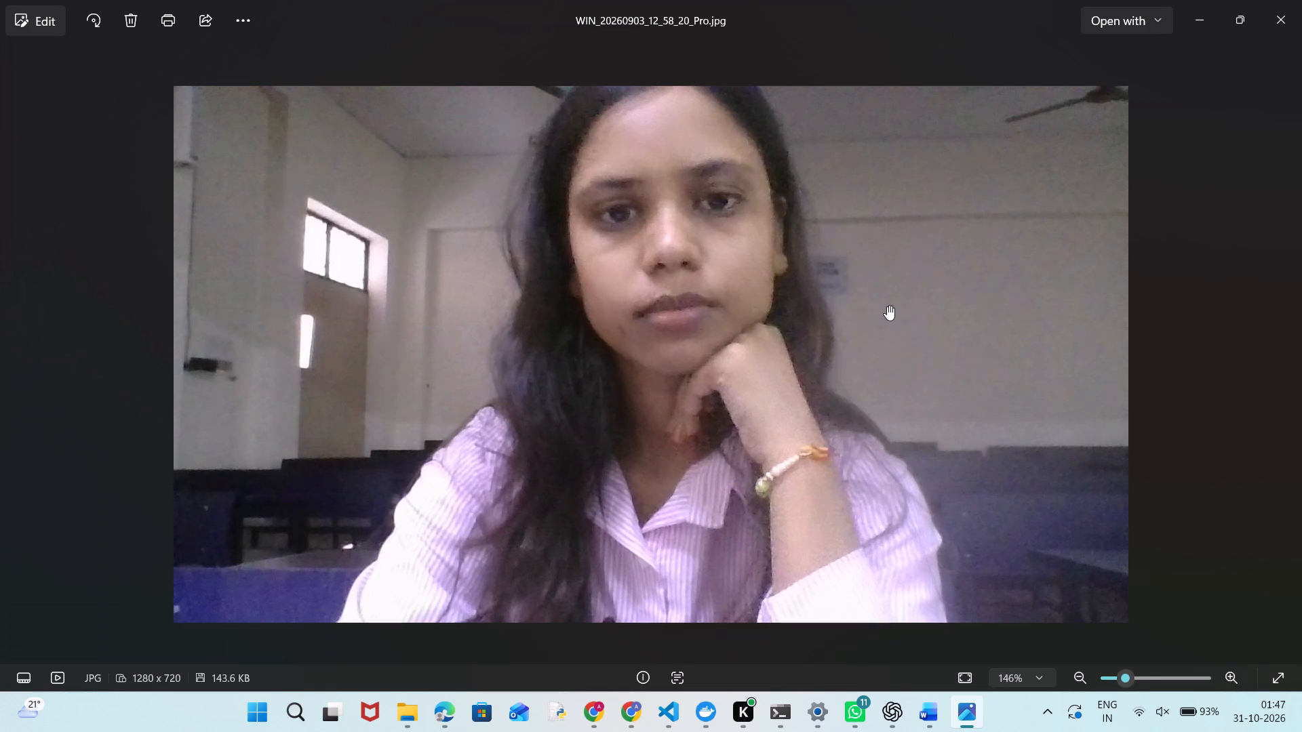
pyautogui.scroll(1, 887, 306)
pyautogui.scroll(-1, 887, 306)
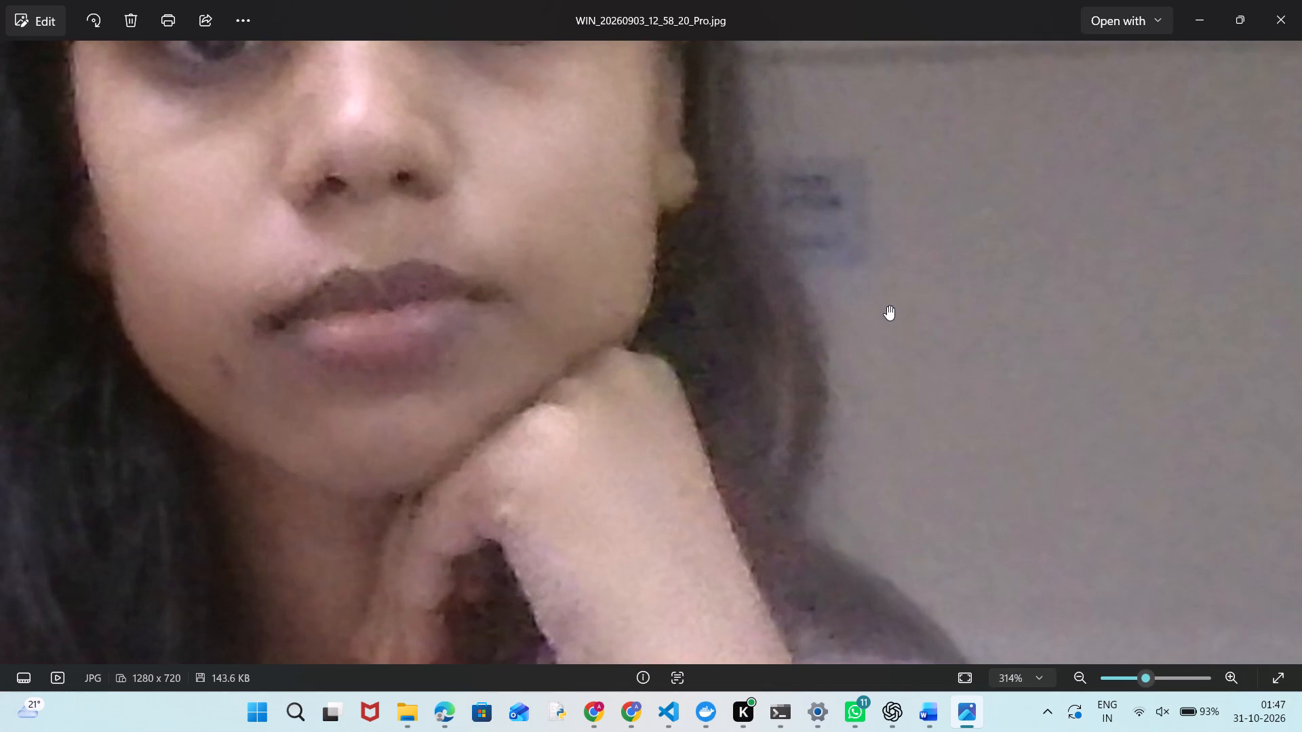
pyautogui.keyDown('ctrl'); pyautogui.scroll(-19, 887, 306); pyautogui.keyUp('ctrl')
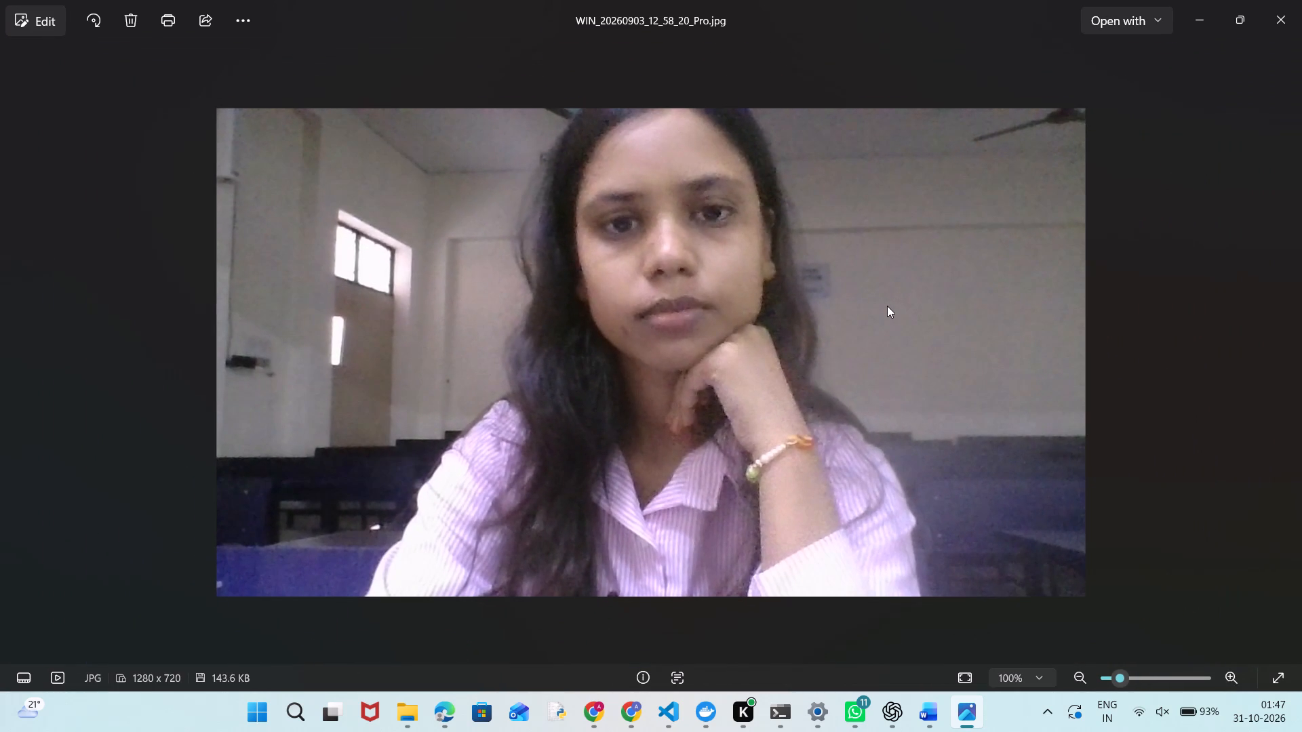
pyautogui.click(1286, 32)
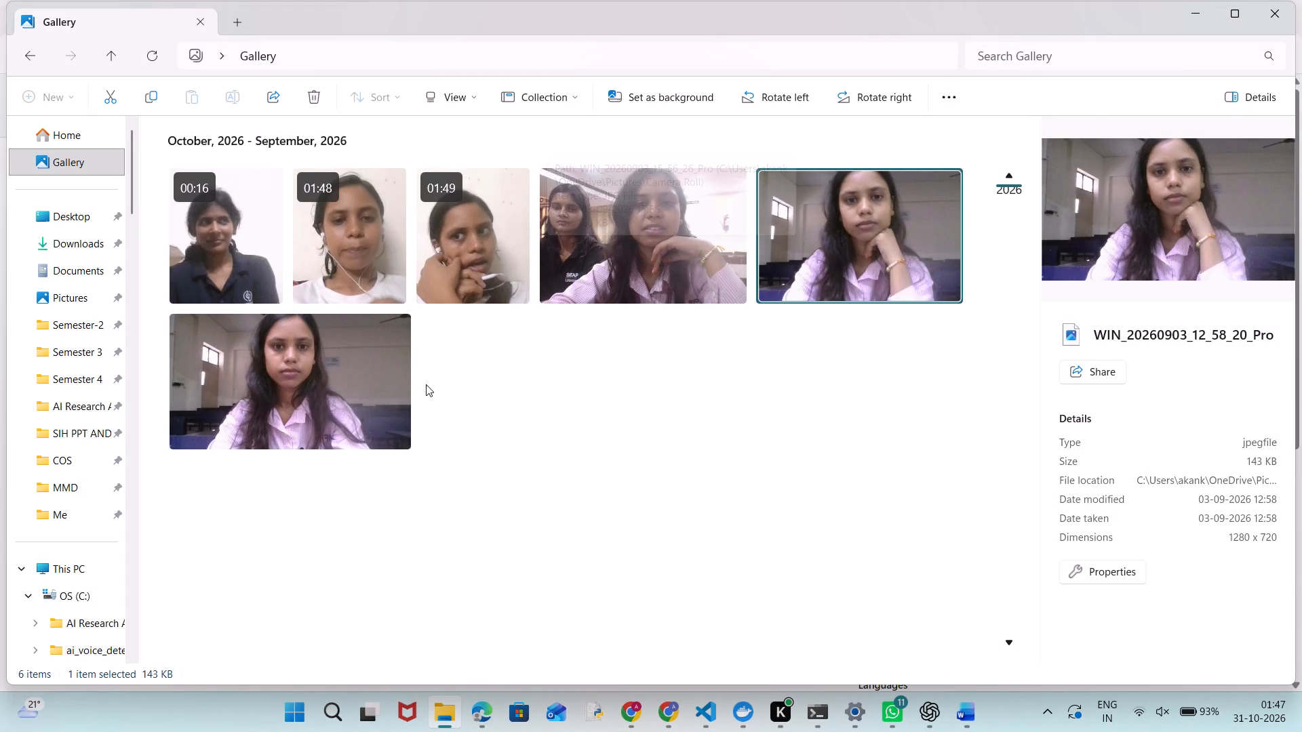
# Look through the recent files listed on the File Explorer Home page.
pyautogui.click(73, 140)
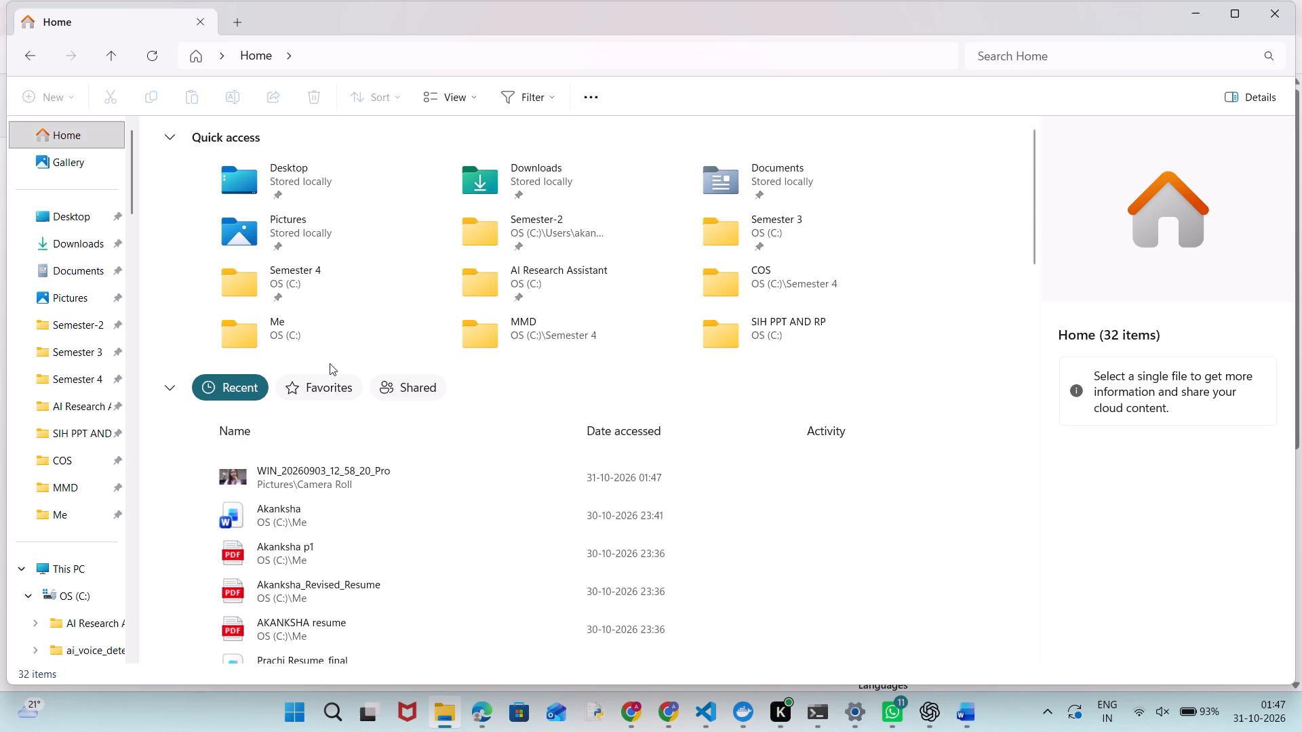
pyautogui.scroll(-3, 330, 363)
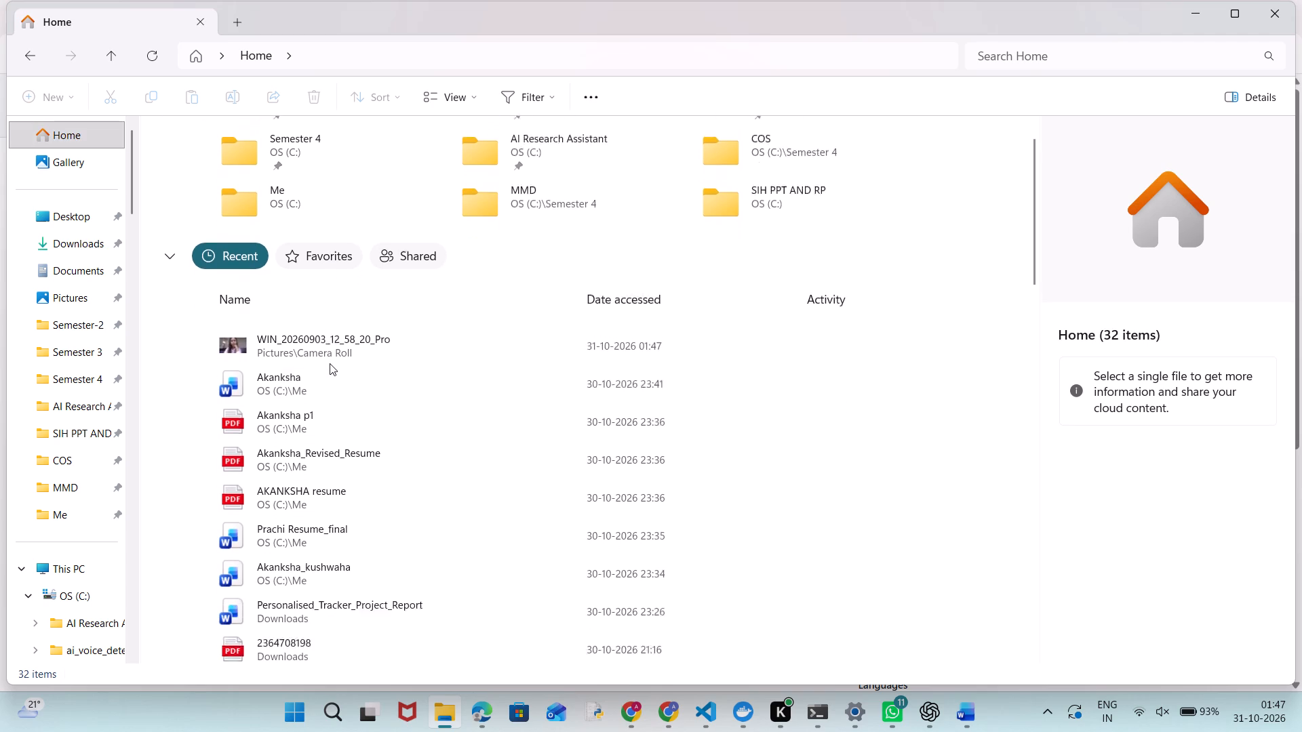
pyautogui.scroll(-3, 330, 363)
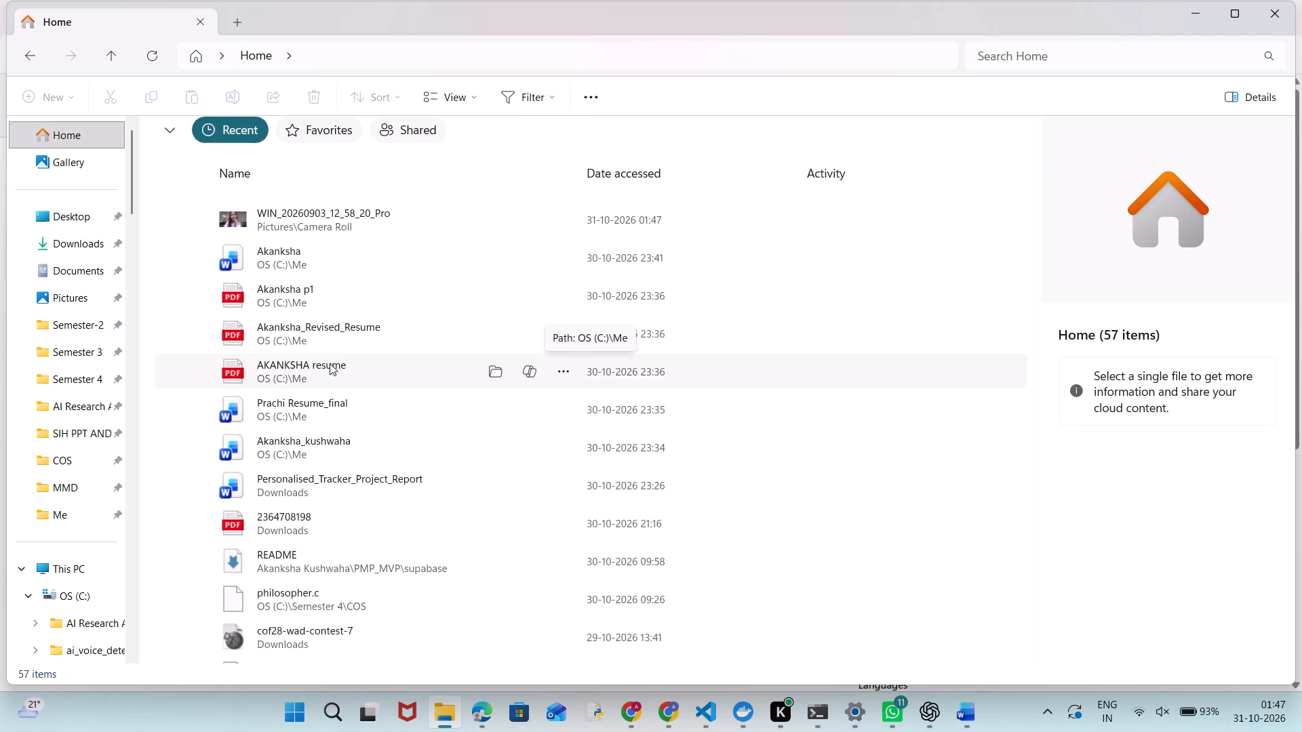
pyautogui.scroll(-3, 330, 363)
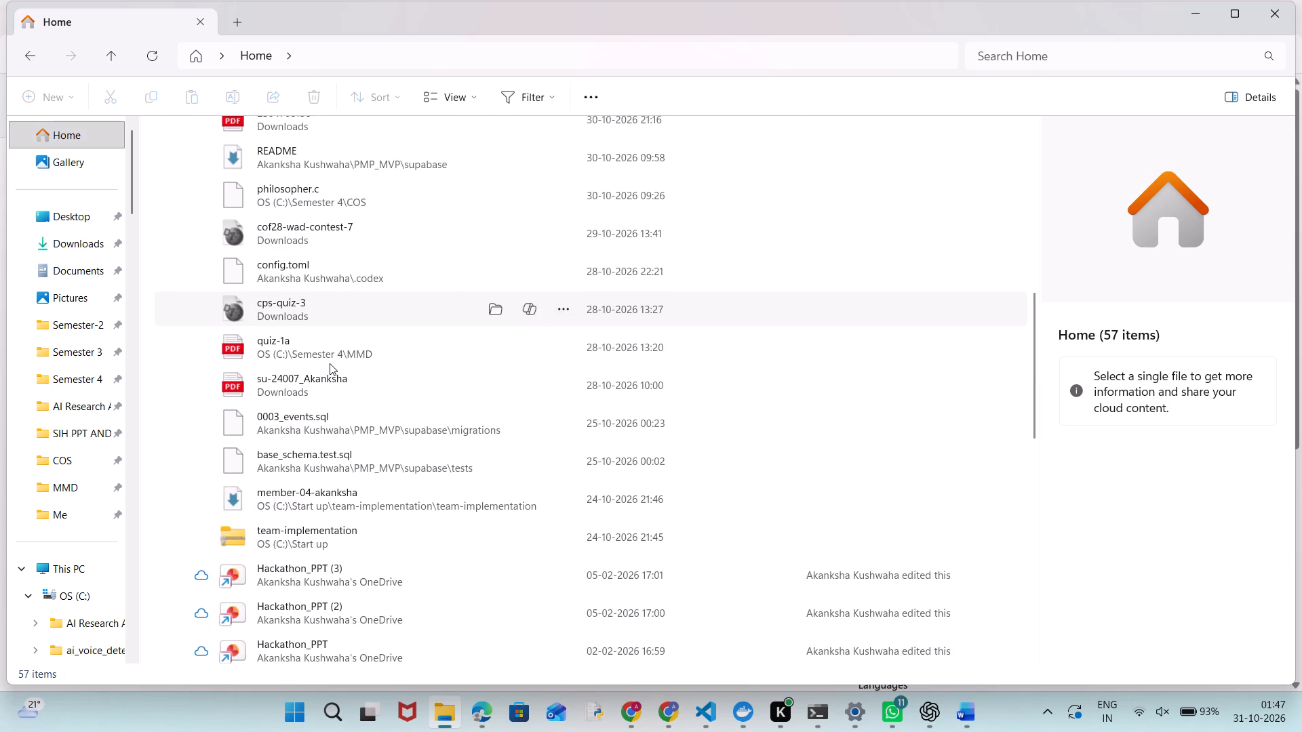
pyautogui.scroll(-3, 330, 363)
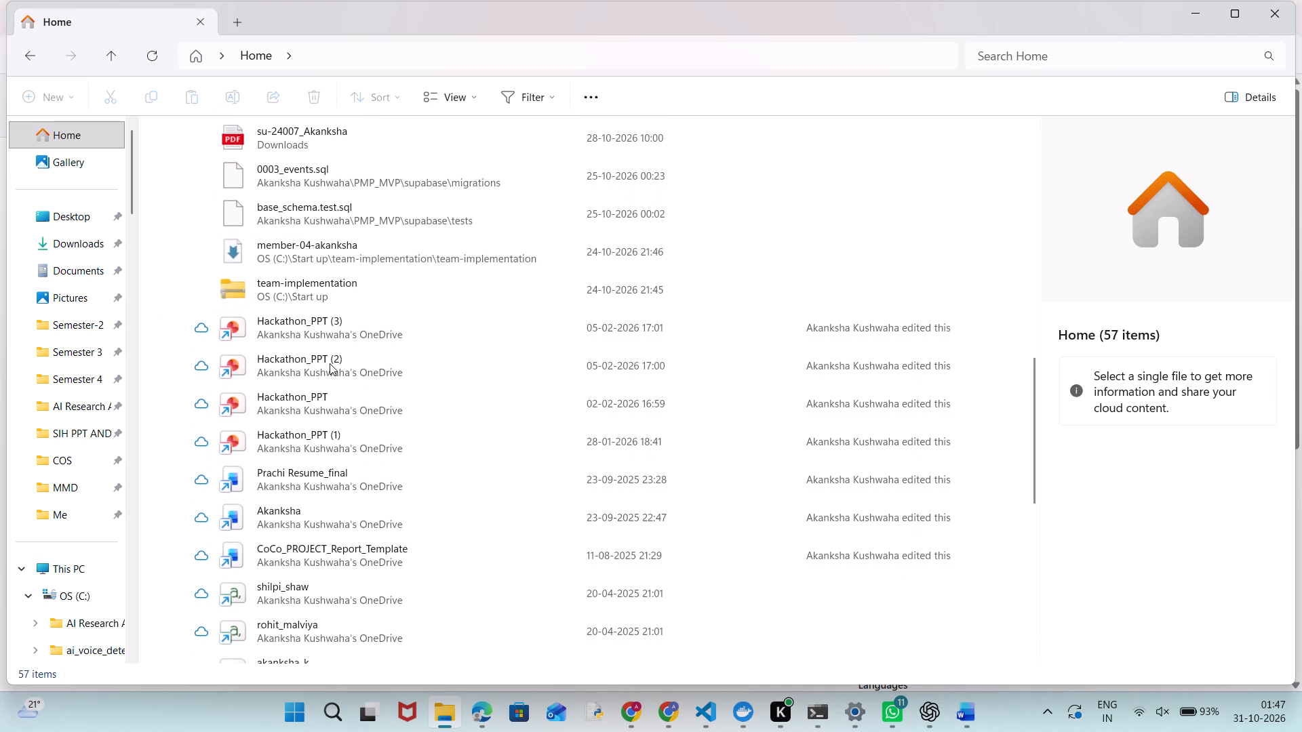
pyautogui.scroll(-2, 330, 363)
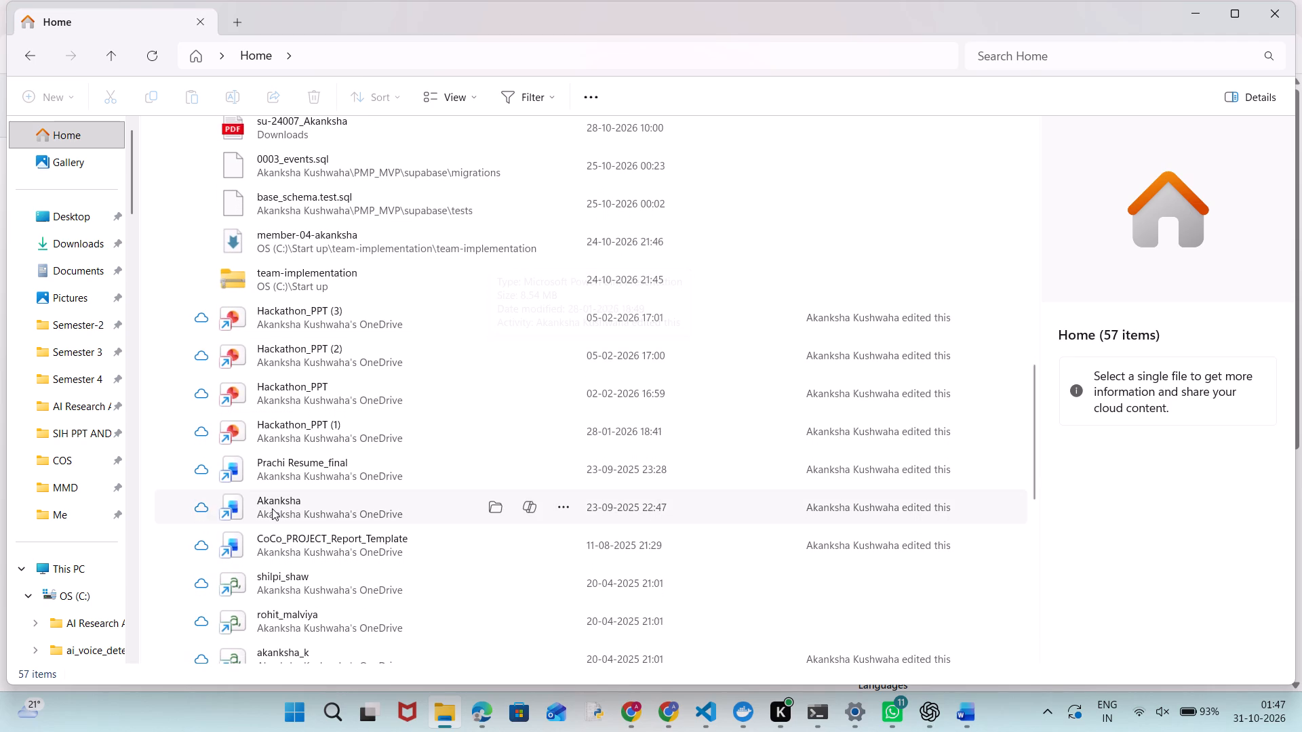
pyautogui.scroll(-5, 272, 508)
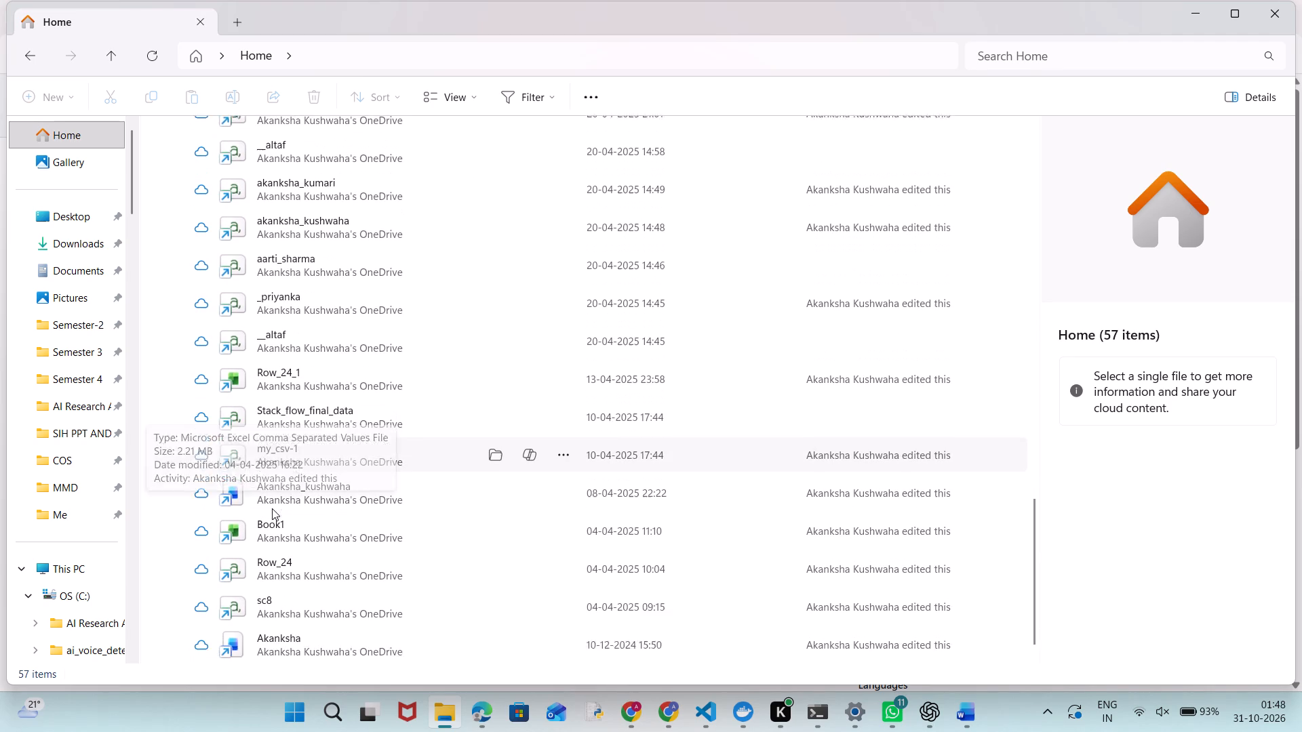
pyautogui.scroll(-2, 272, 508)
pyautogui.hscroll(1, 272, 508)
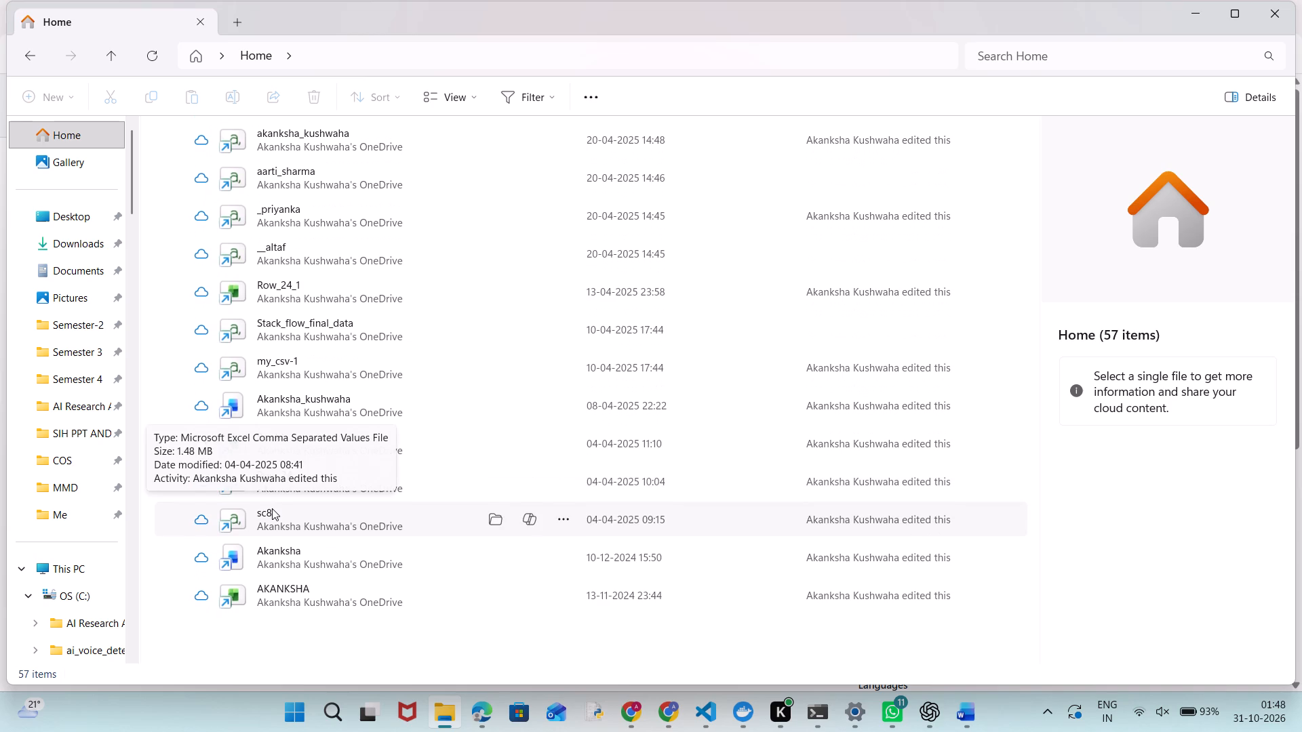
pyautogui.hscroll(1, 272, 508)
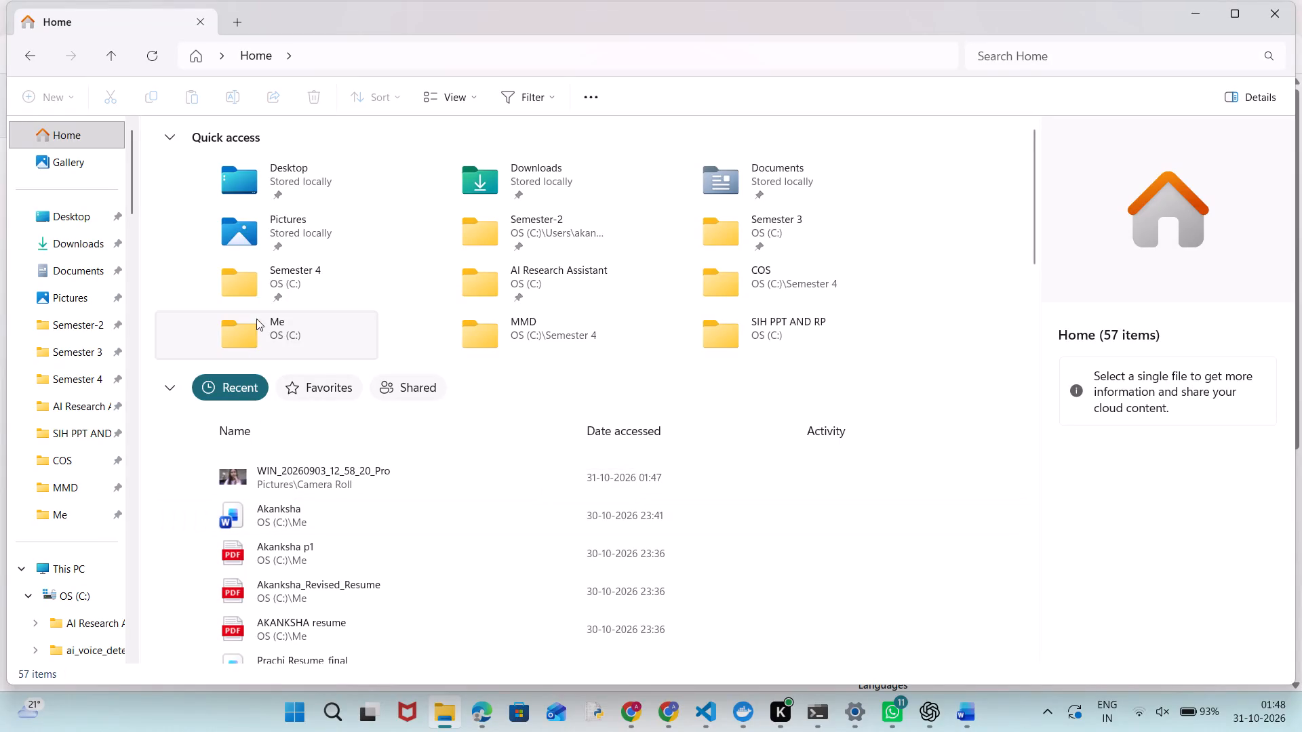
# Check the Pictures folder and its Saved Pictures subfolder, and return to Home.
pyautogui.doubleClick(309, 218)
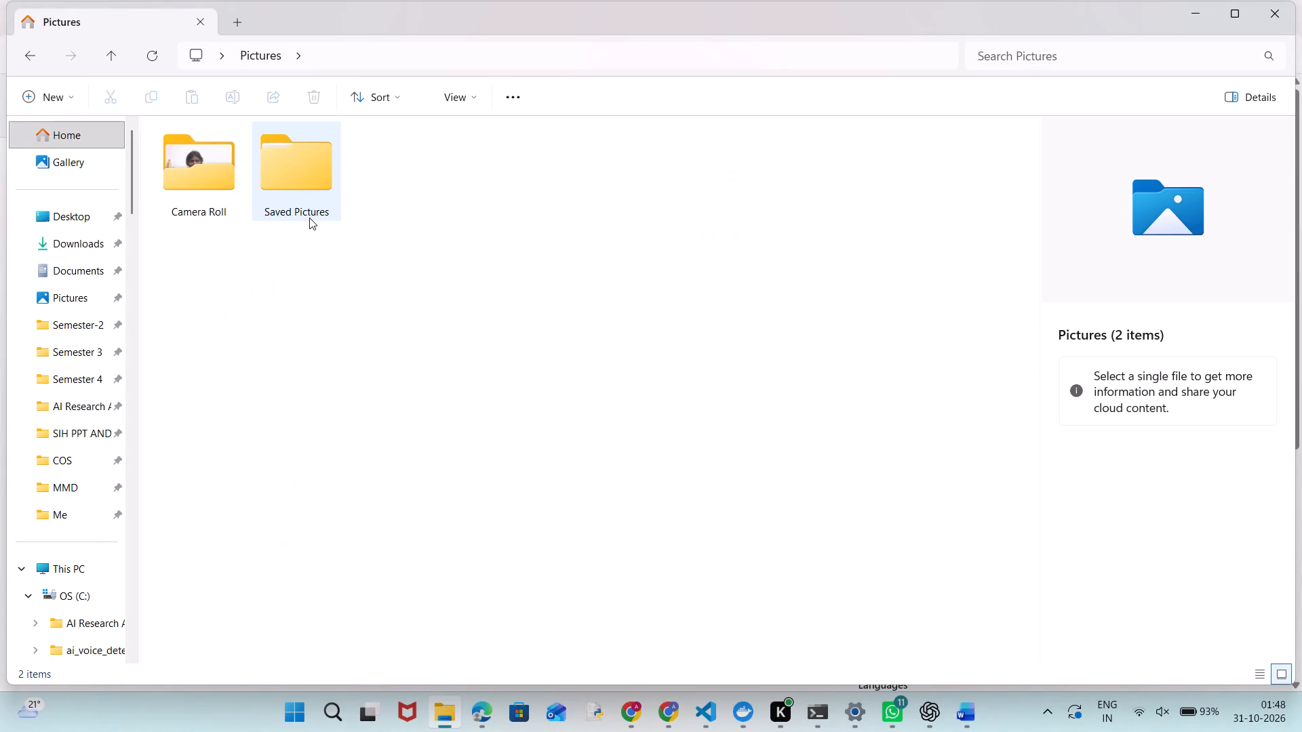
pyautogui.doubleClick(296, 186)
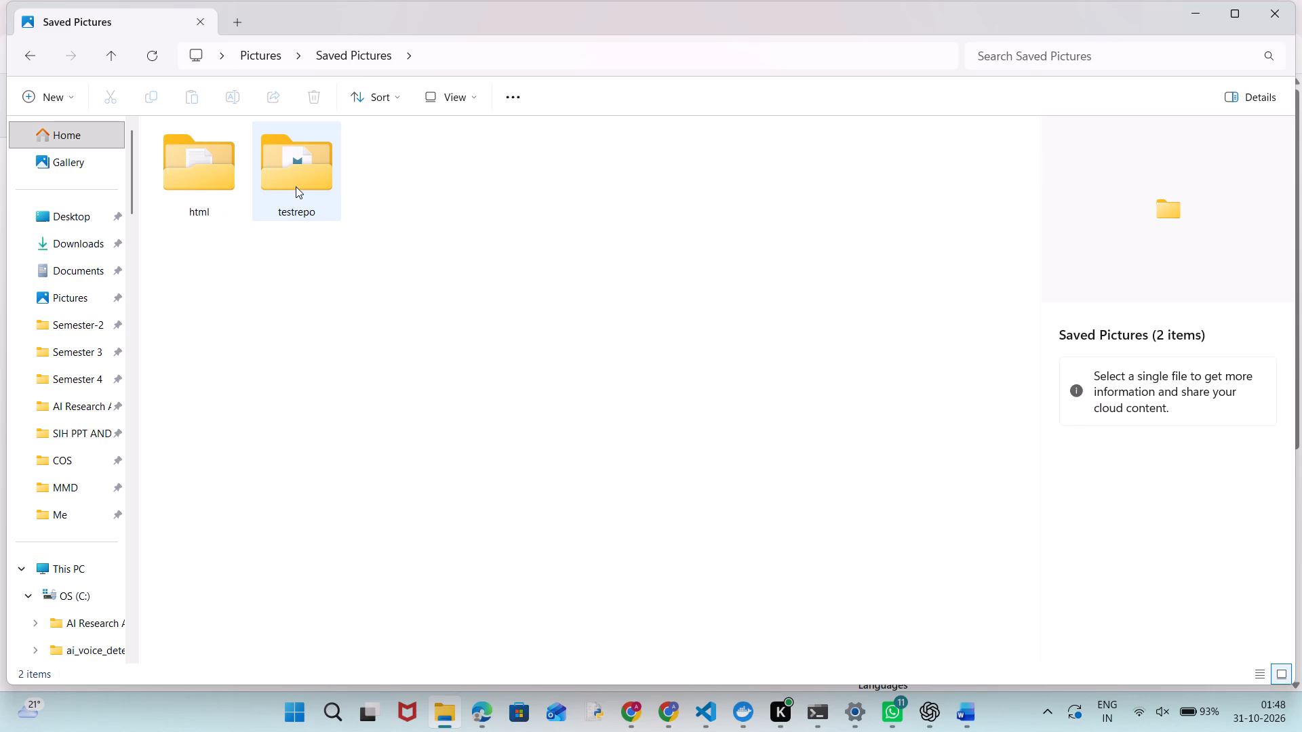
pyautogui.click(27, 58)
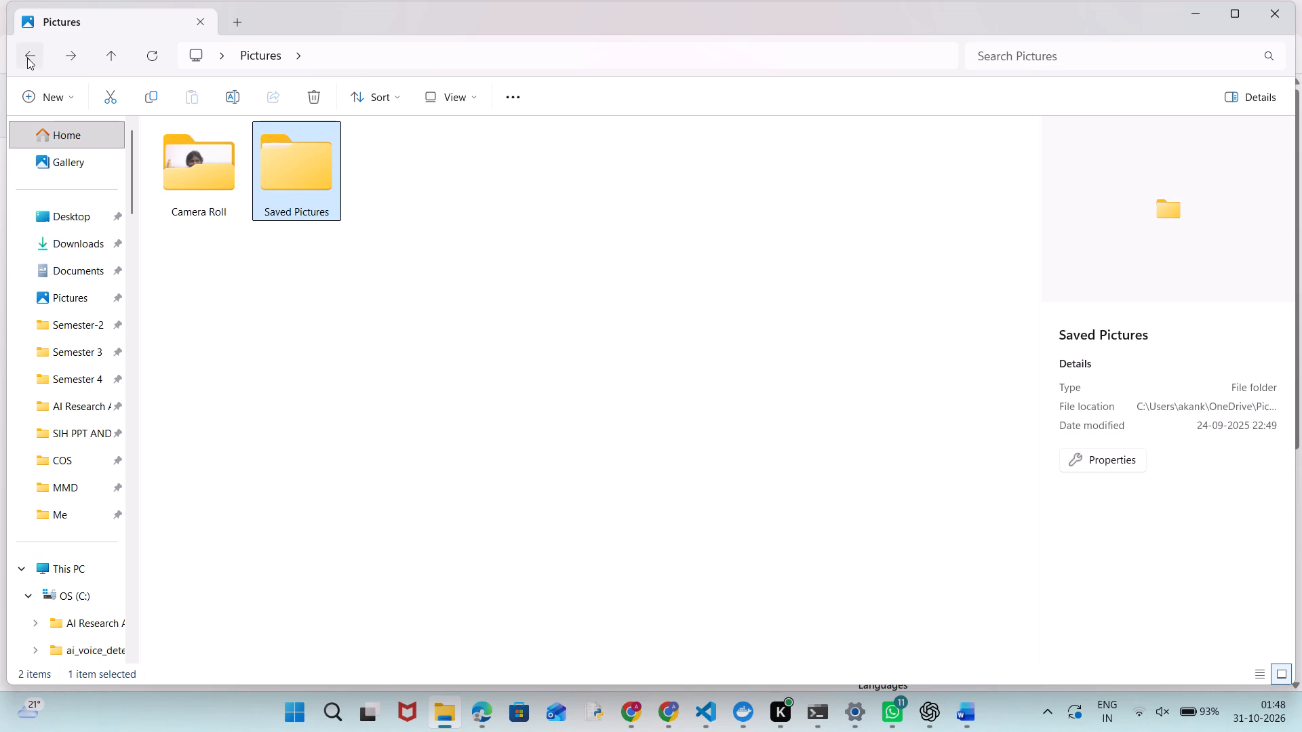
pyautogui.click(27, 58)
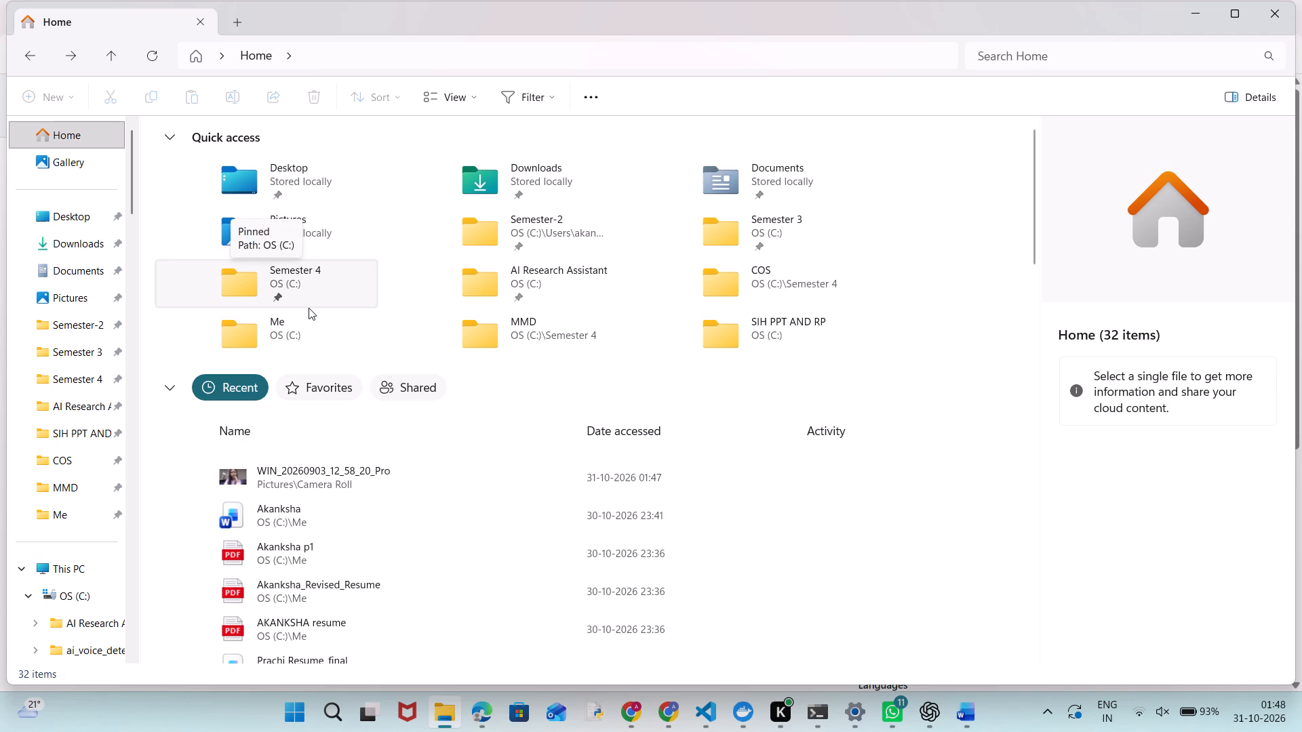
# Capture a rectangular screenshot of the Home page covering the middle and last columns of quick access folders and the area below.
pyautogui.press('Print')
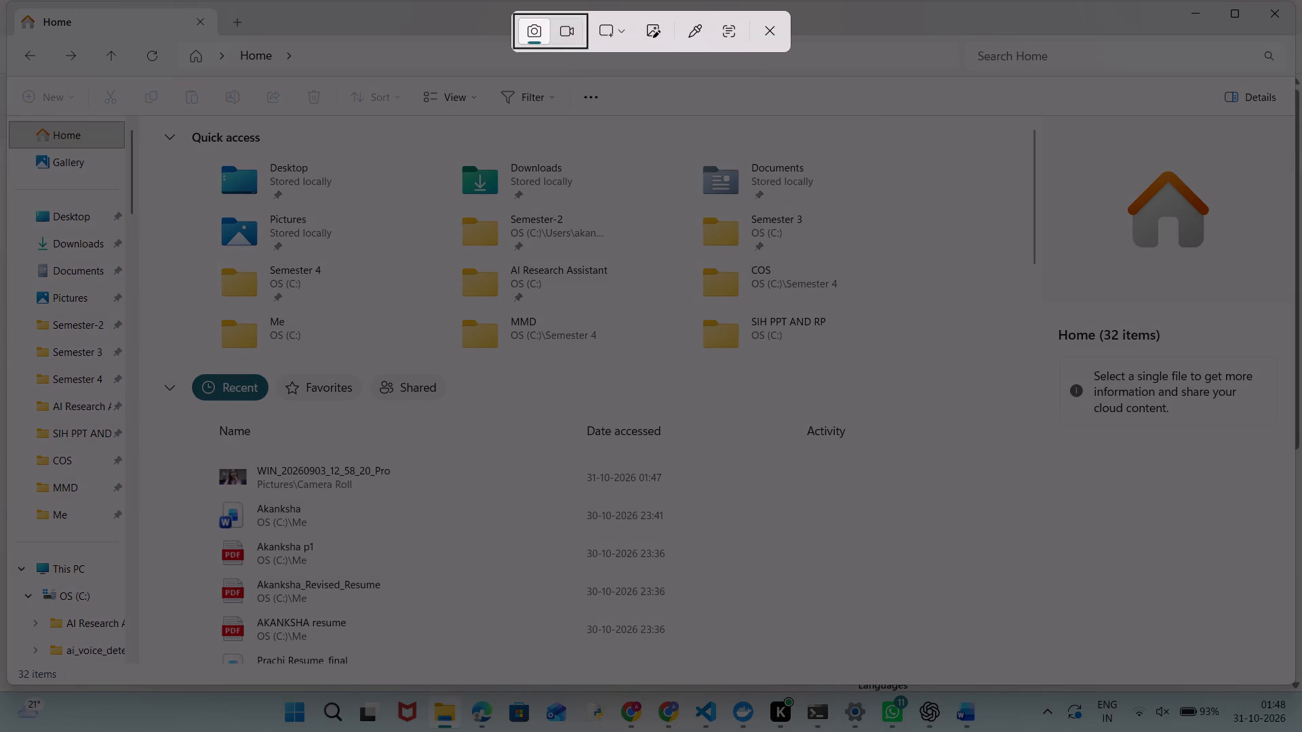
pyautogui.moveTo(458, 186); pyautogui.dragTo(914, 666)
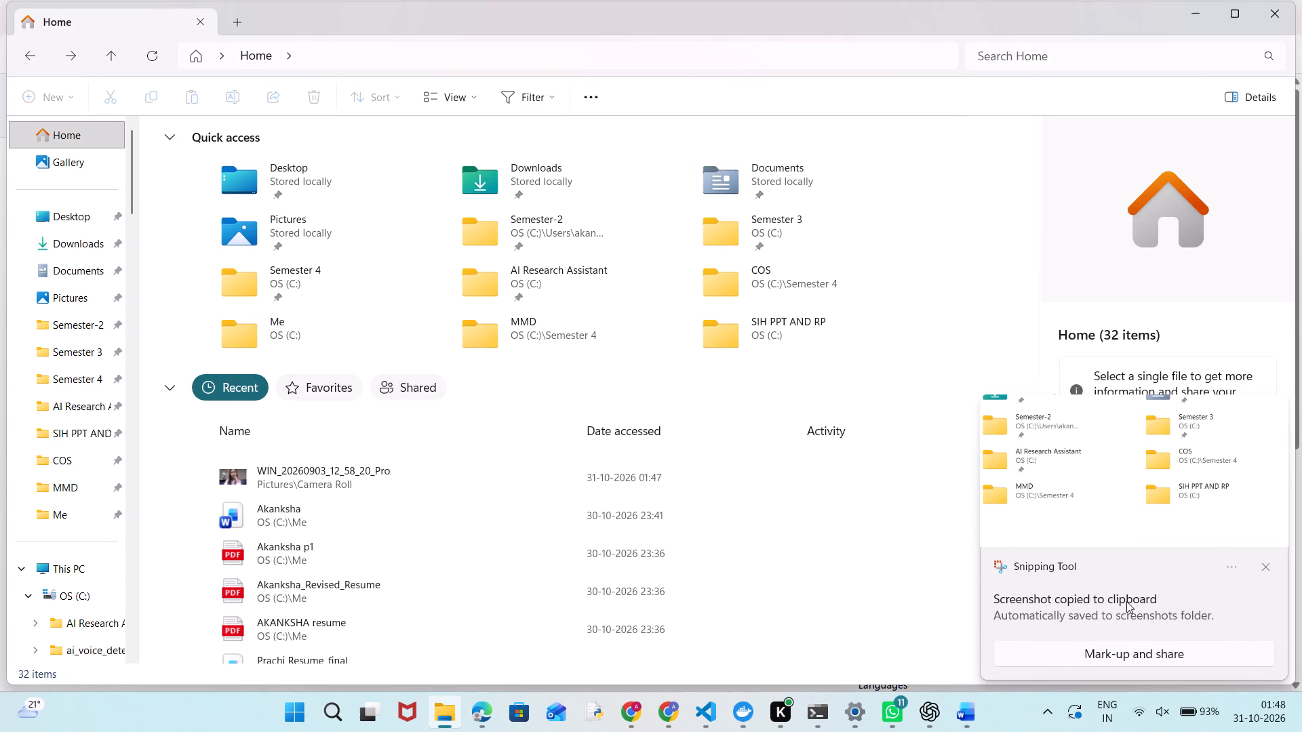
pyautogui.click(1227, 563)
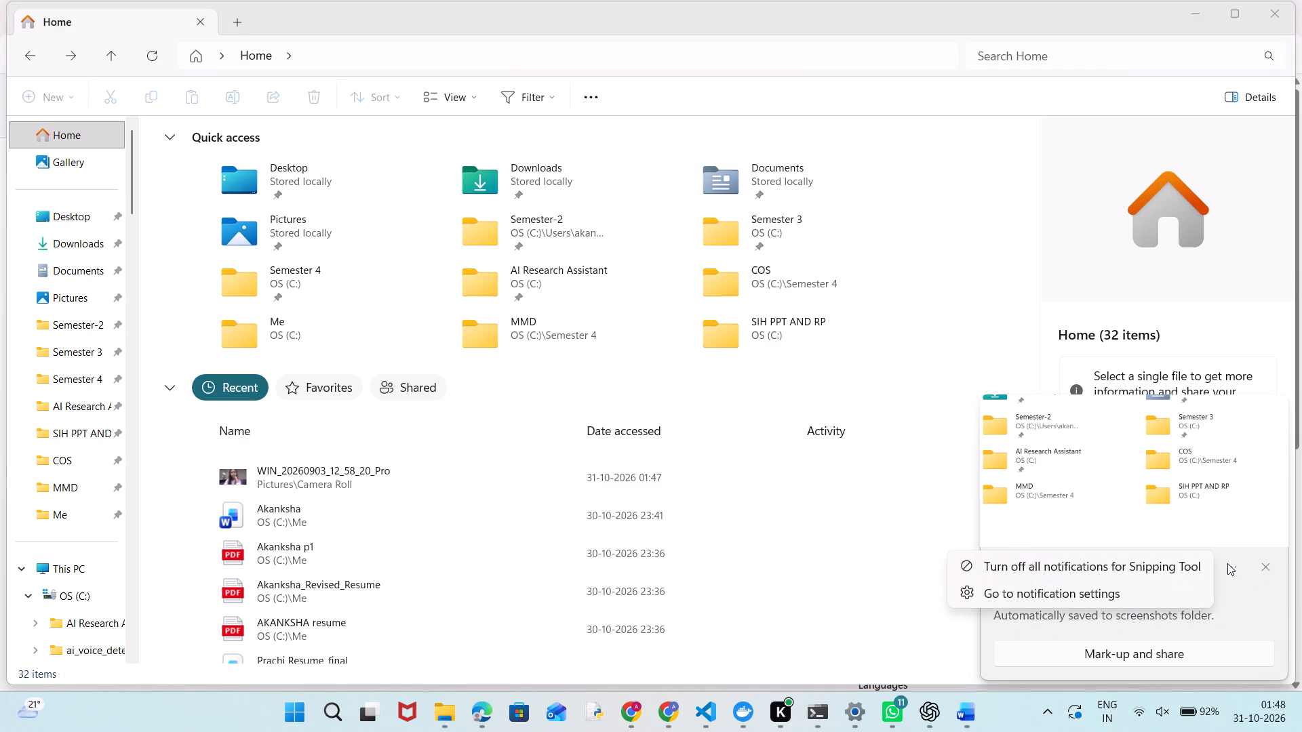
pyautogui.click(853, 535)
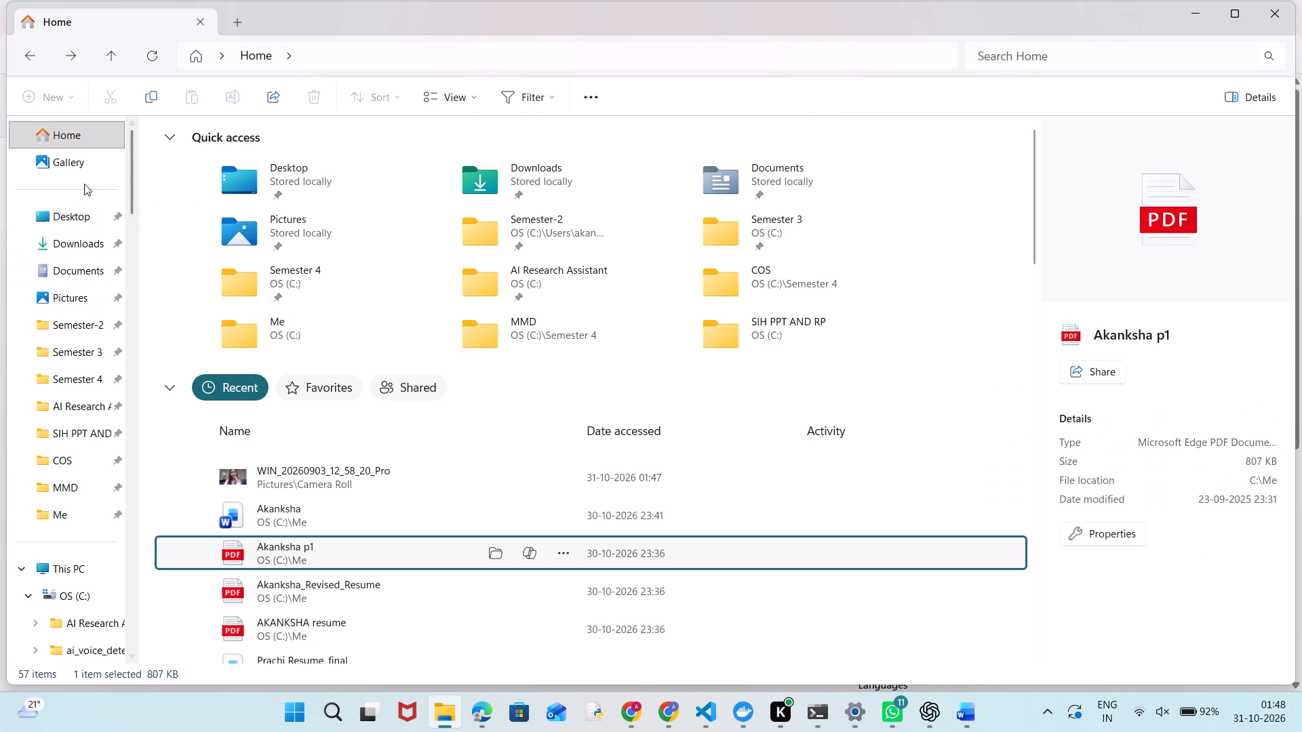
# Search Home for "scree", check the contents of the screencast folder, and return to the search results.
pyautogui.click(1083, 53)
pyautogui.write('scree')
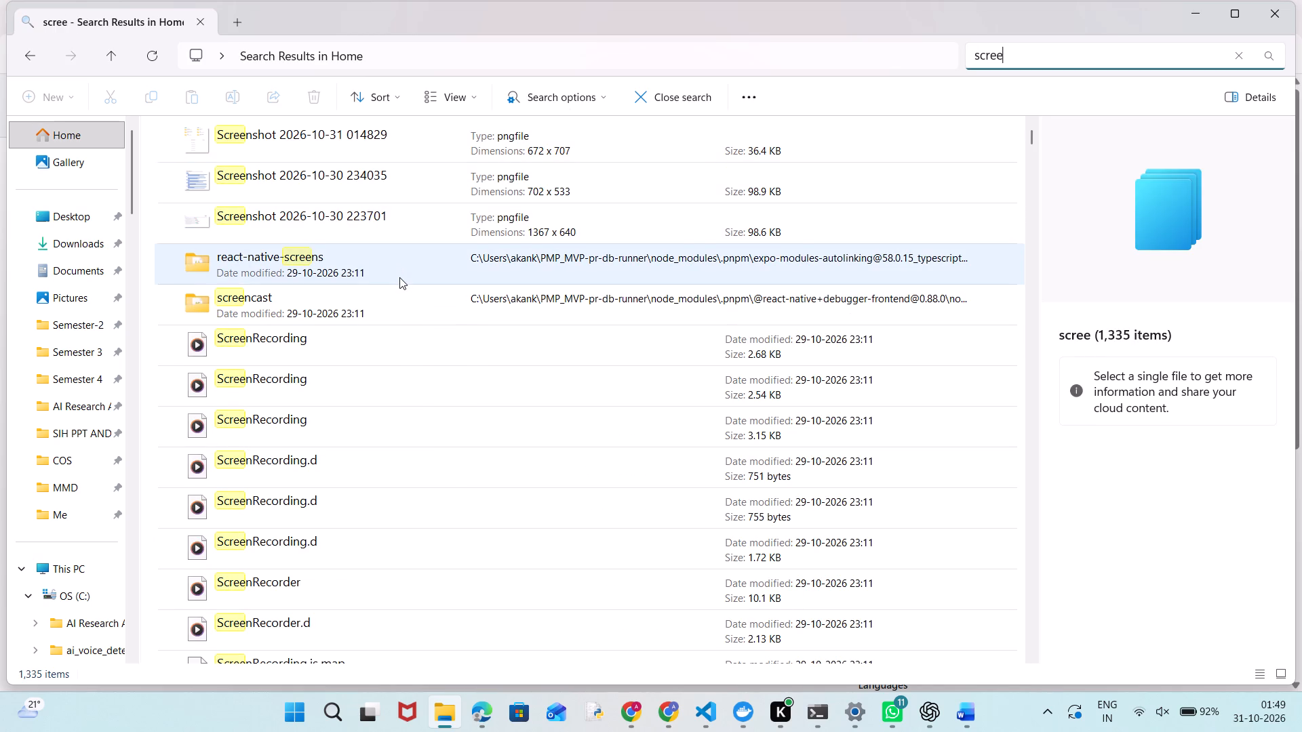
pyautogui.doubleClick(395, 302)
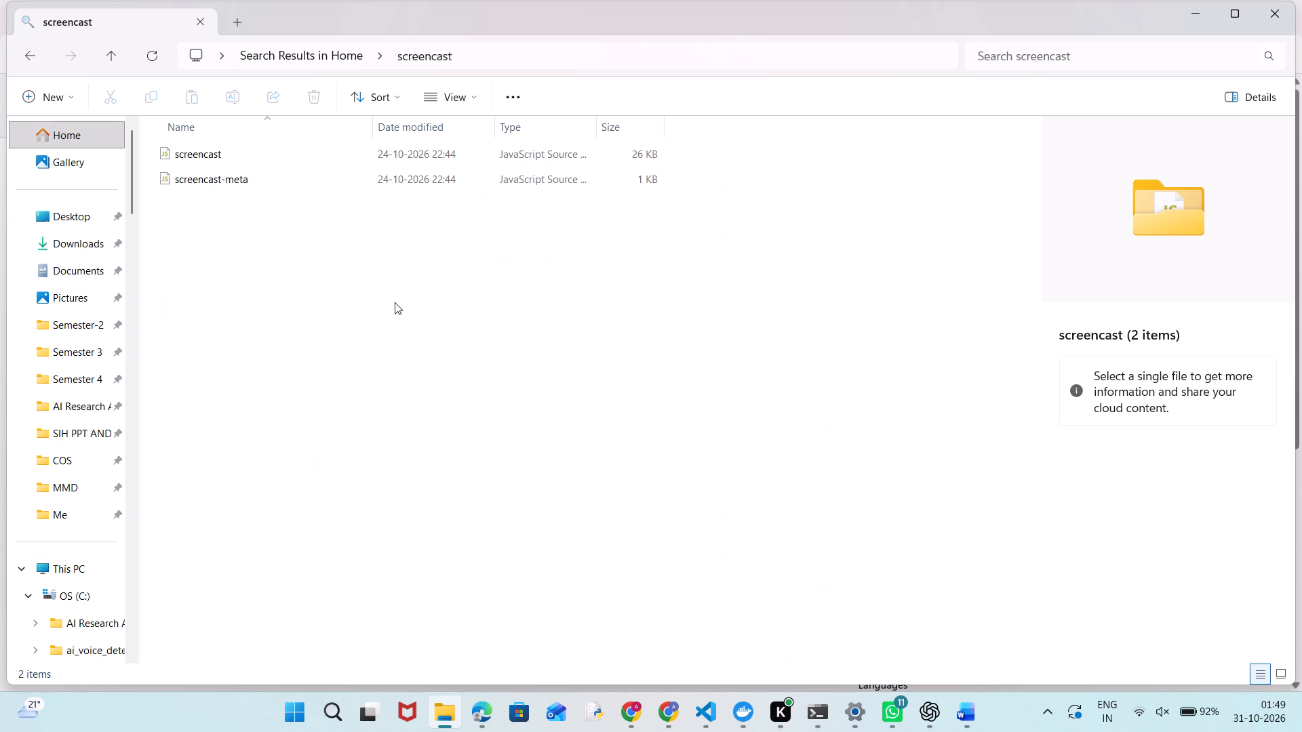
pyautogui.click(31, 49)
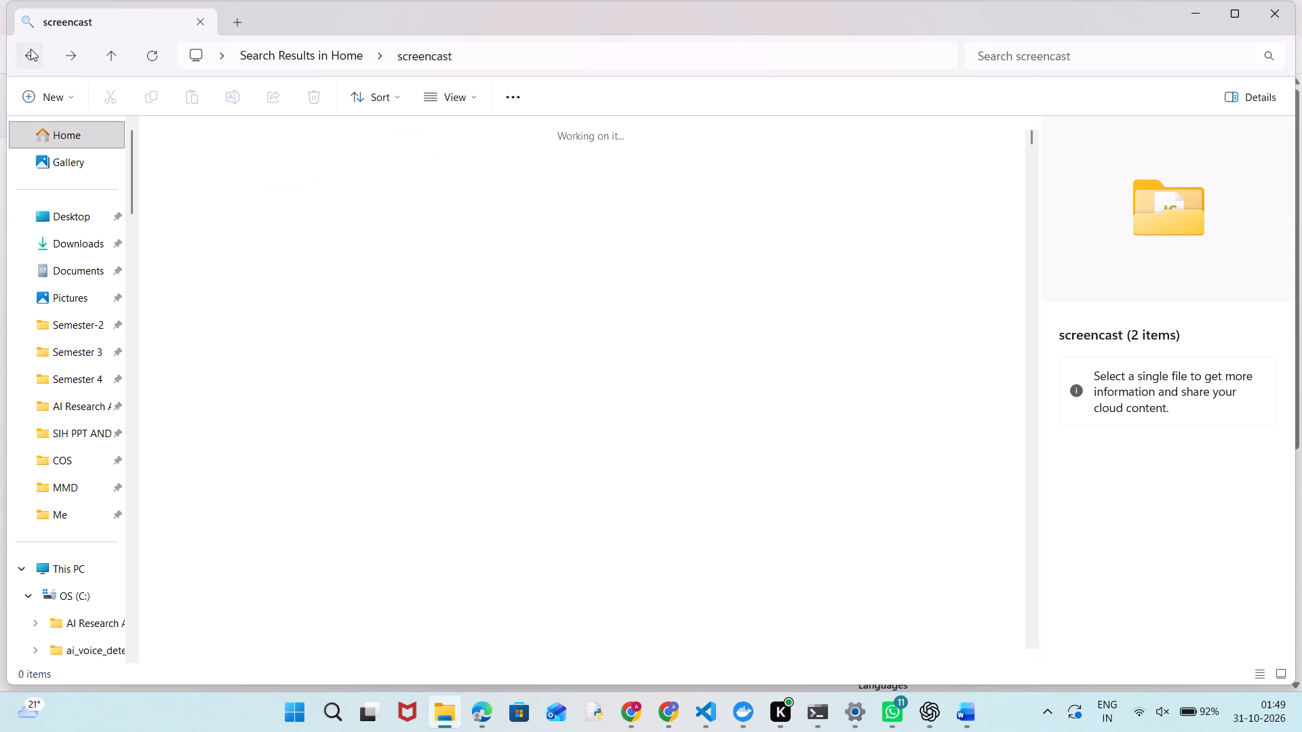
# Look through the "scree" search results for screenshot files, going back from October to late January 2026.
pyautogui.scroll(-5, 252, 387)
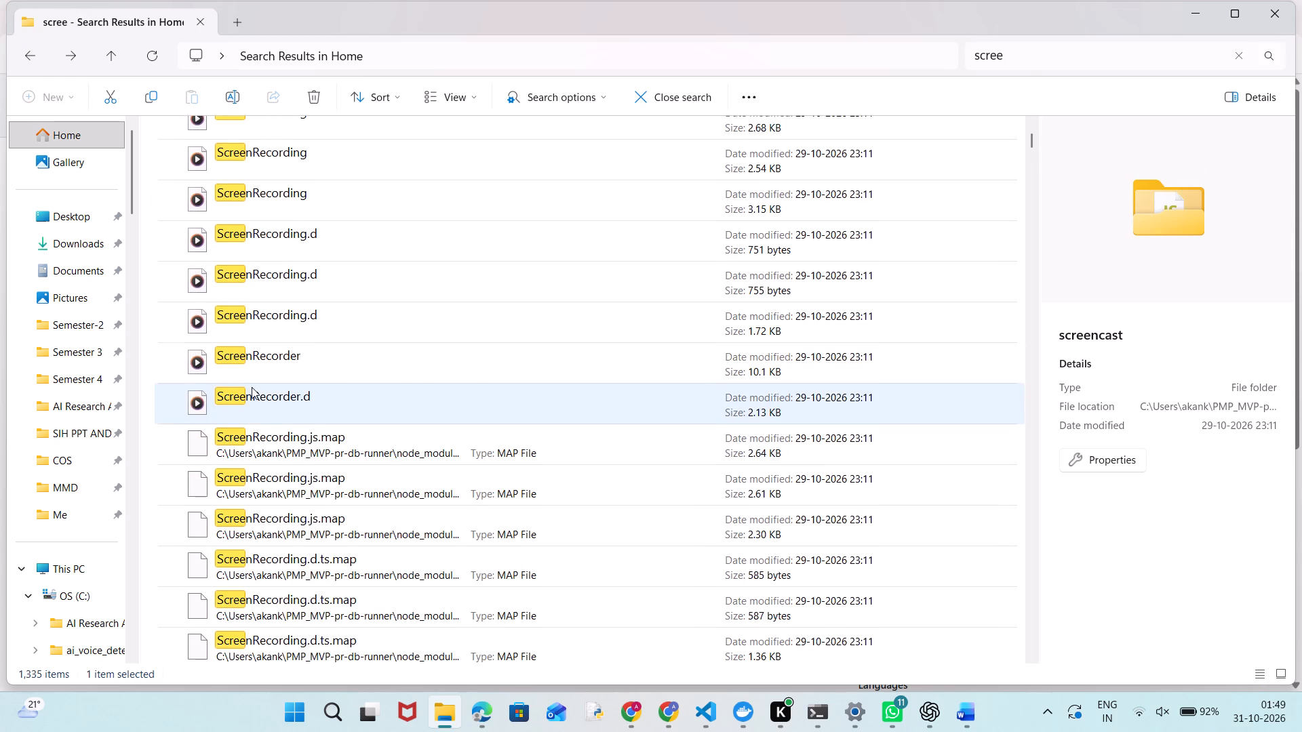
pyautogui.scroll(-5, 252, 387)
pyautogui.scroll(6, 252, 387)
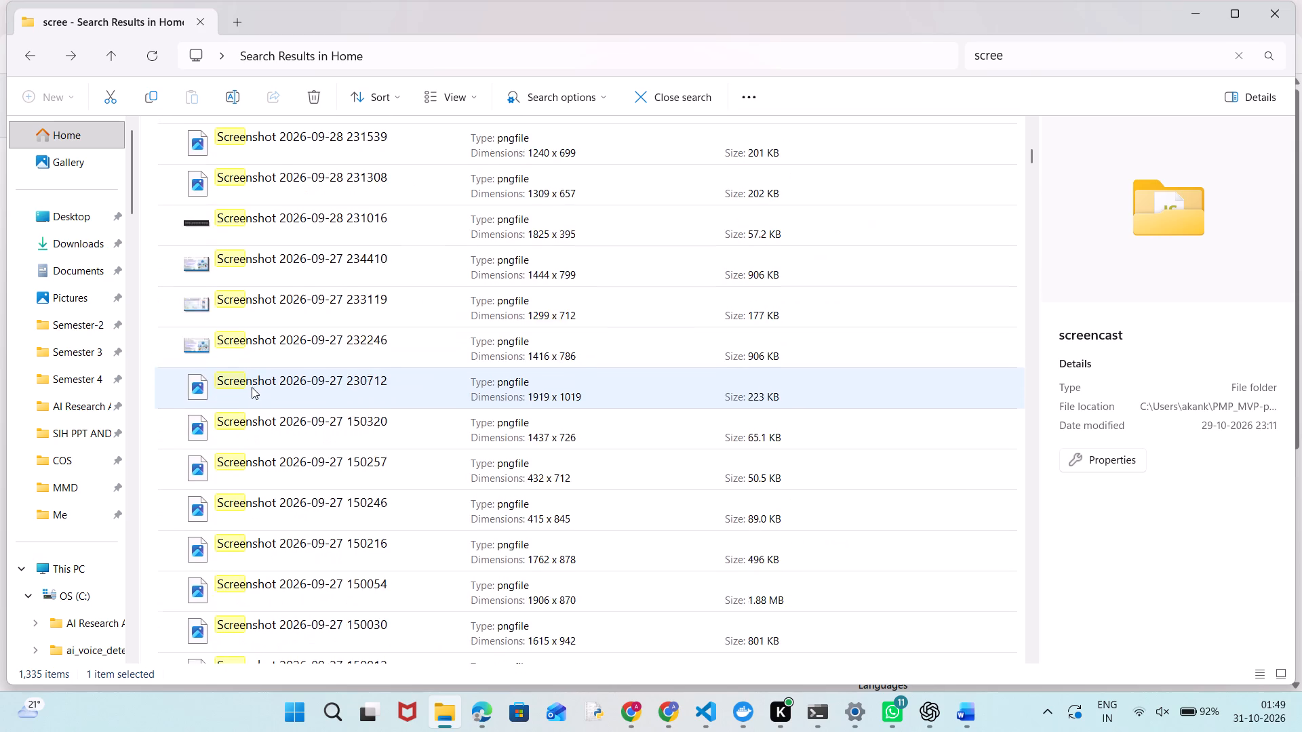
pyautogui.scroll(-2, 252, 387)
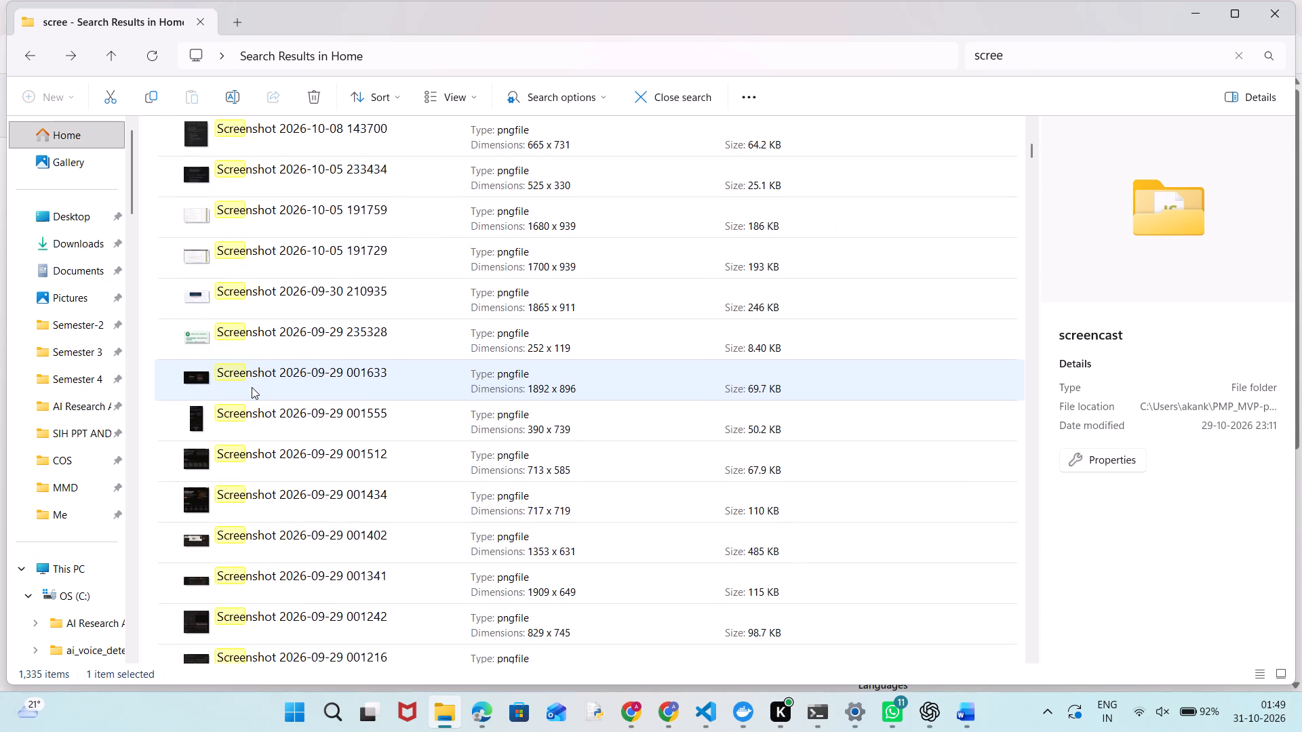
pyautogui.scroll(-4, 252, 387)
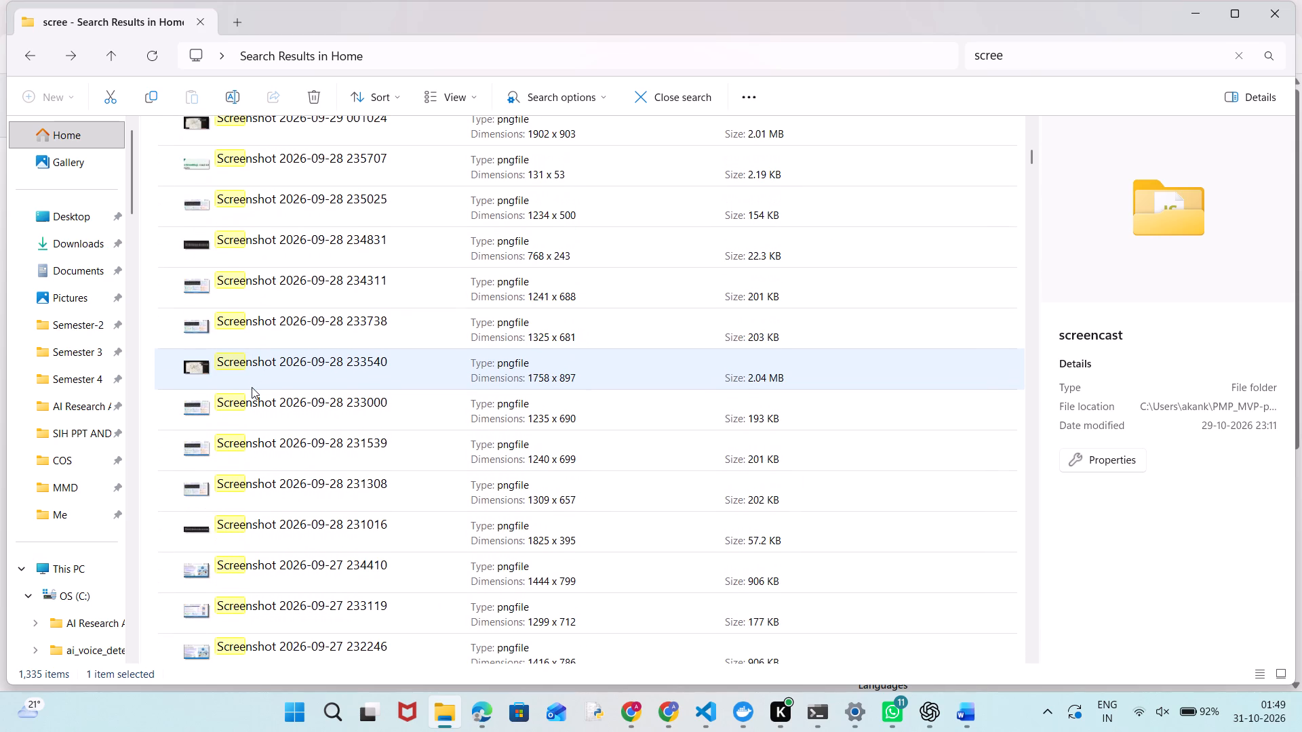
pyautogui.scroll(-9, 252, 387)
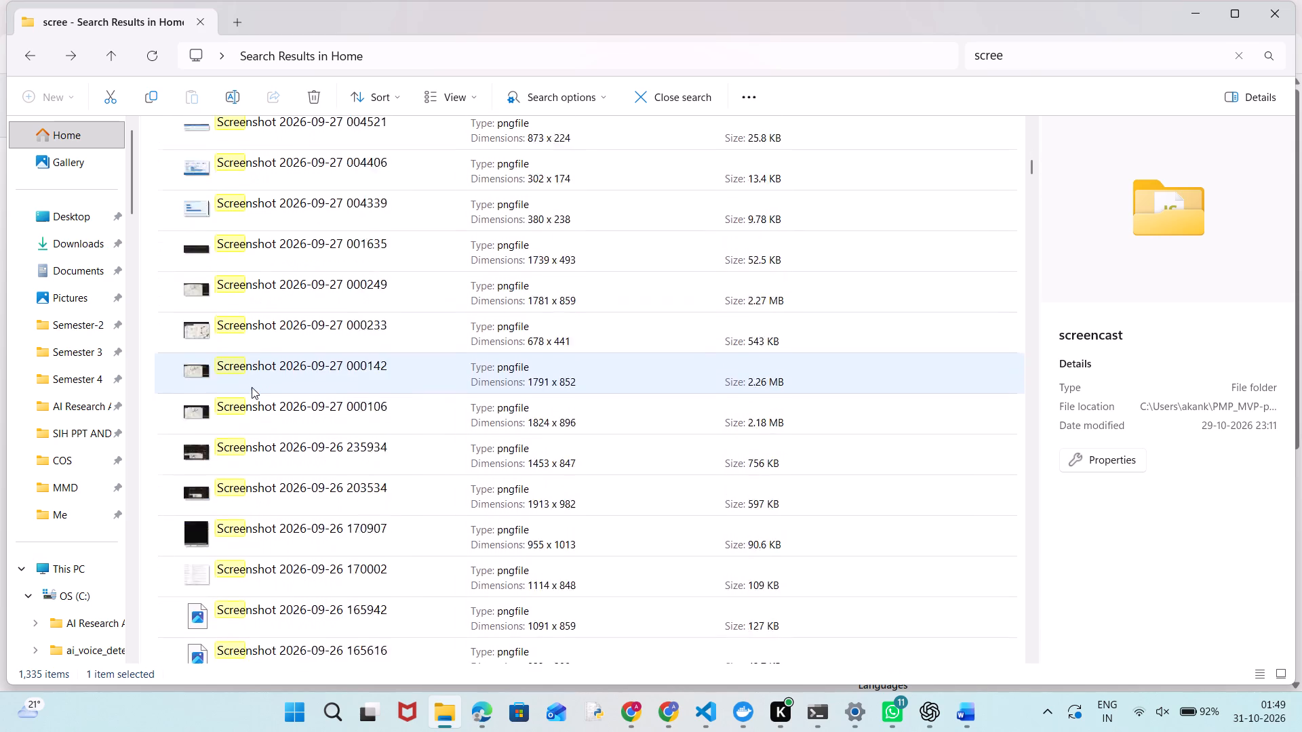
pyautogui.scroll(-3, 252, 387)
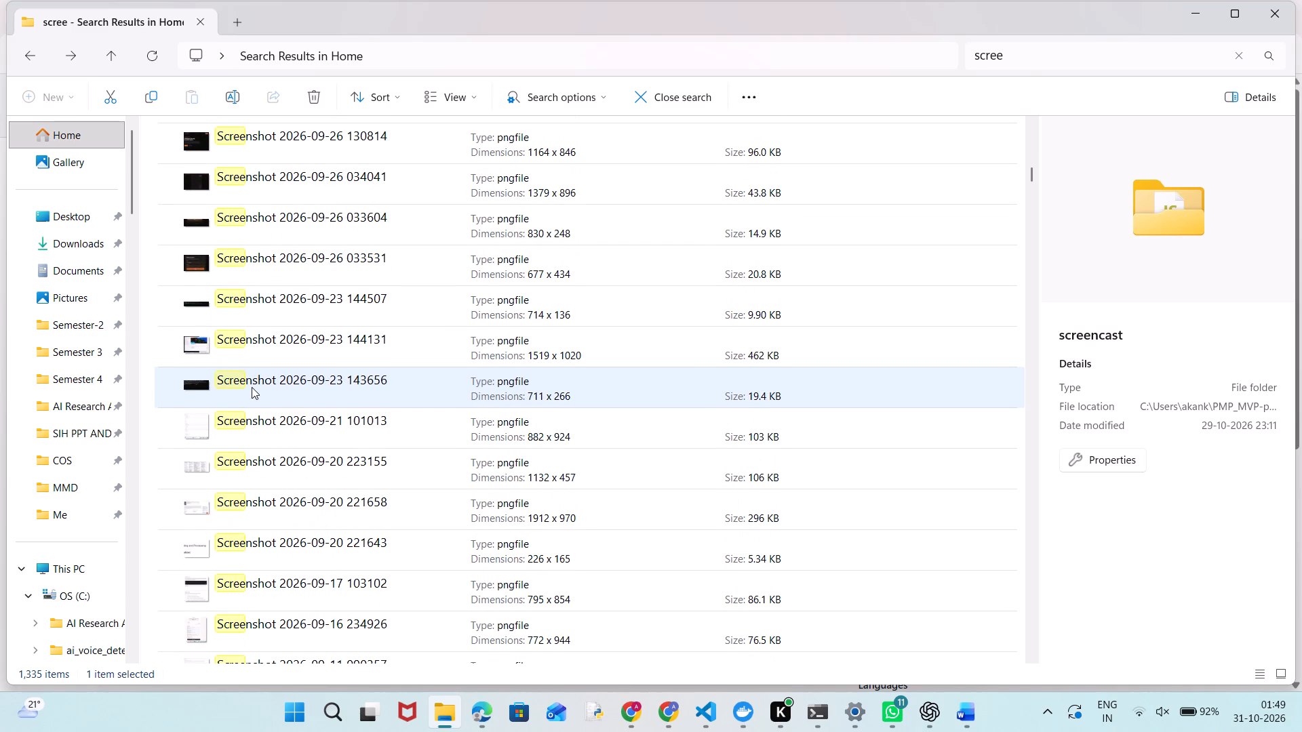
pyautogui.scroll(-1, 252, 387)
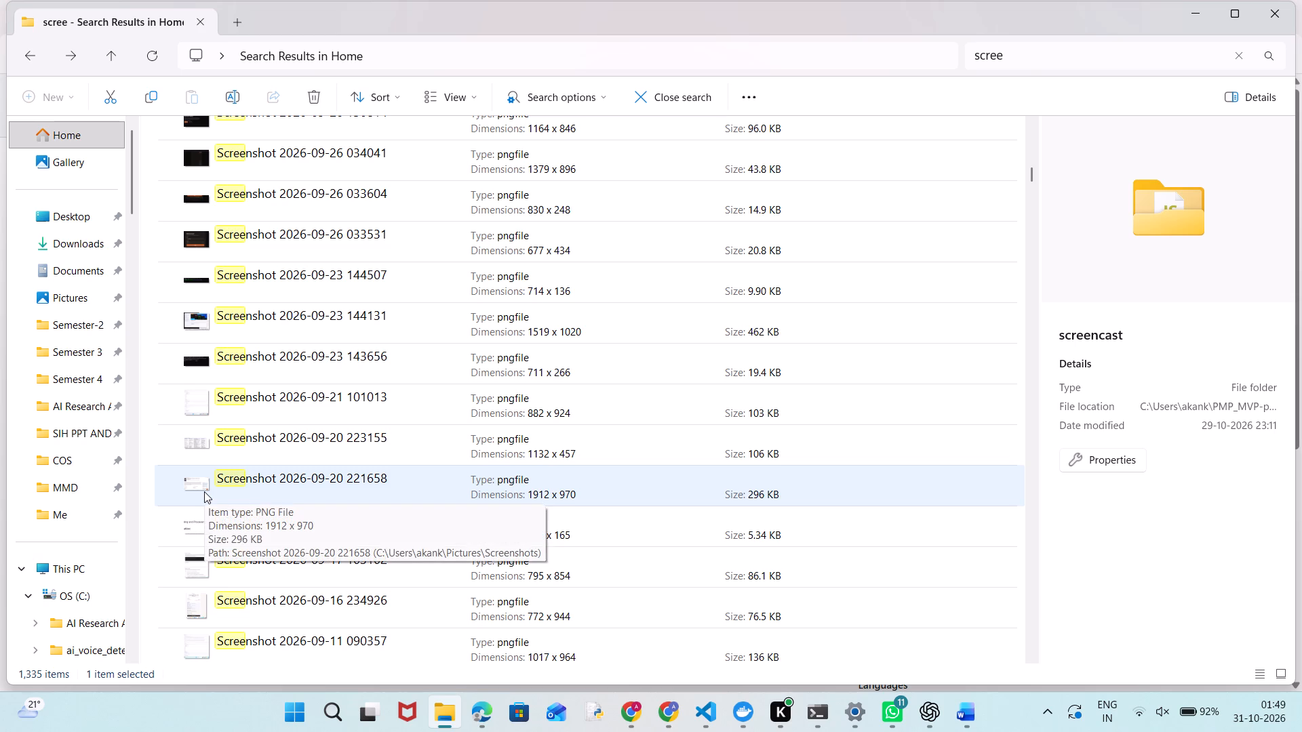
pyautogui.scroll(-1, 204, 491)
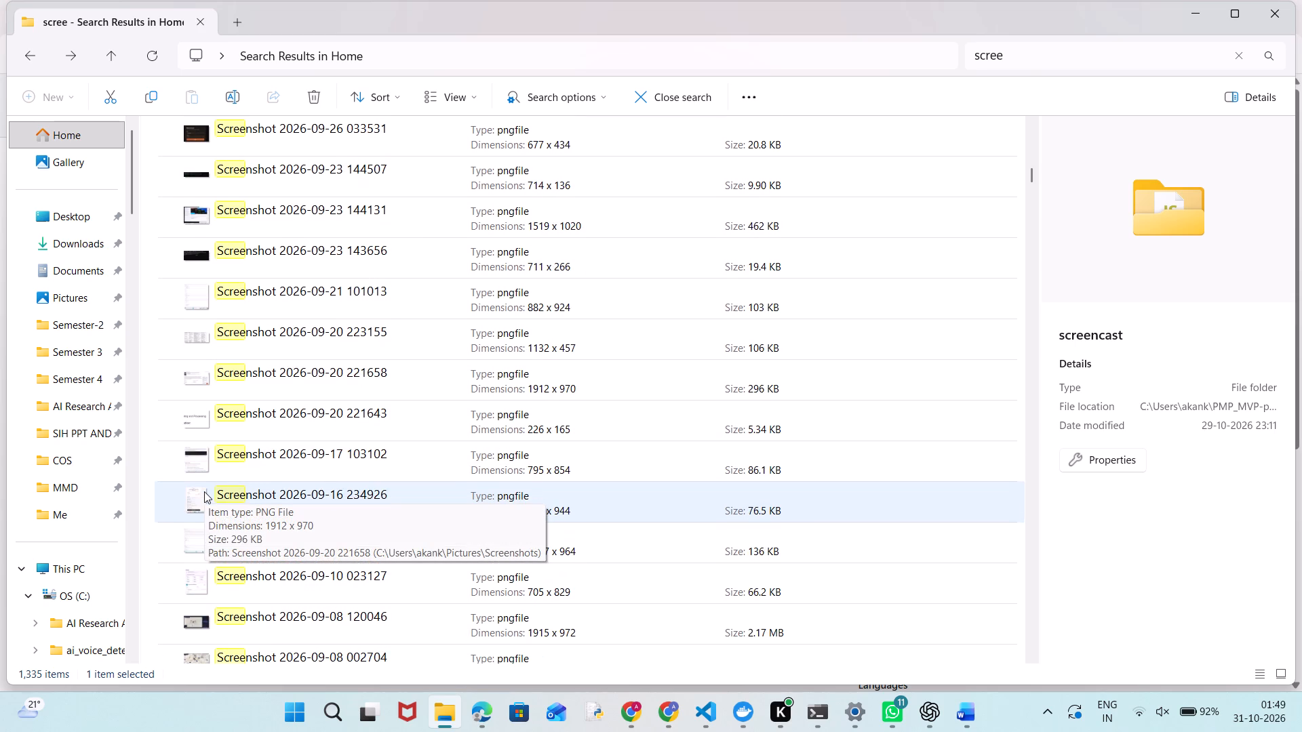
pyautogui.scroll(-2, 204, 491)
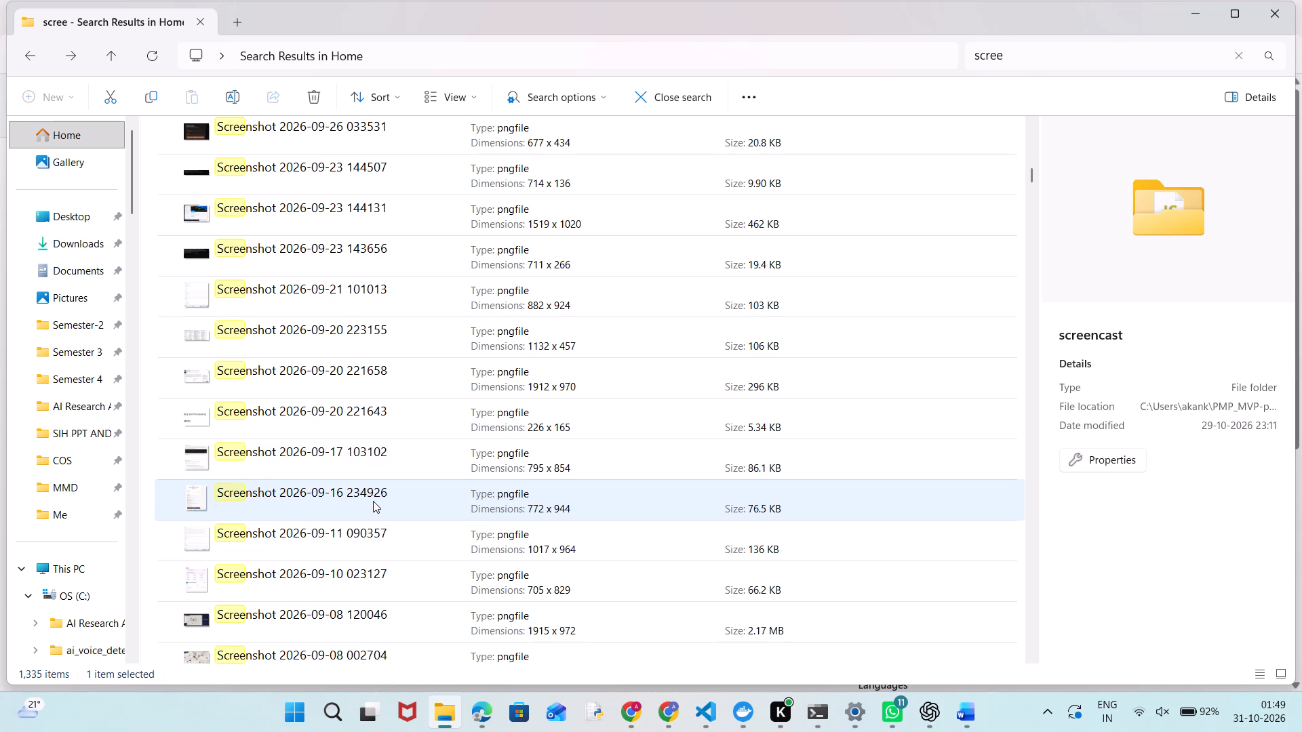
pyautogui.scroll(-19, 373, 501)
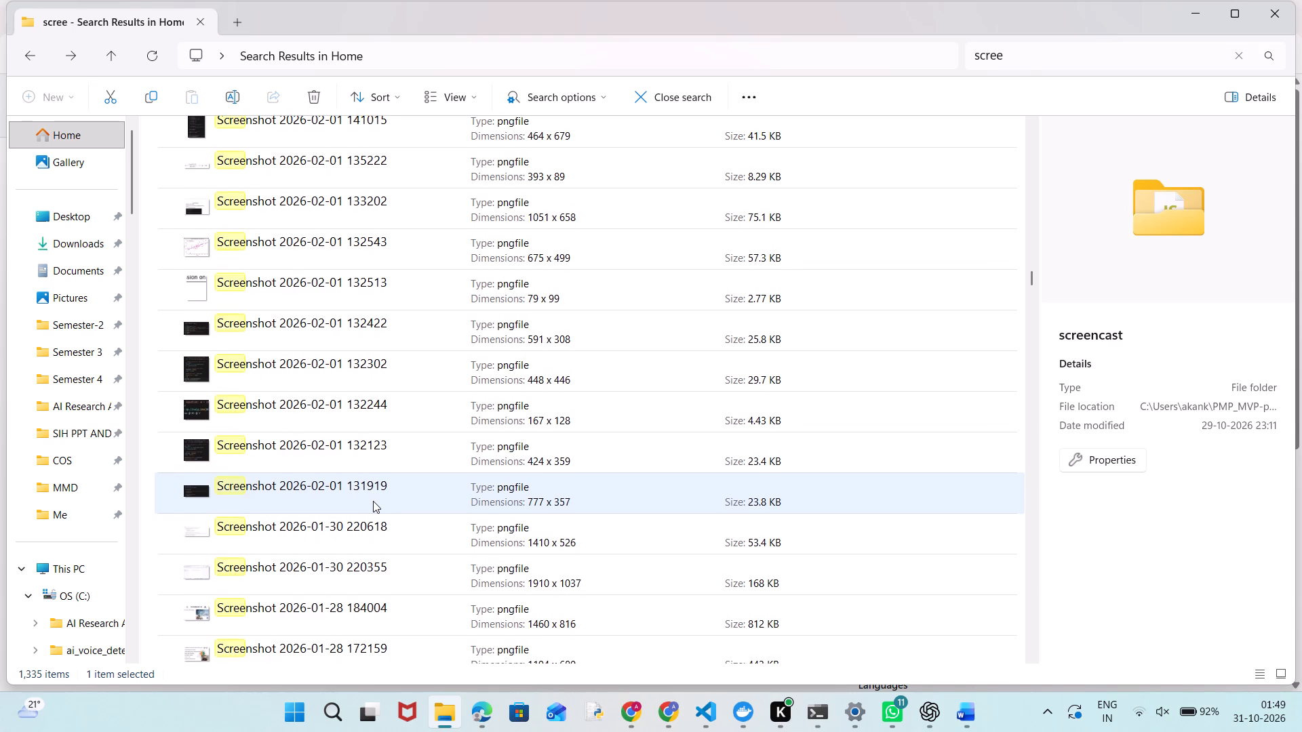
# Look back through the screenshot results from February toward August 2026, and examine the July 2026 entries.
pyautogui.scroll(1, 373, 501)
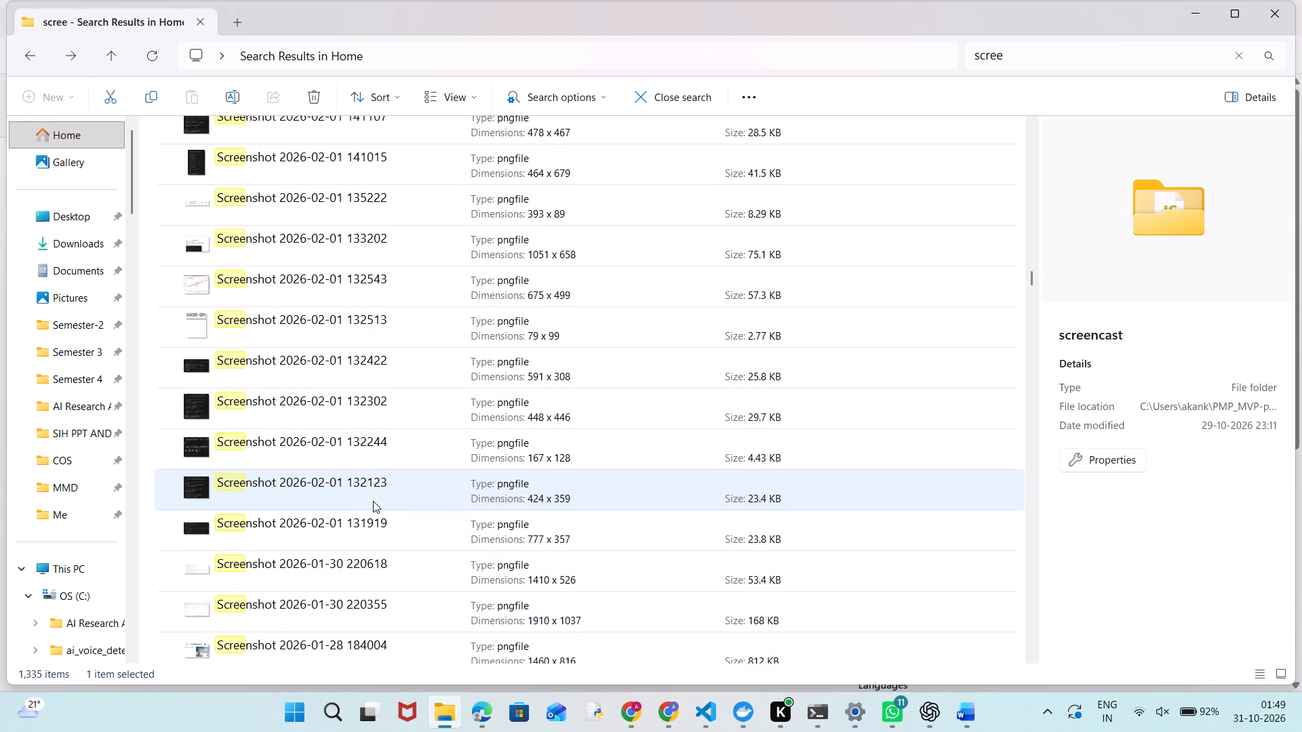
pyautogui.scroll(5, 373, 501)
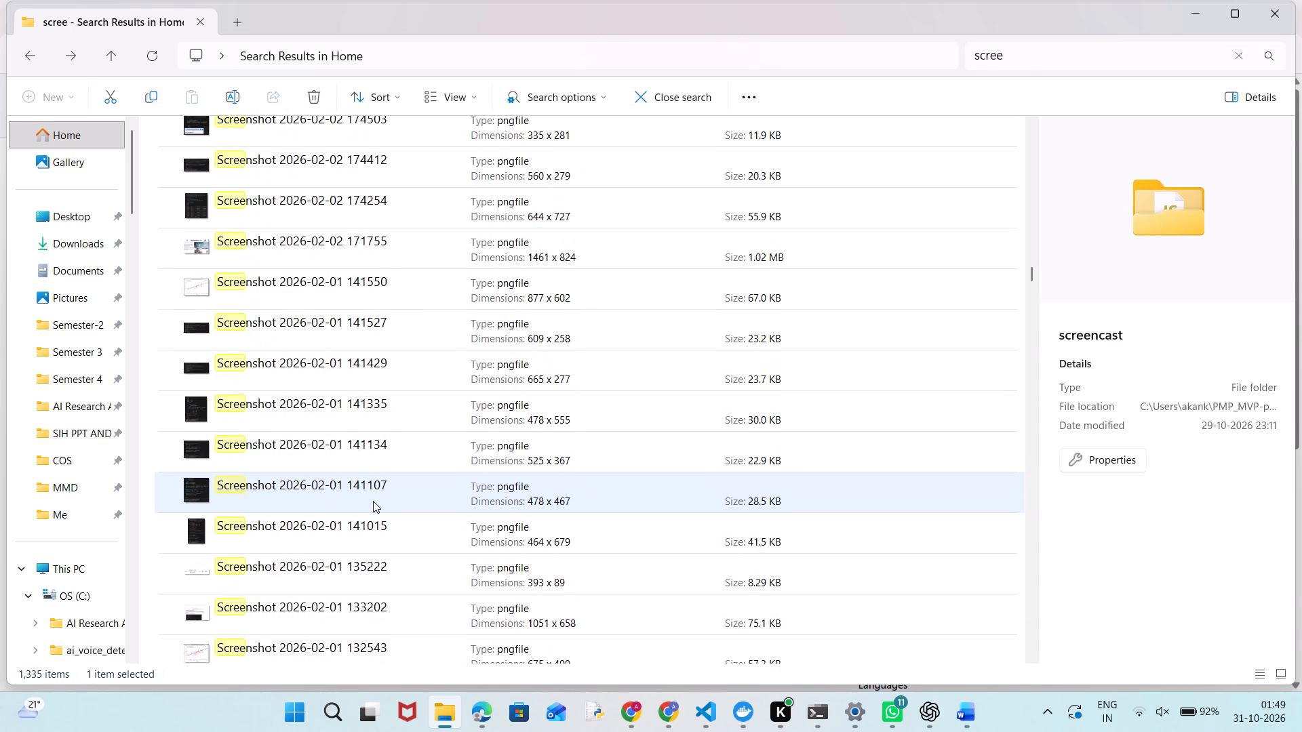
pyautogui.scroll(5, 373, 501)
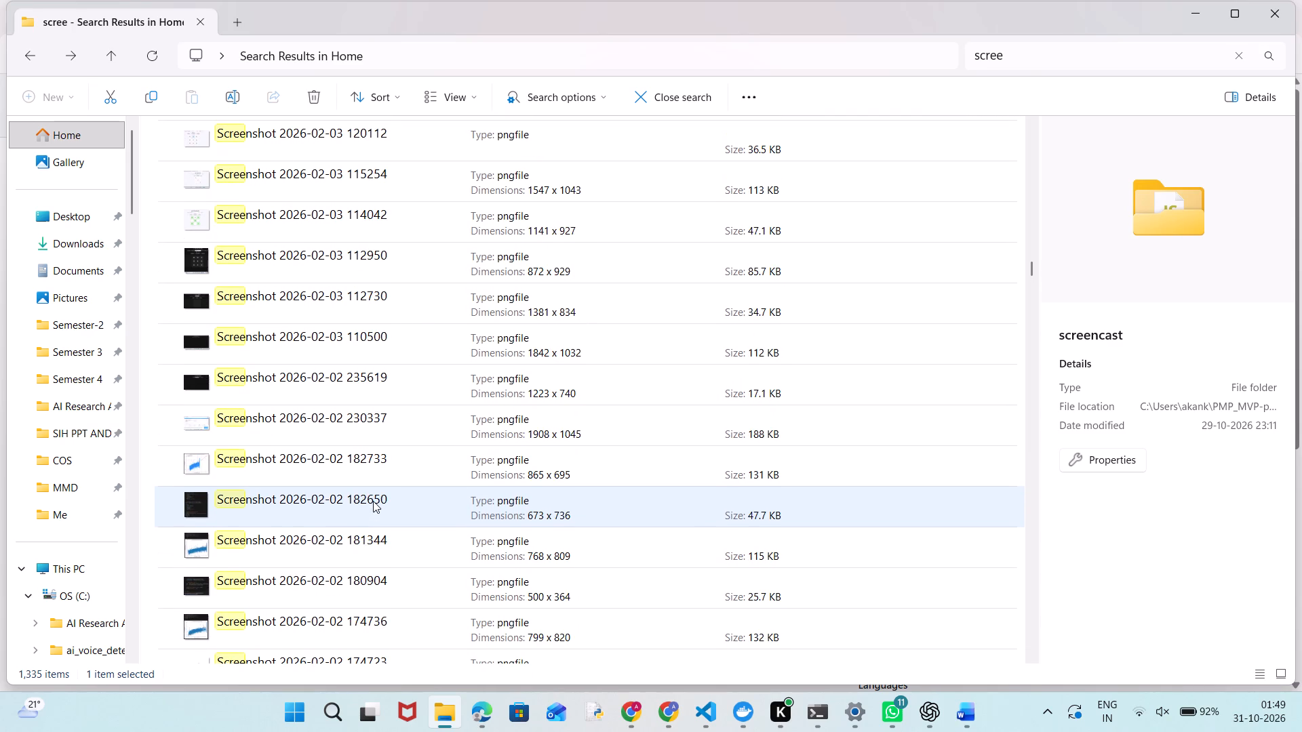
pyautogui.scroll(8, 373, 501)
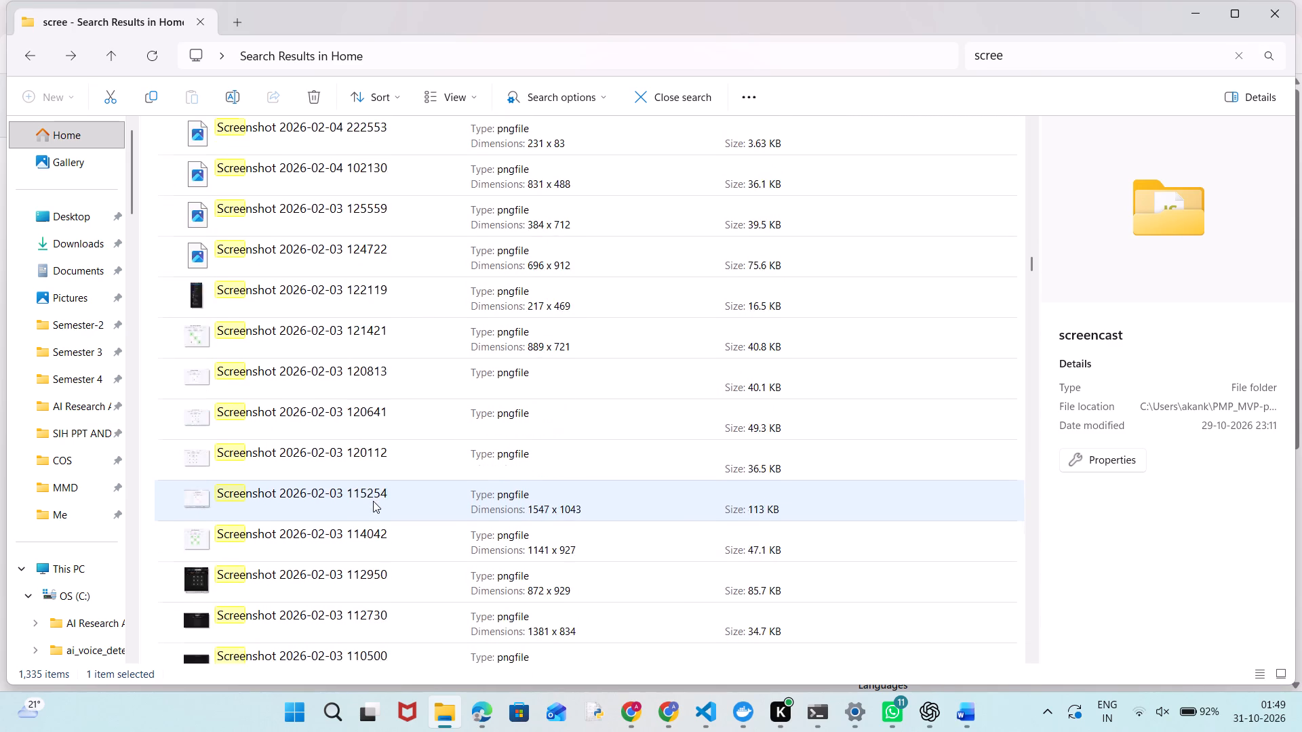
pyautogui.scroll(7, 373, 501)
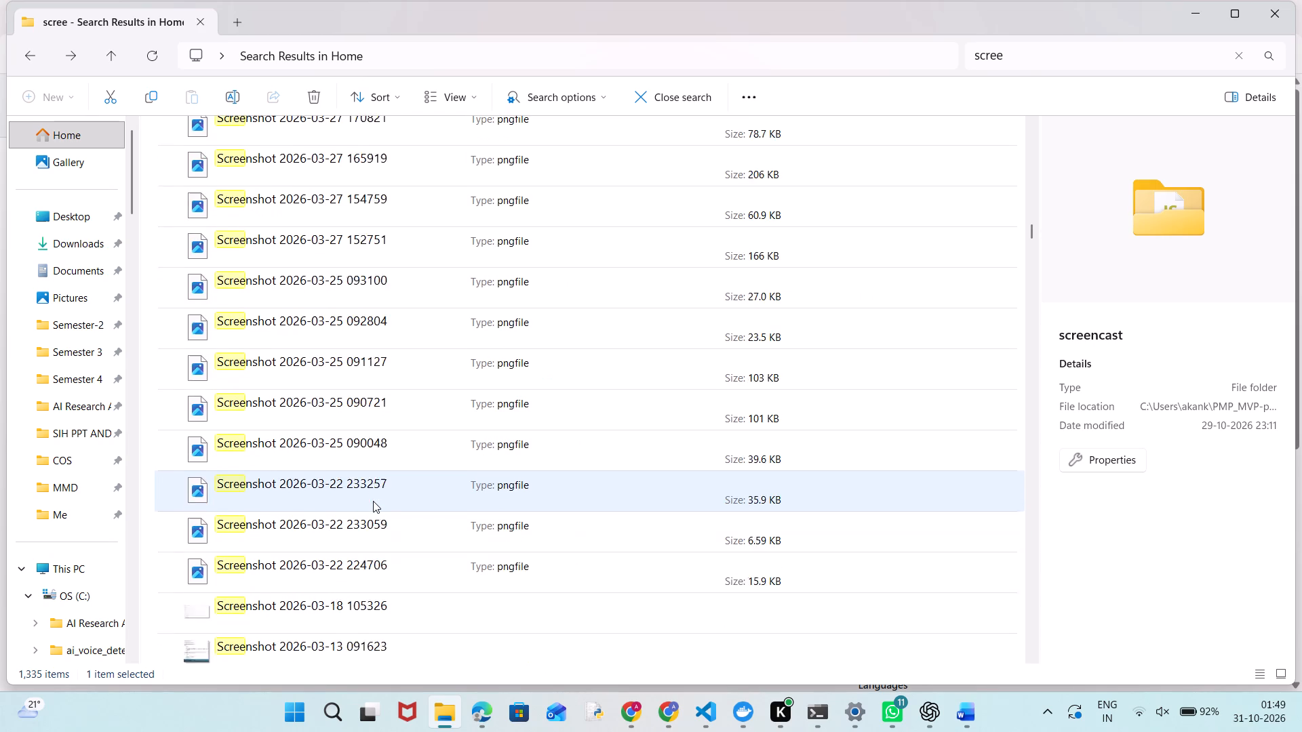
pyautogui.scroll(5, 373, 501)
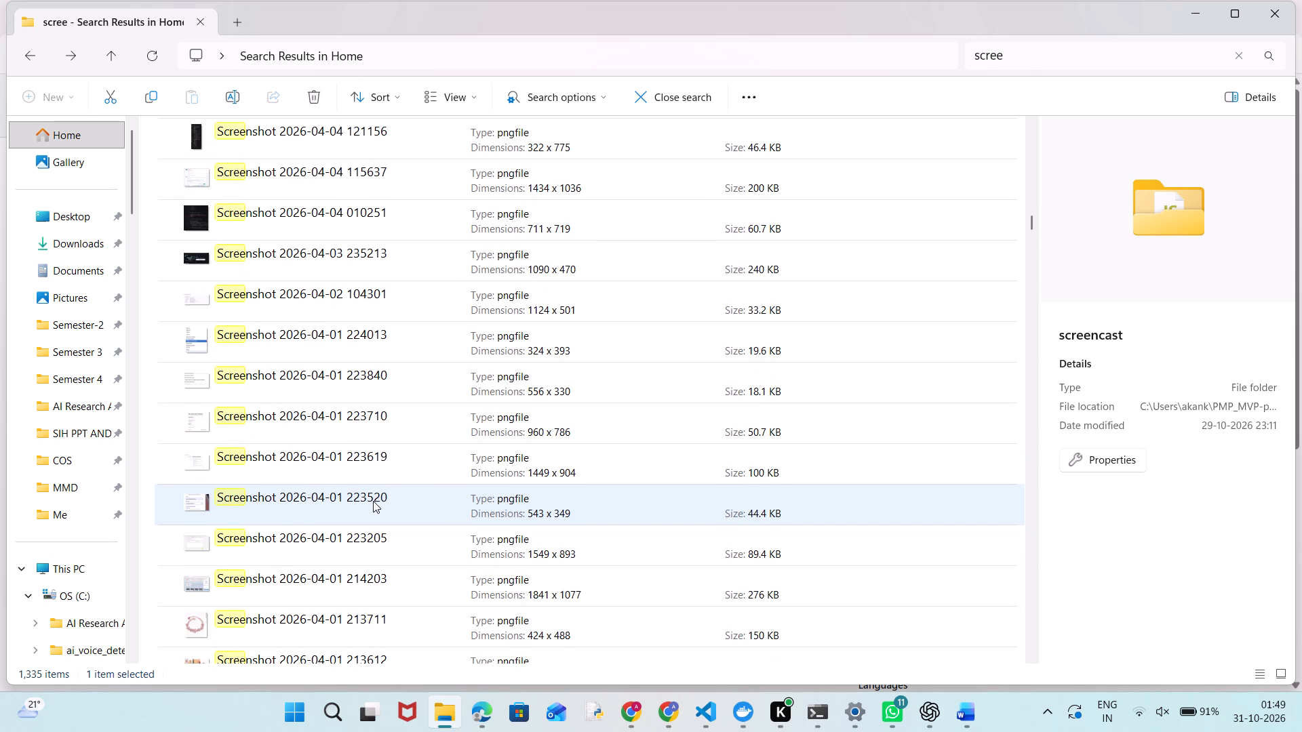
pyautogui.scroll(8, 373, 501)
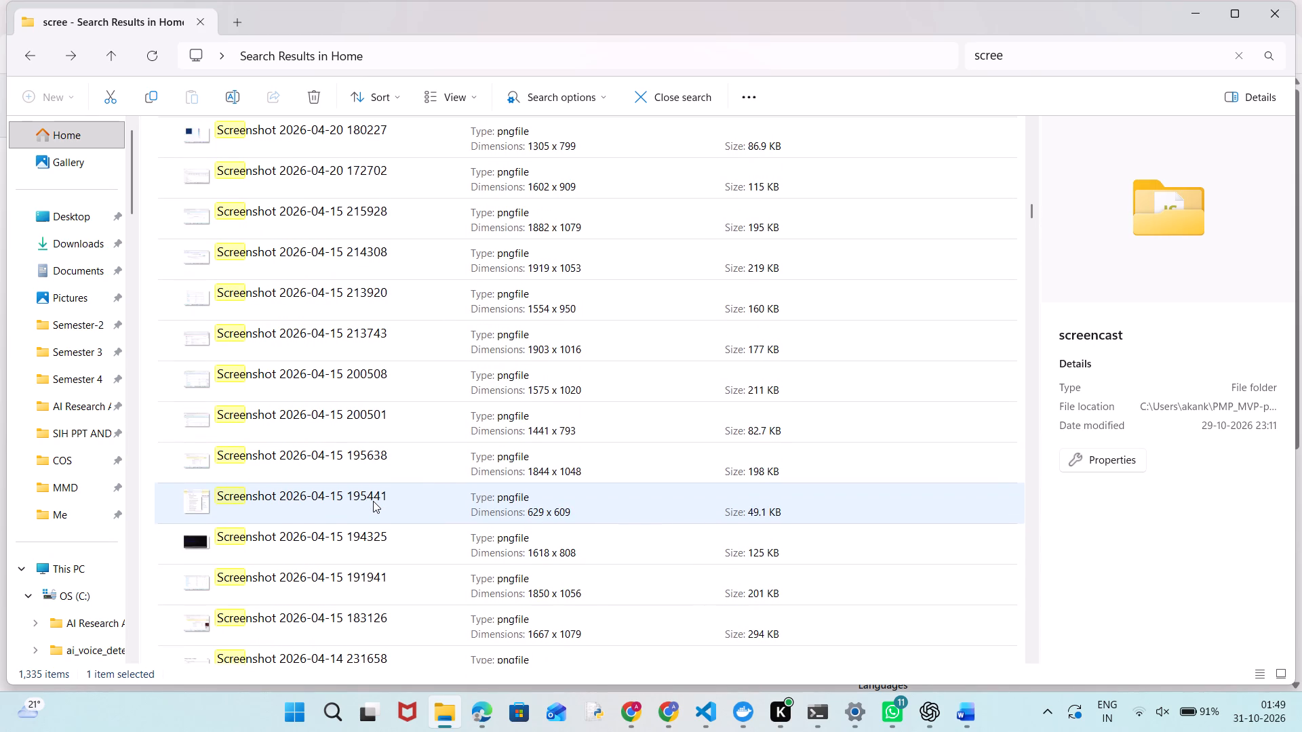
pyautogui.scroll(7, 373, 501)
pyautogui.scroll(-1, 373, 501)
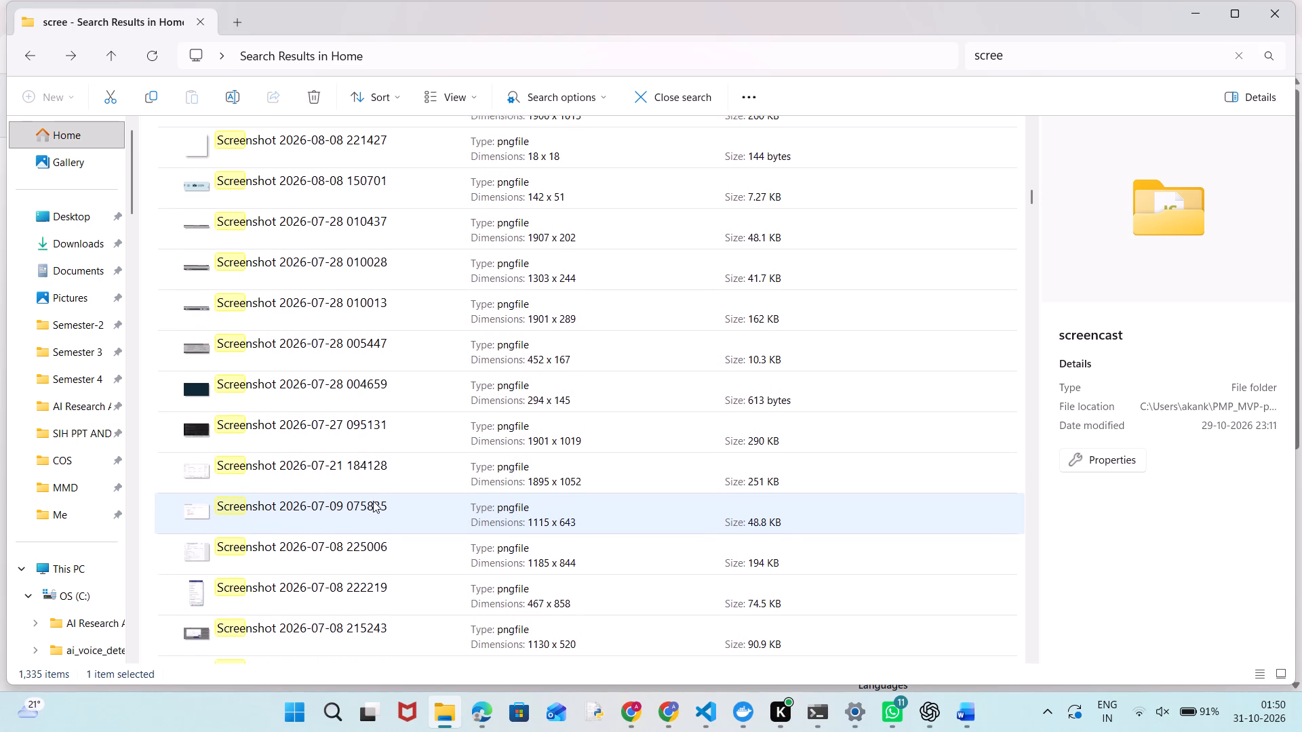
pyautogui.scroll(-1, 373, 501)
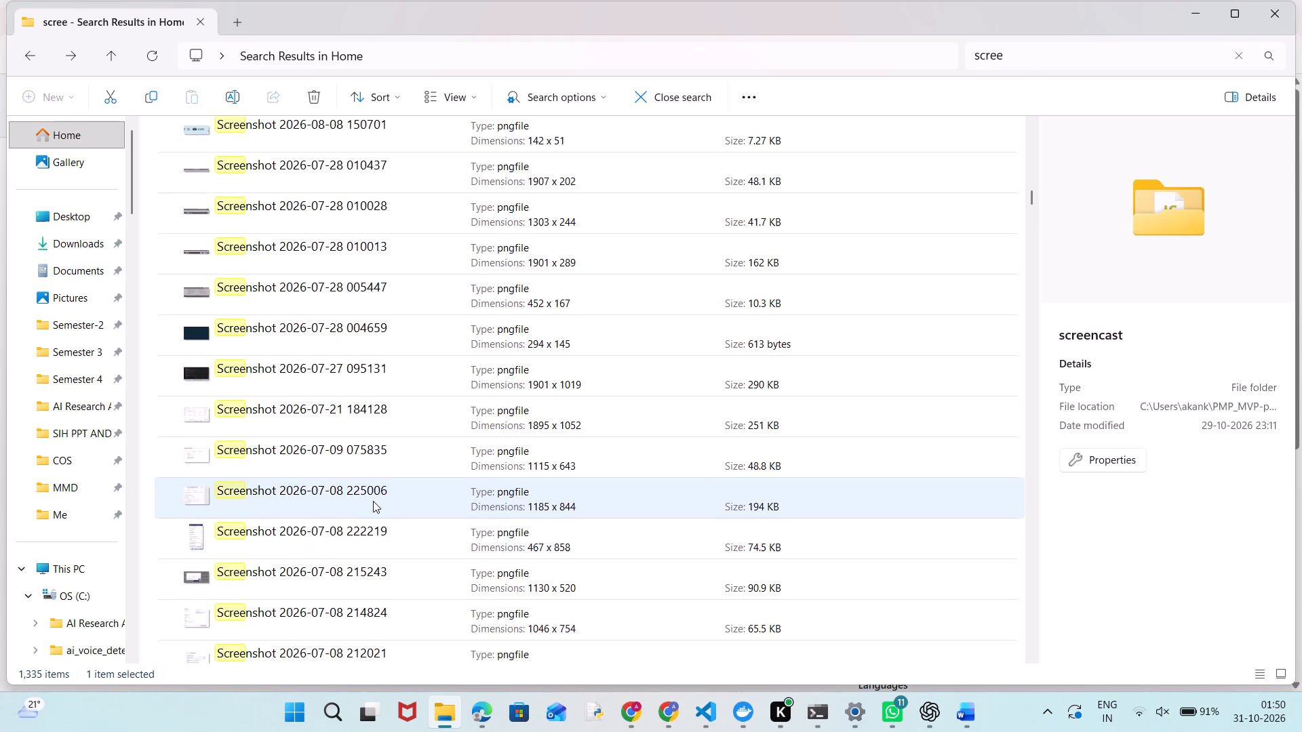
pyautogui.scroll(-1, 373, 501)
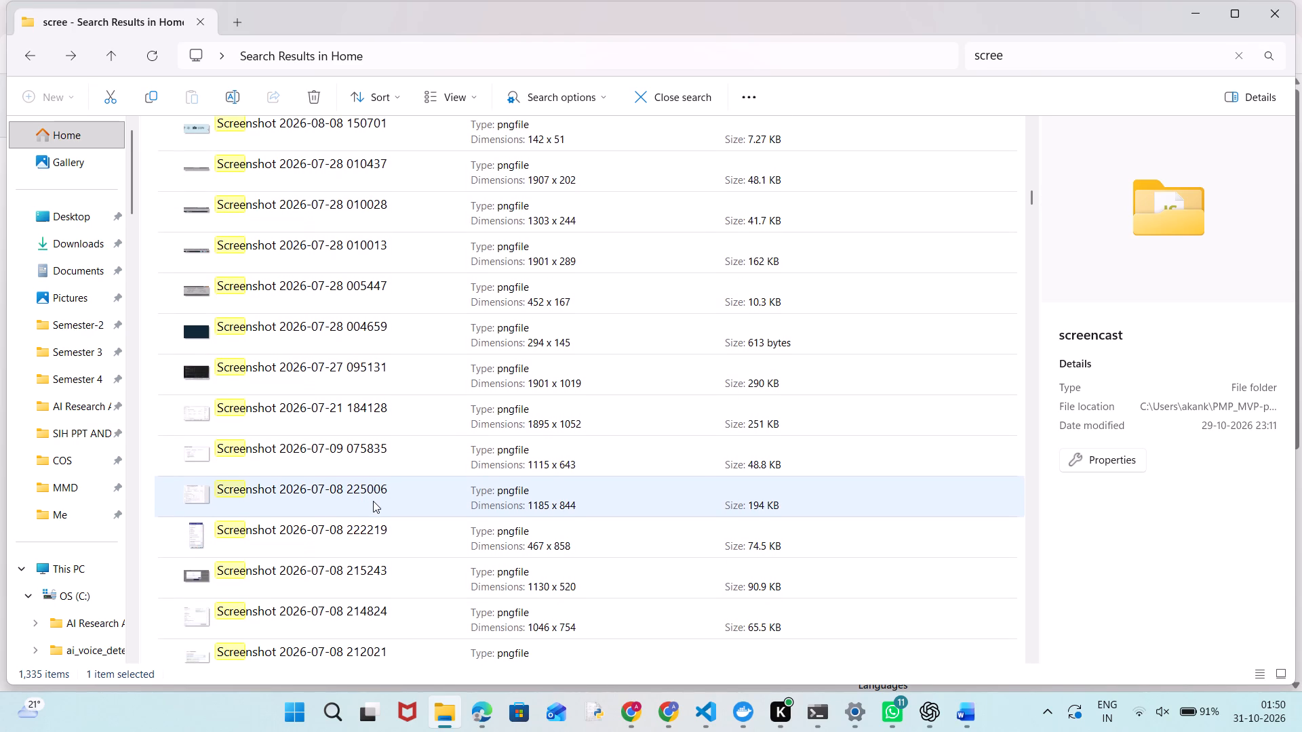
pyautogui.scroll(-2, 373, 501)
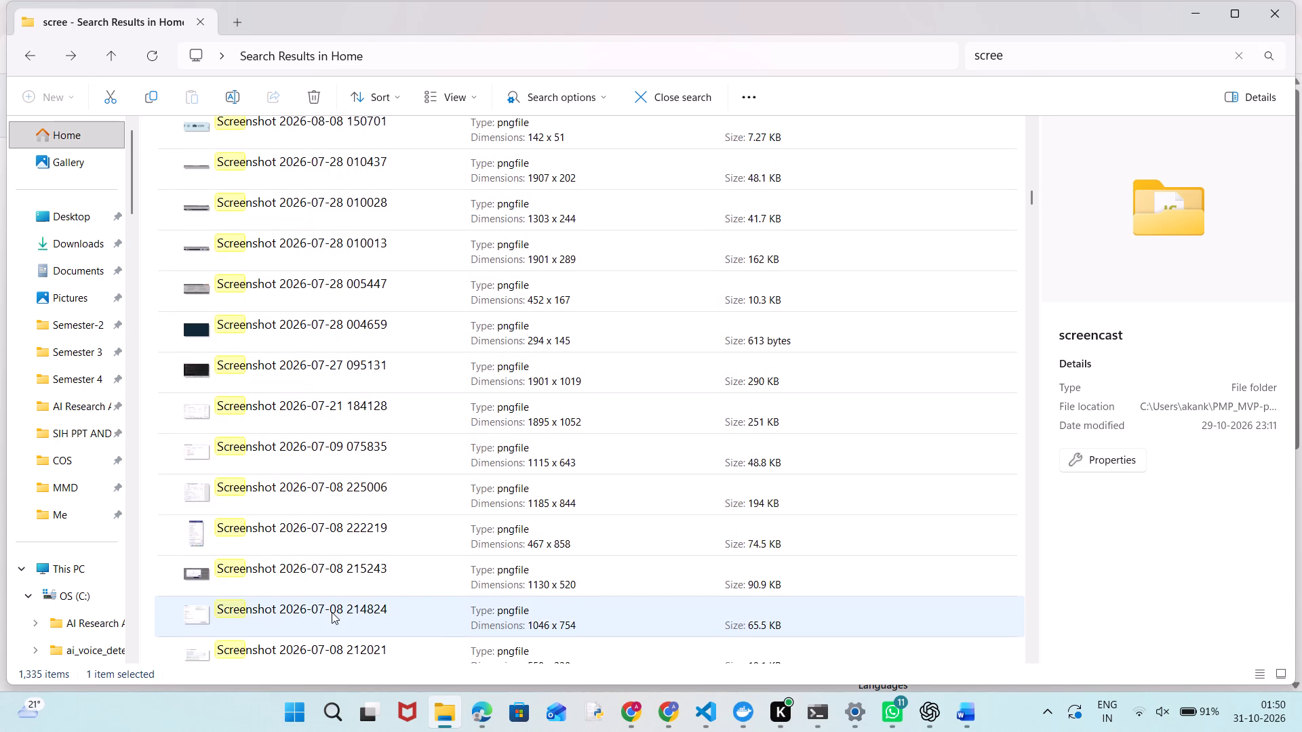
pyautogui.scroll(-1, 332, 612)
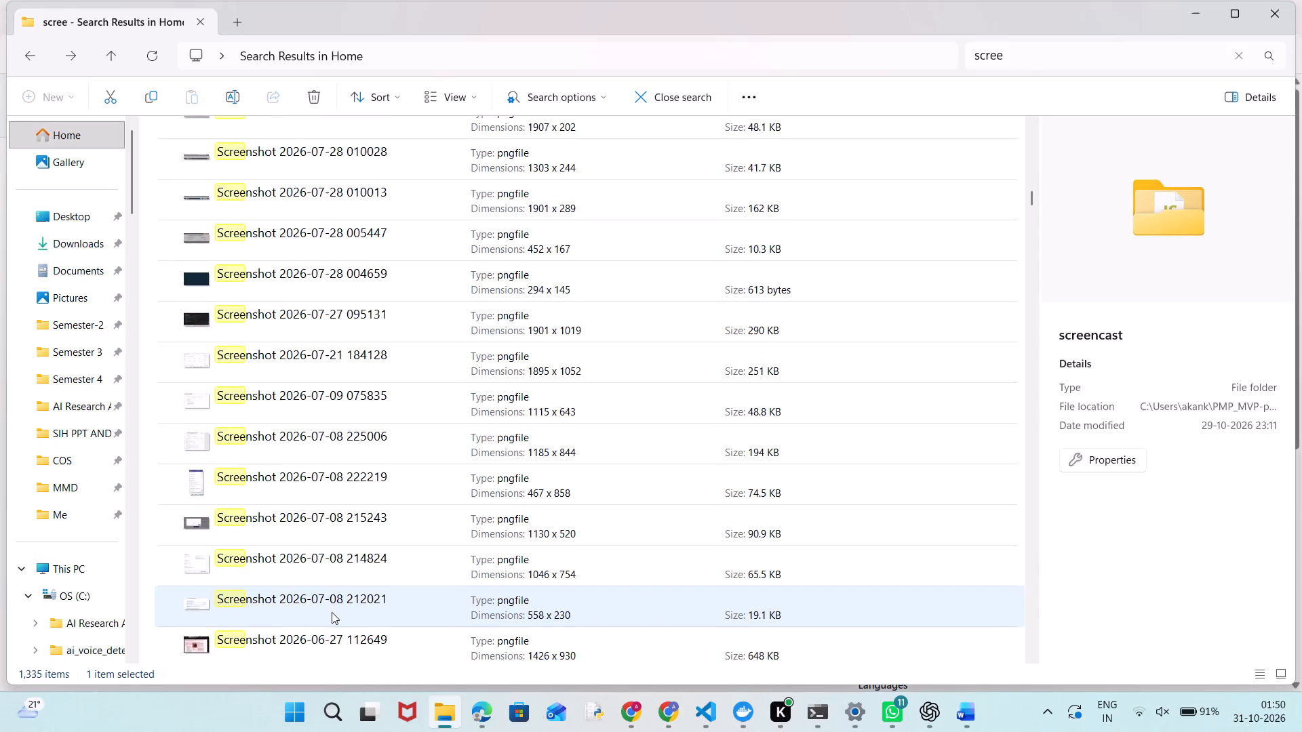
pyautogui.scroll(-1, 332, 612)
pyautogui.click(332, 612)
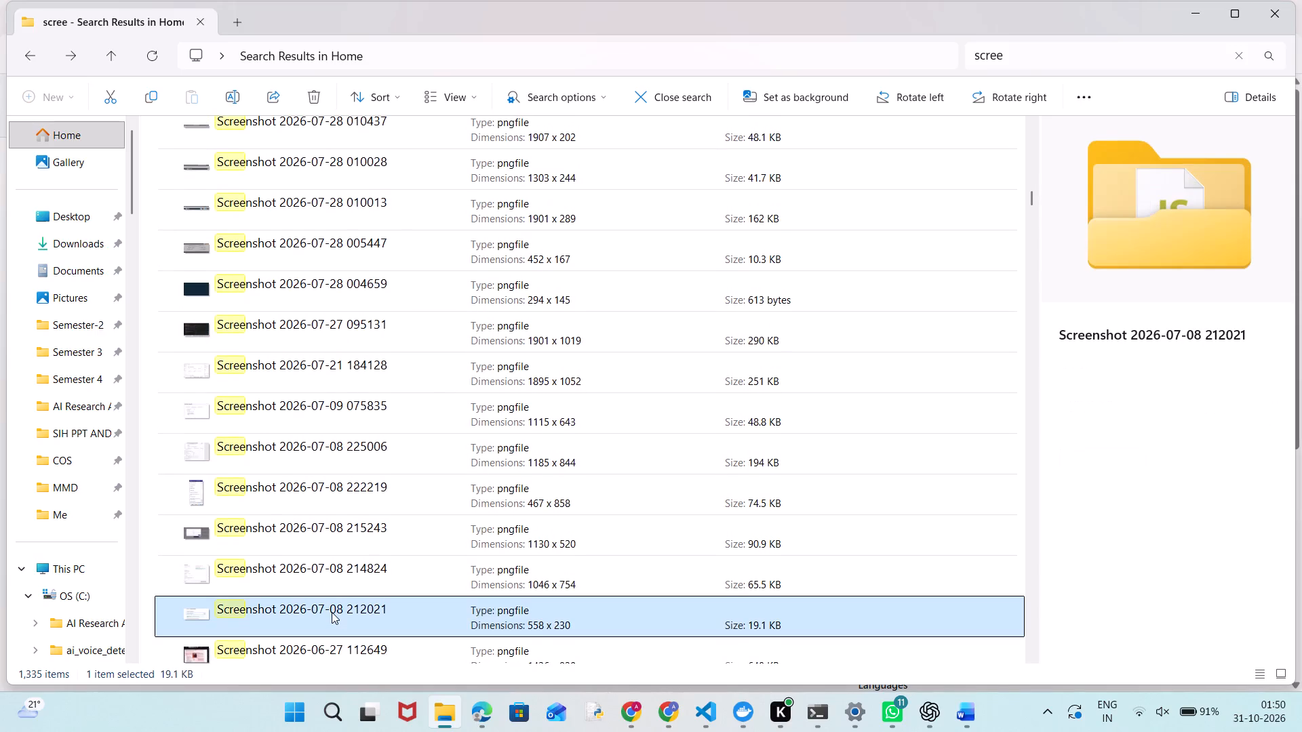
pyautogui.scroll(2, 332, 612)
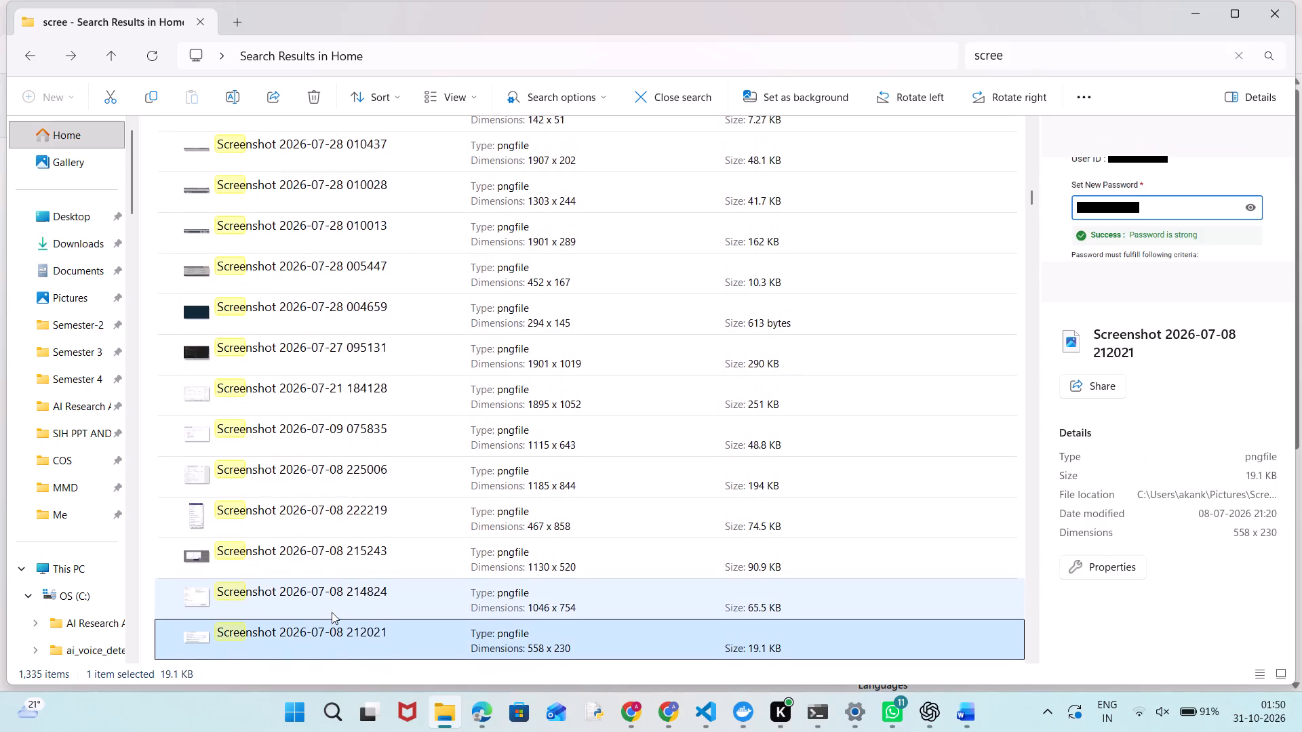
pyautogui.click(343, 591)
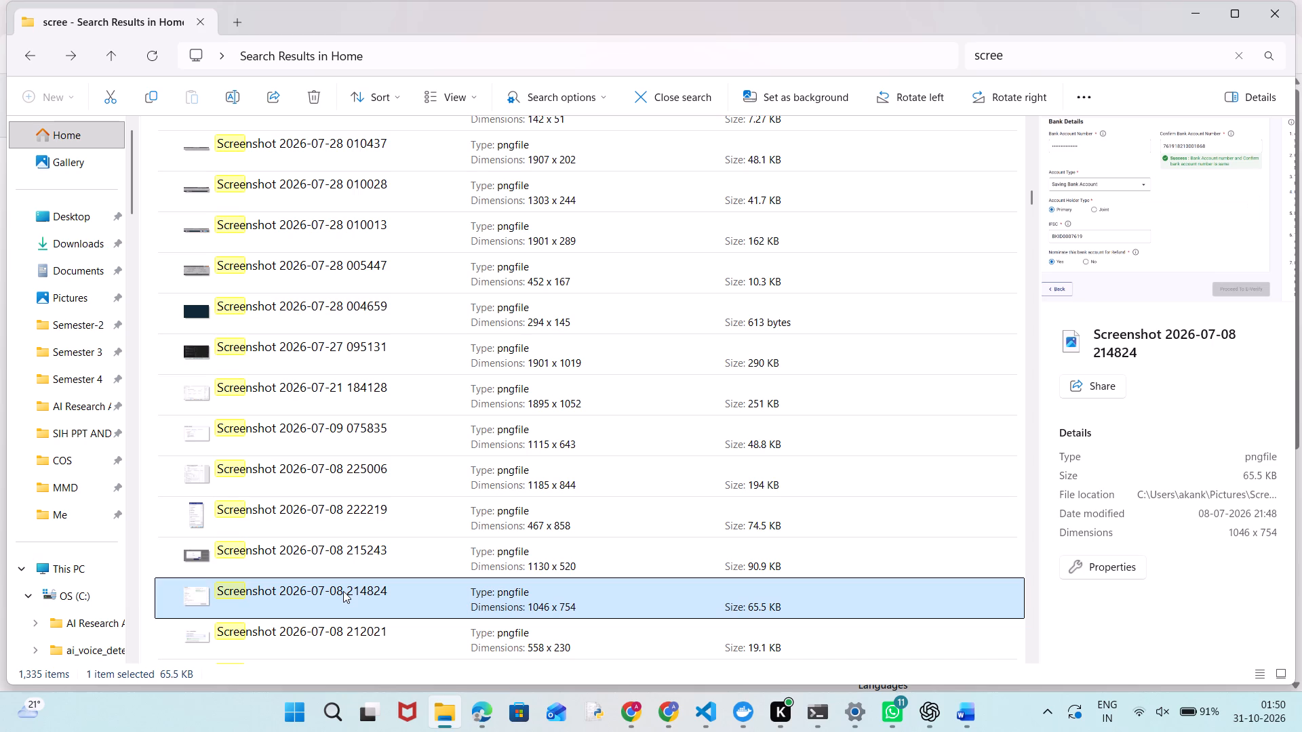
pyautogui.scroll(-2, 343, 591)
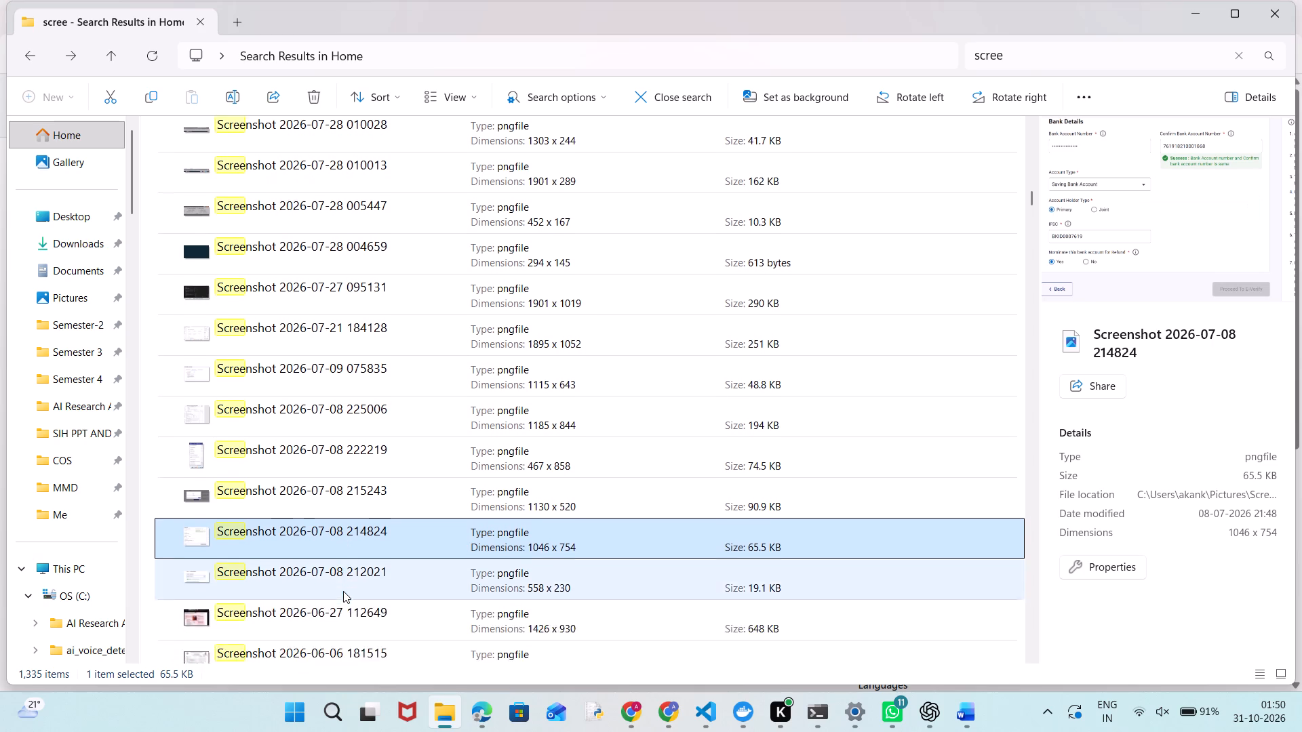
pyautogui.scroll(-3, 343, 591)
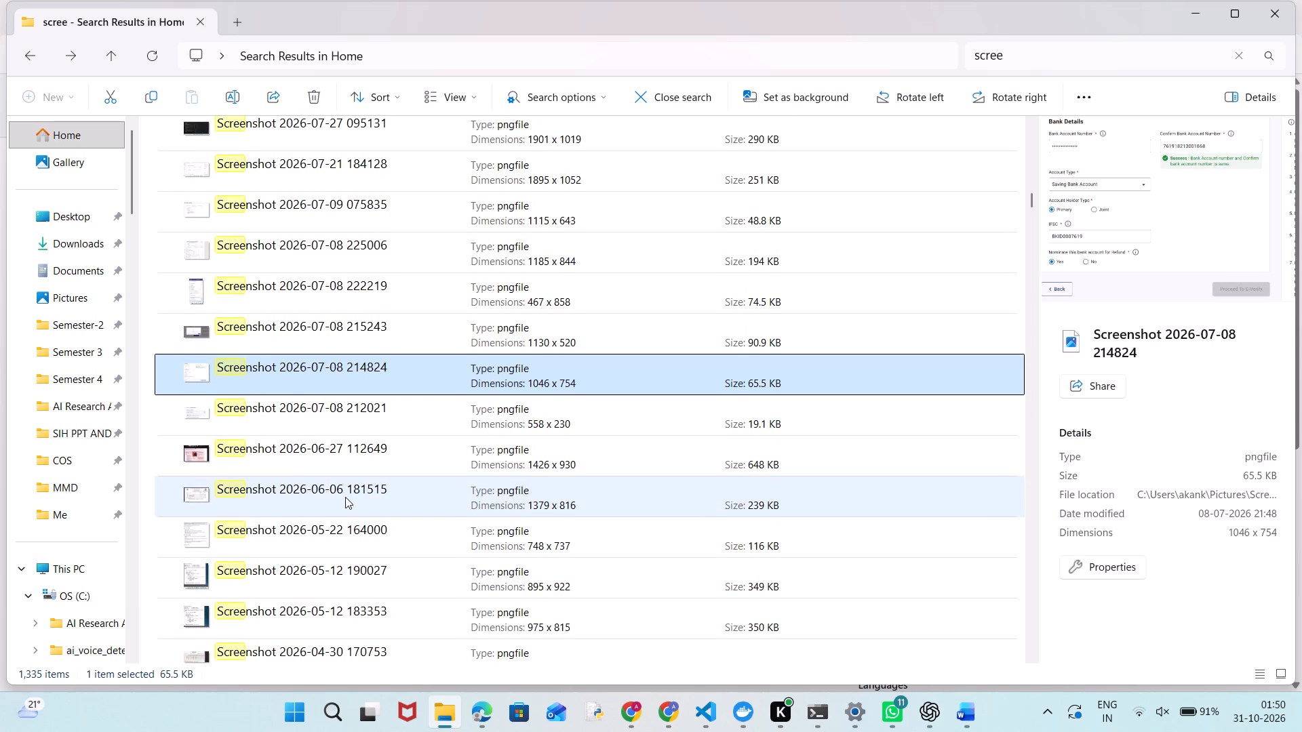
pyautogui.click(345, 497)
pyautogui.doubleClick(345, 497)
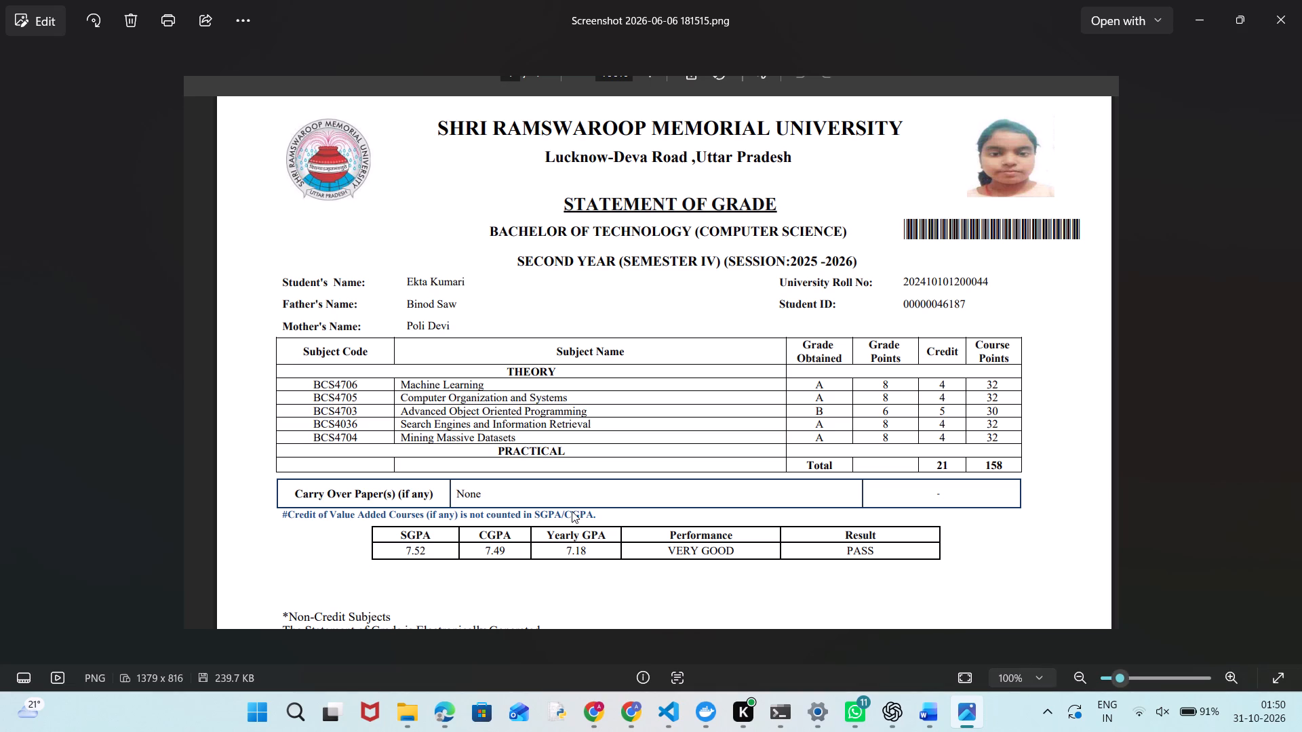
pyautogui.scroll(-2, 572, 511)
pyautogui.click(1188, 6)
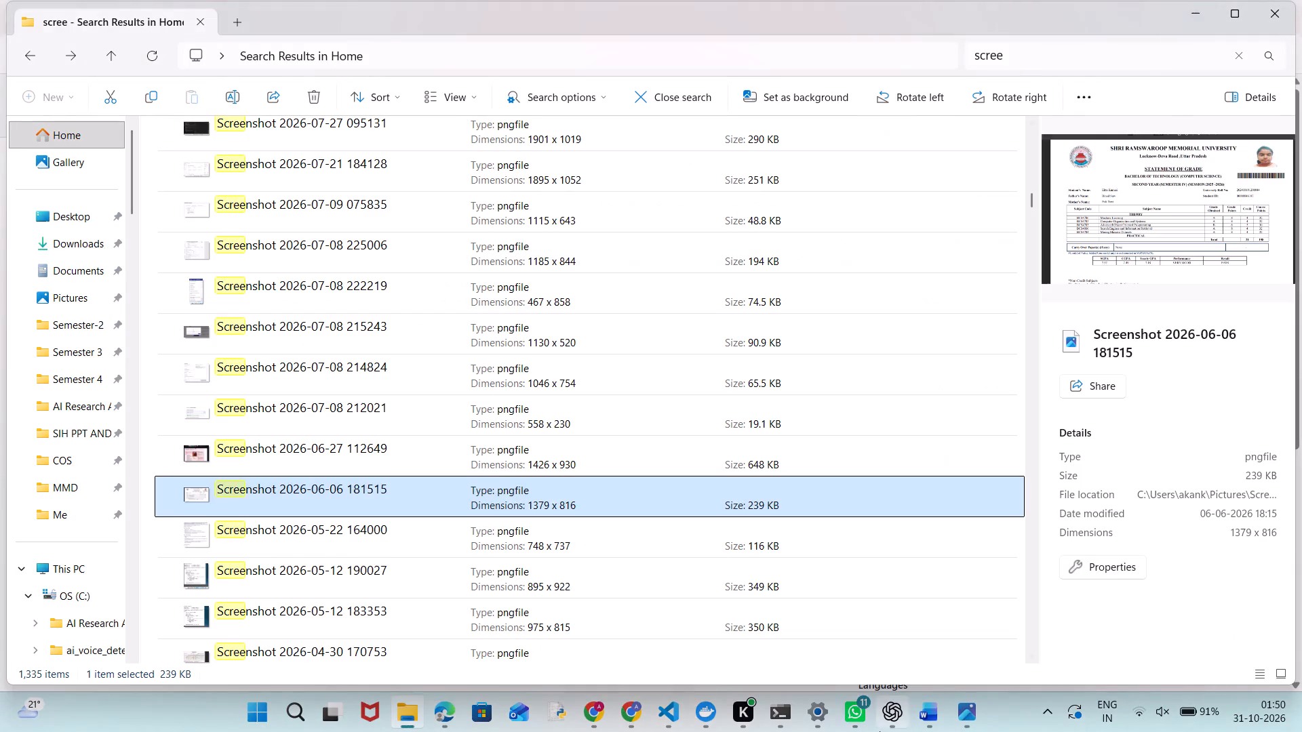
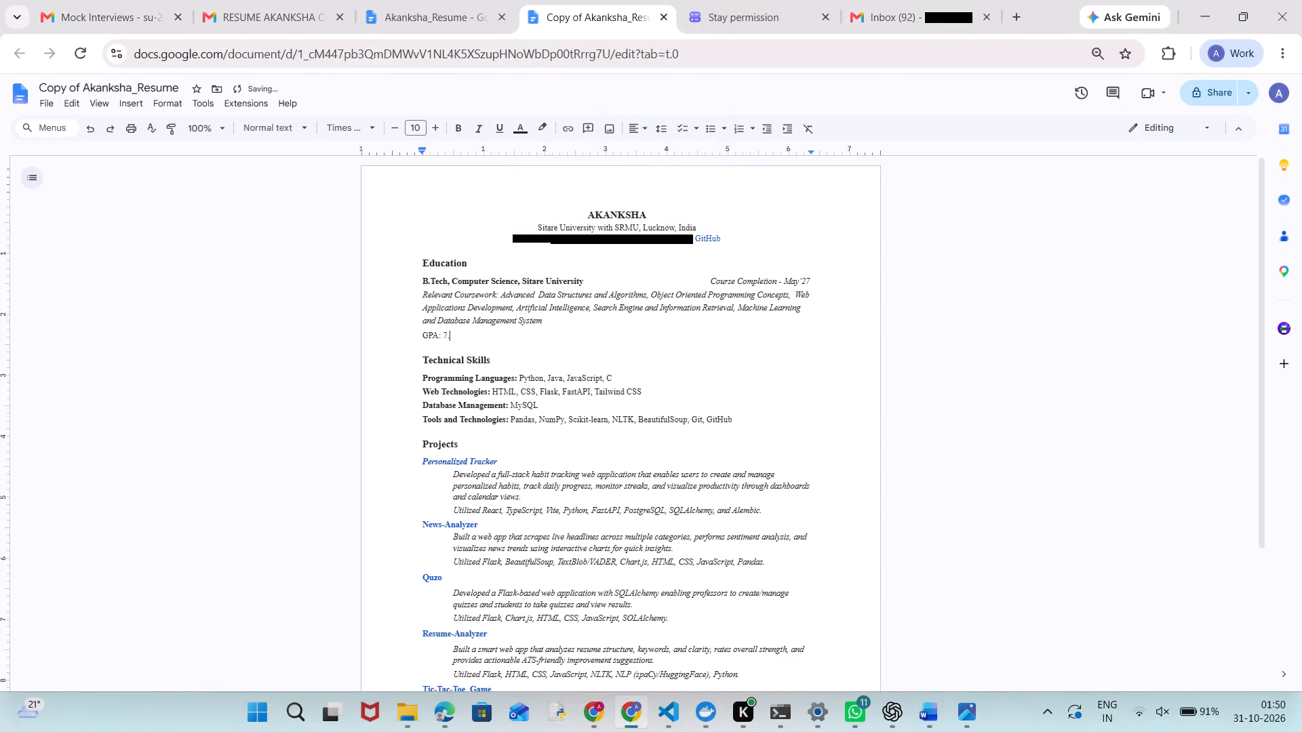
# Complete the GPA value in the resume's Education section so the line reads GPA: 7.18.
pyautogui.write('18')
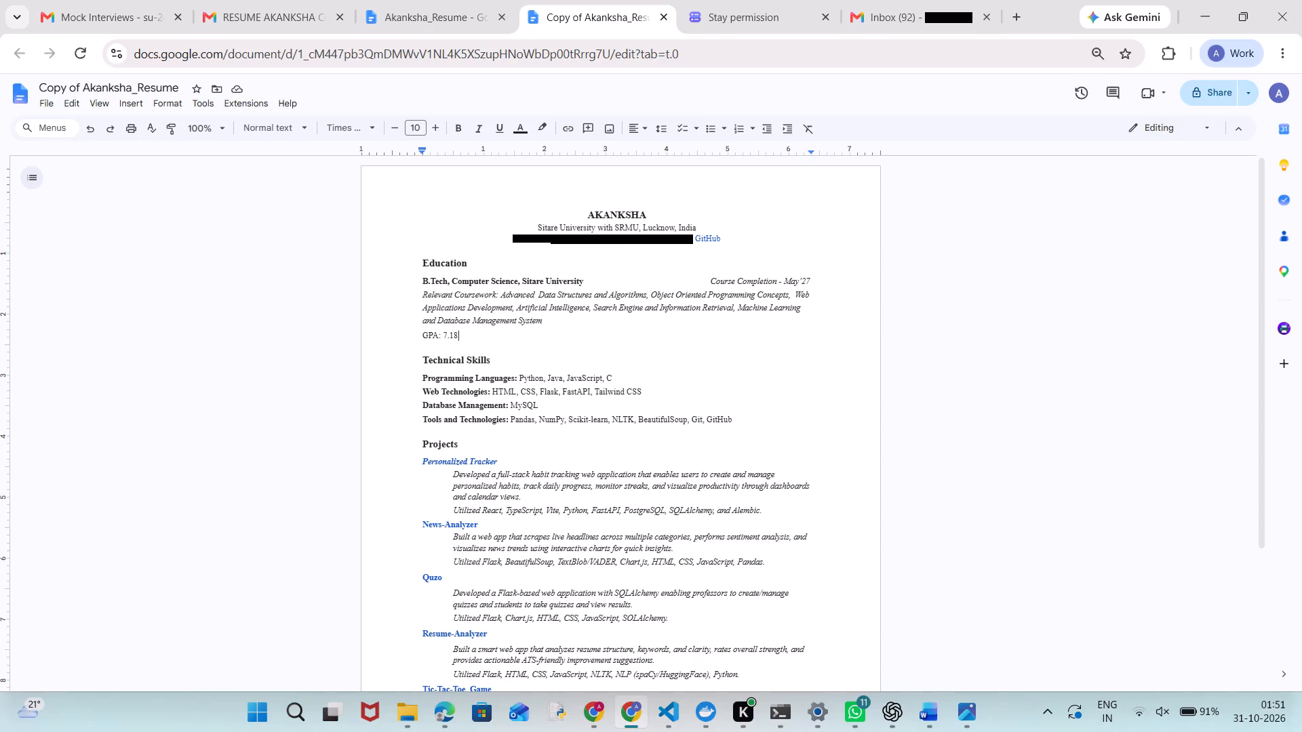
pyautogui.click(818, 286)
# Review the resume copy from the header through the Scholarships section and save it.
pyautogui.scroll(-2, 818, 286)
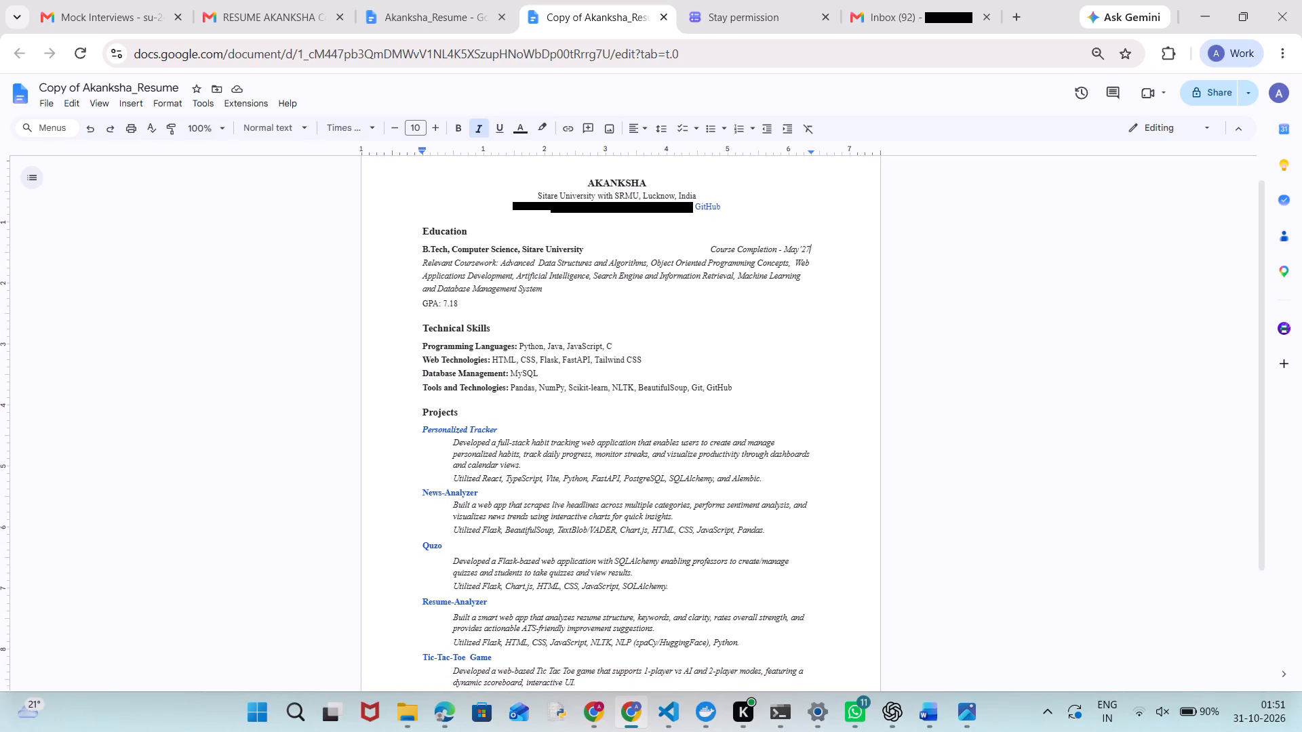
pyautogui.scroll(-2, 818, 286)
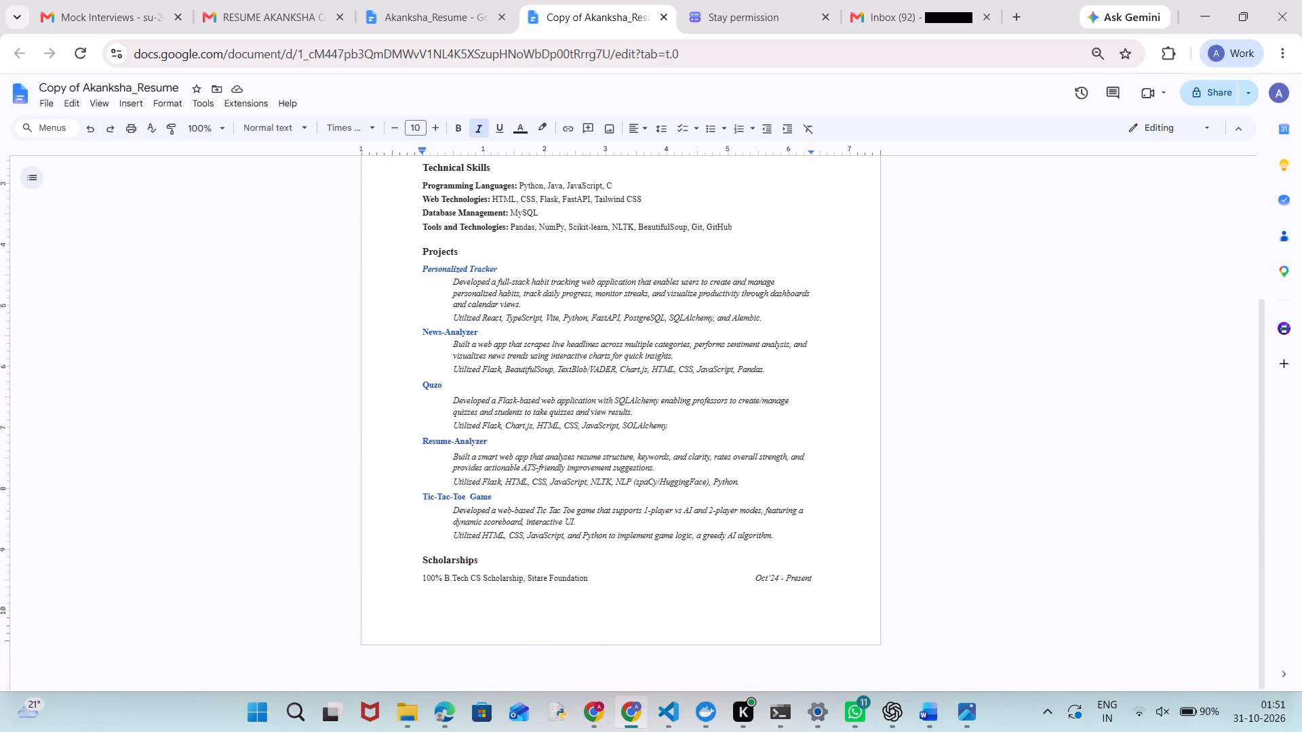
pyautogui.scroll(-1, 818, 286)
pyautogui.scroll(4, 818, 286)
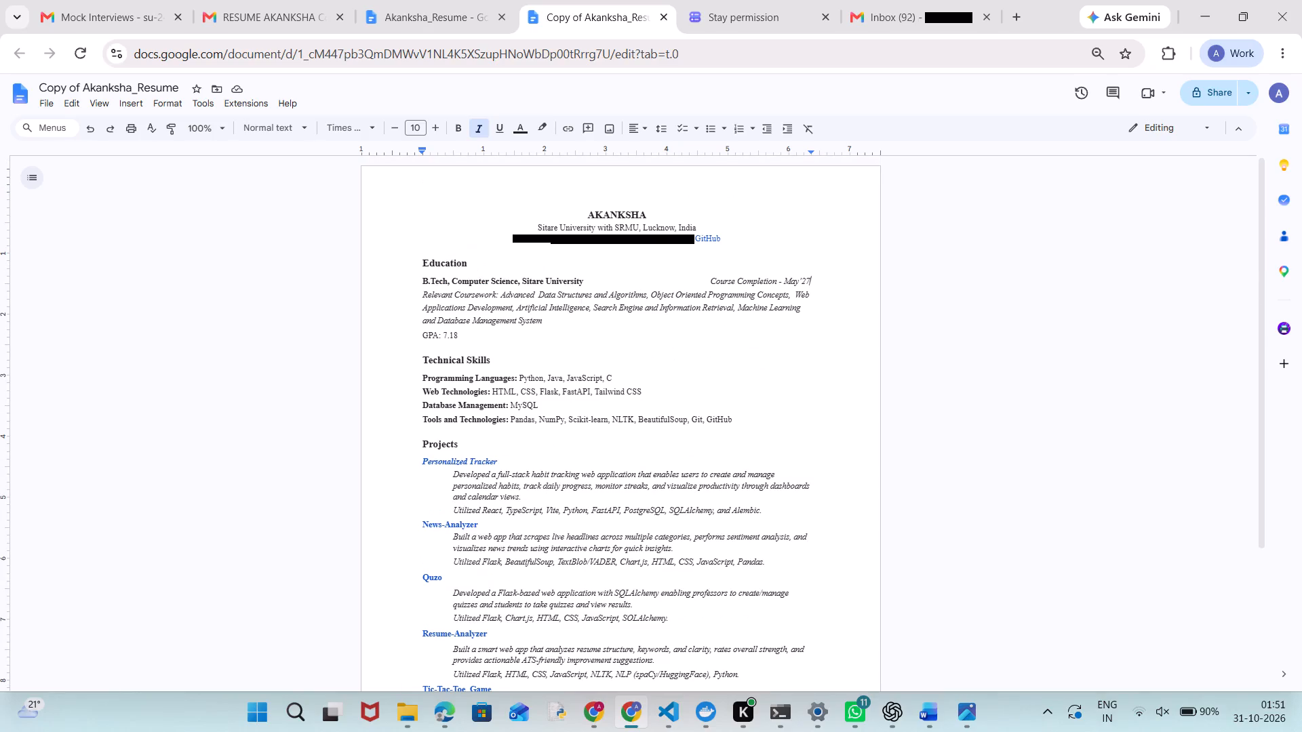
pyautogui.hotkey('ctrl', 's')
# Check the full resume page once more and download the document as a PDF.
pyautogui.scroll(-3, 818, 286)
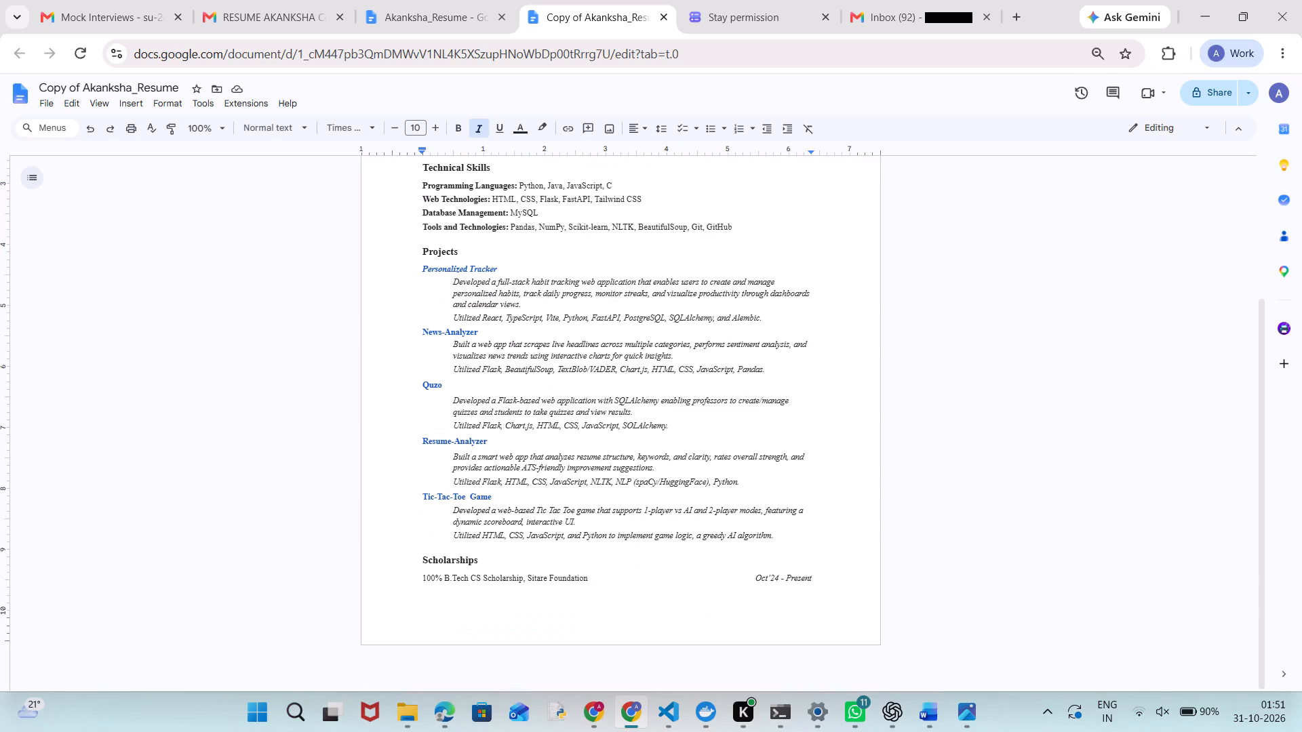
pyautogui.scroll(1, 818, 286)
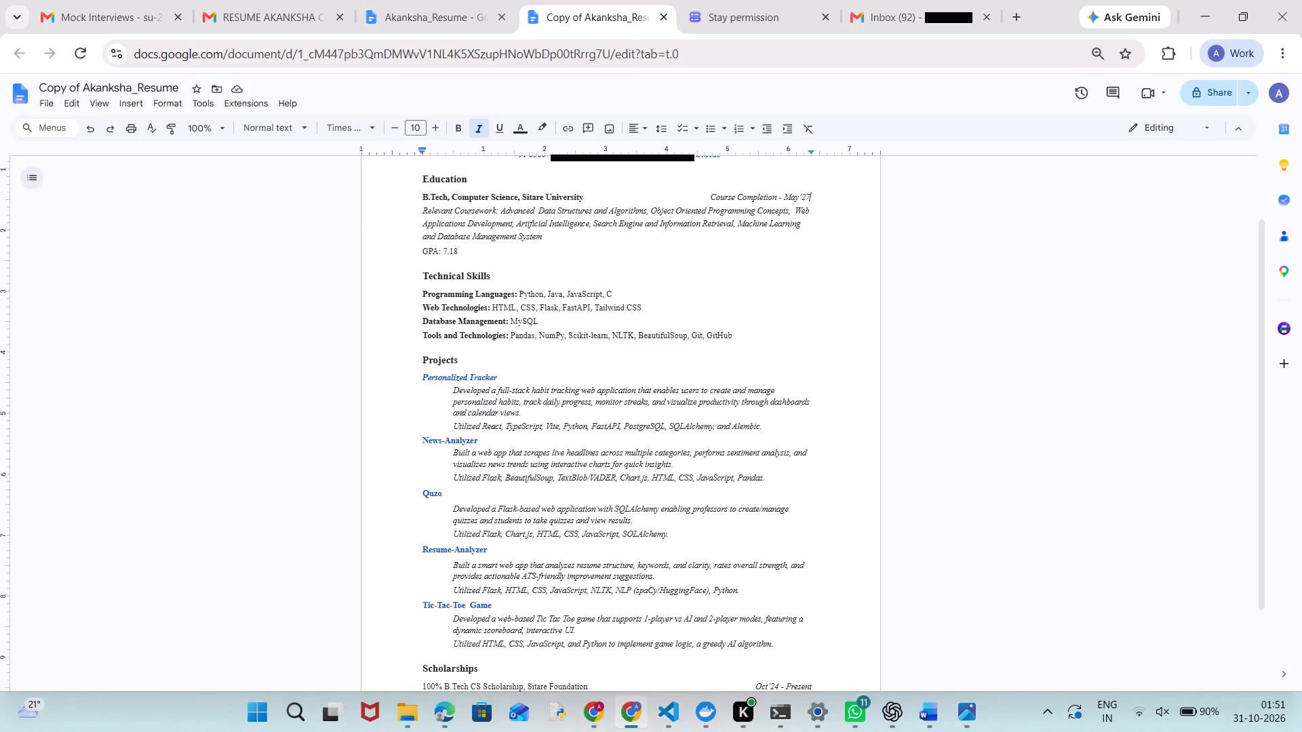
pyautogui.scroll(2, 818, 286)
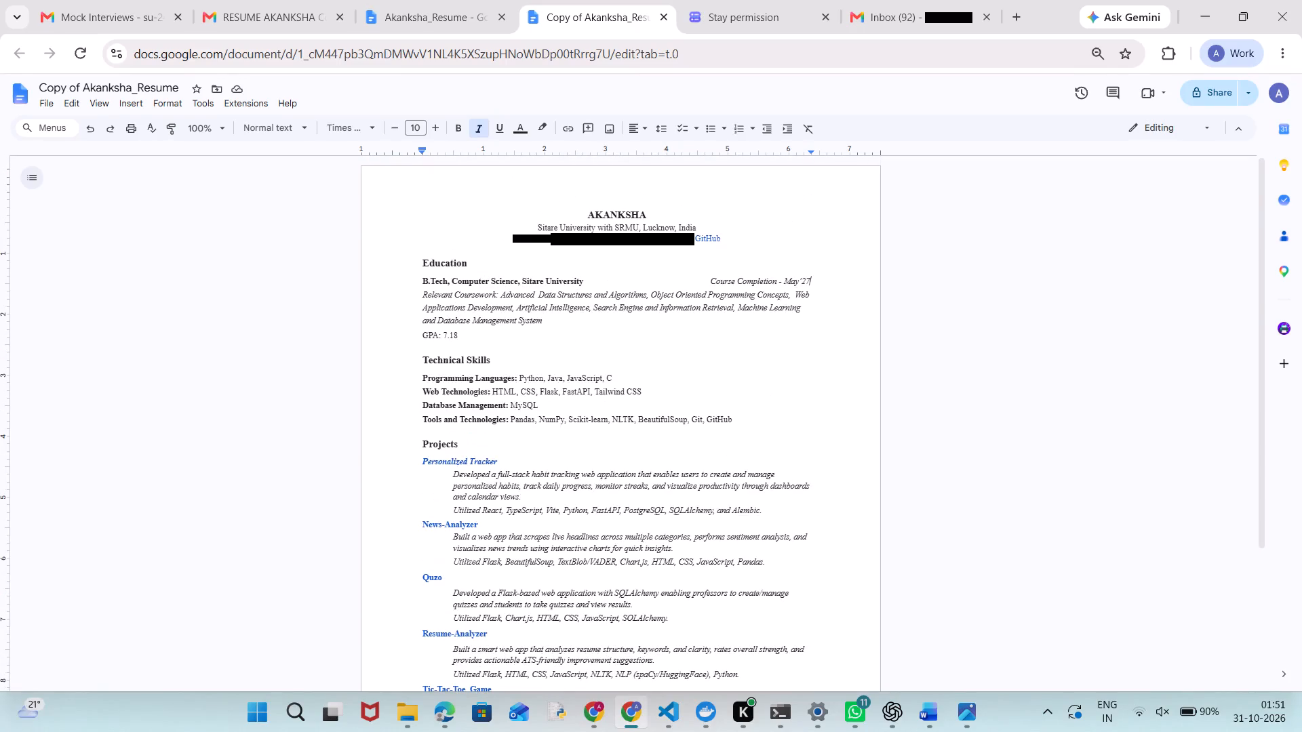
pyautogui.click(41, 104)
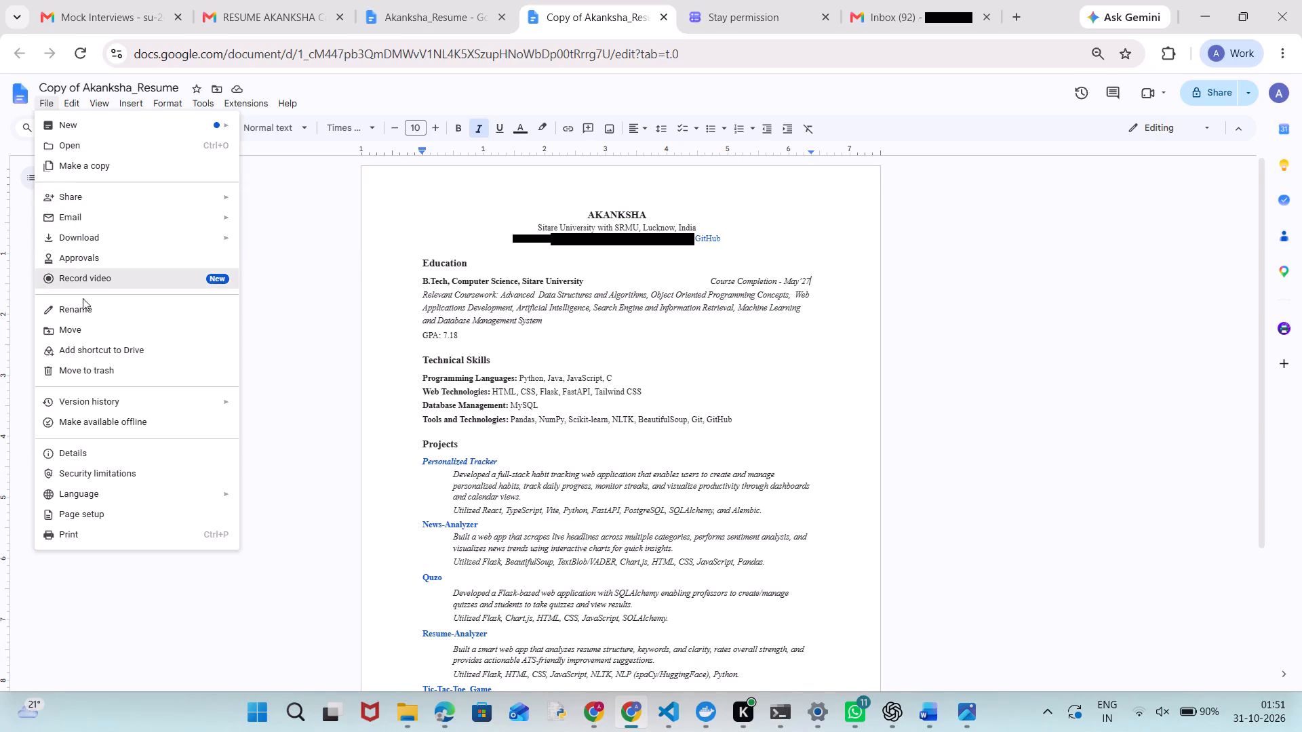
pyautogui.click(92, 235)
pyautogui.click(260, 262)
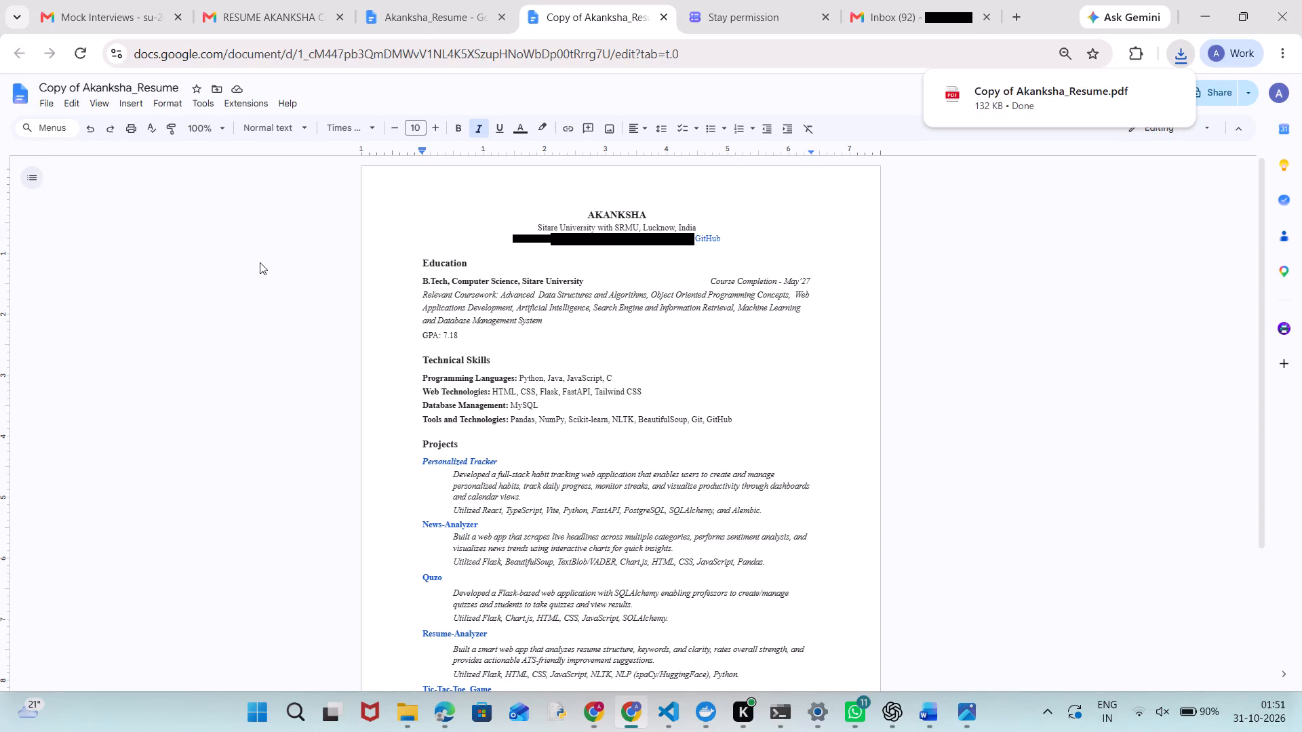
pyautogui.click(1196, 5)
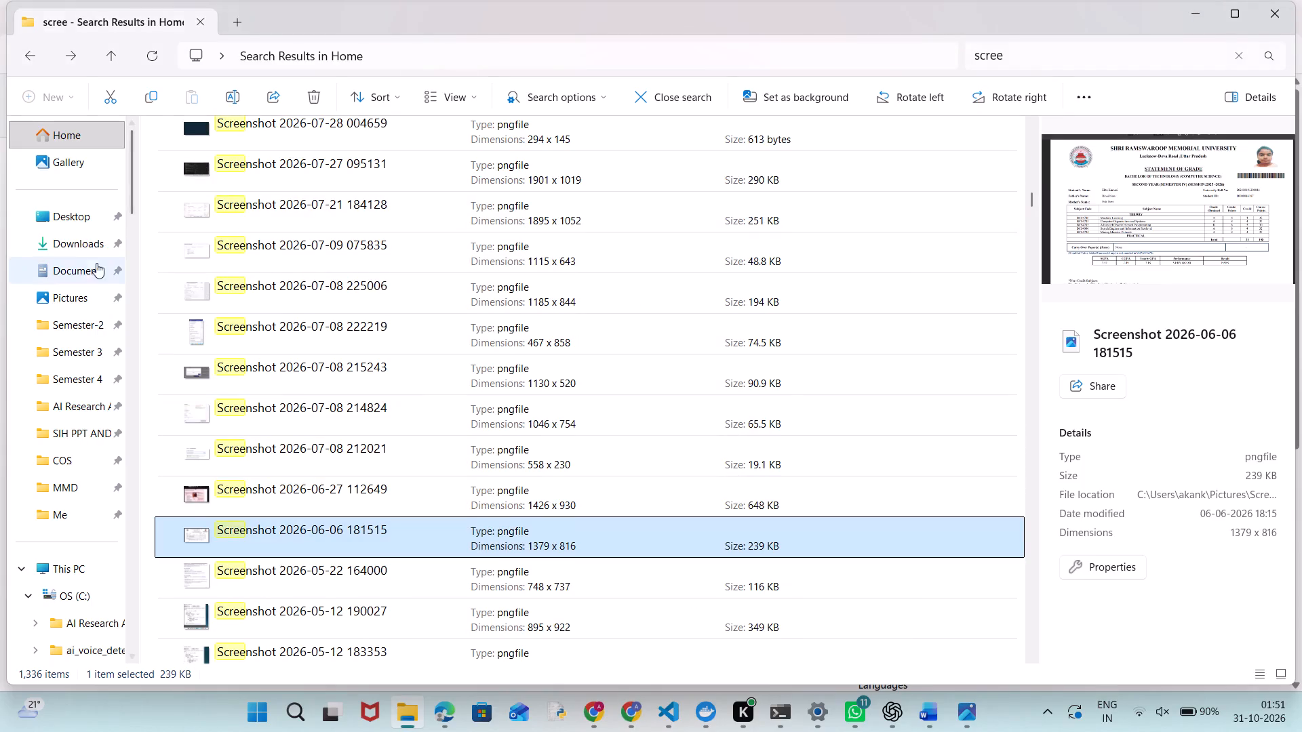
pyautogui.click(86, 255)
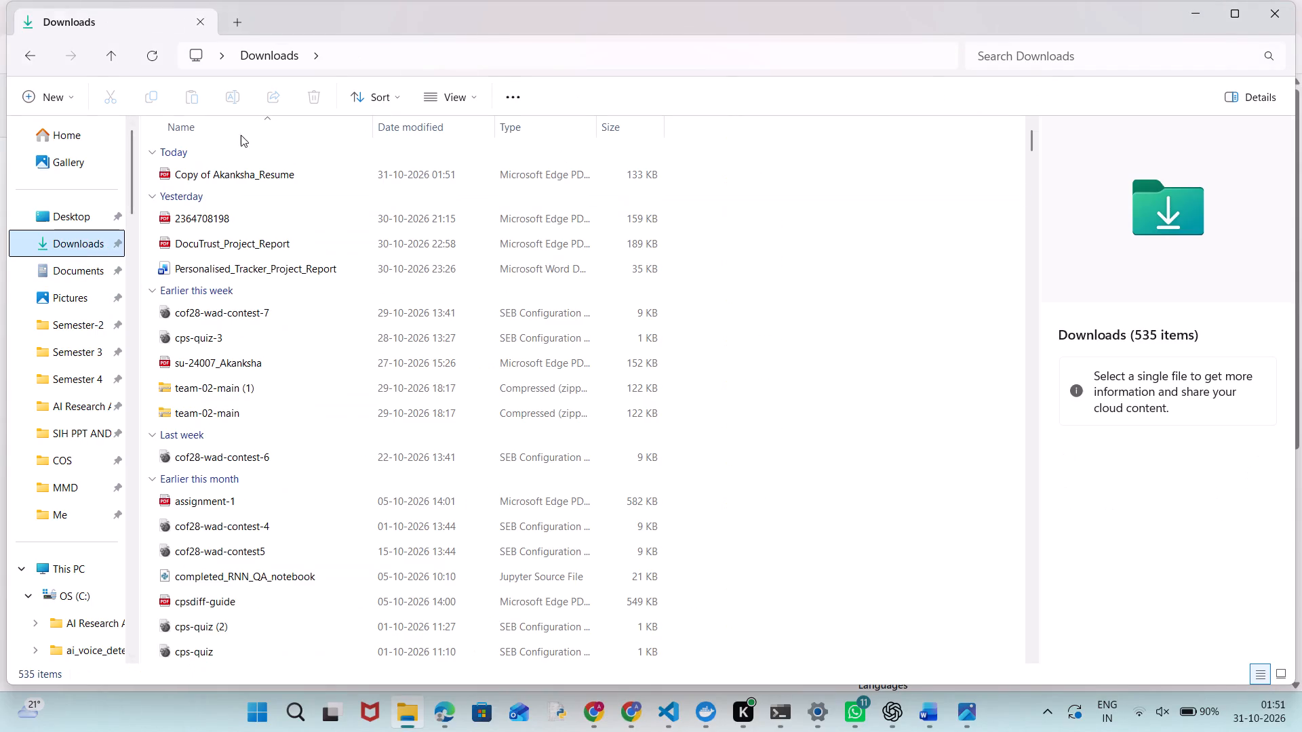
pyautogui.click(243, 175)
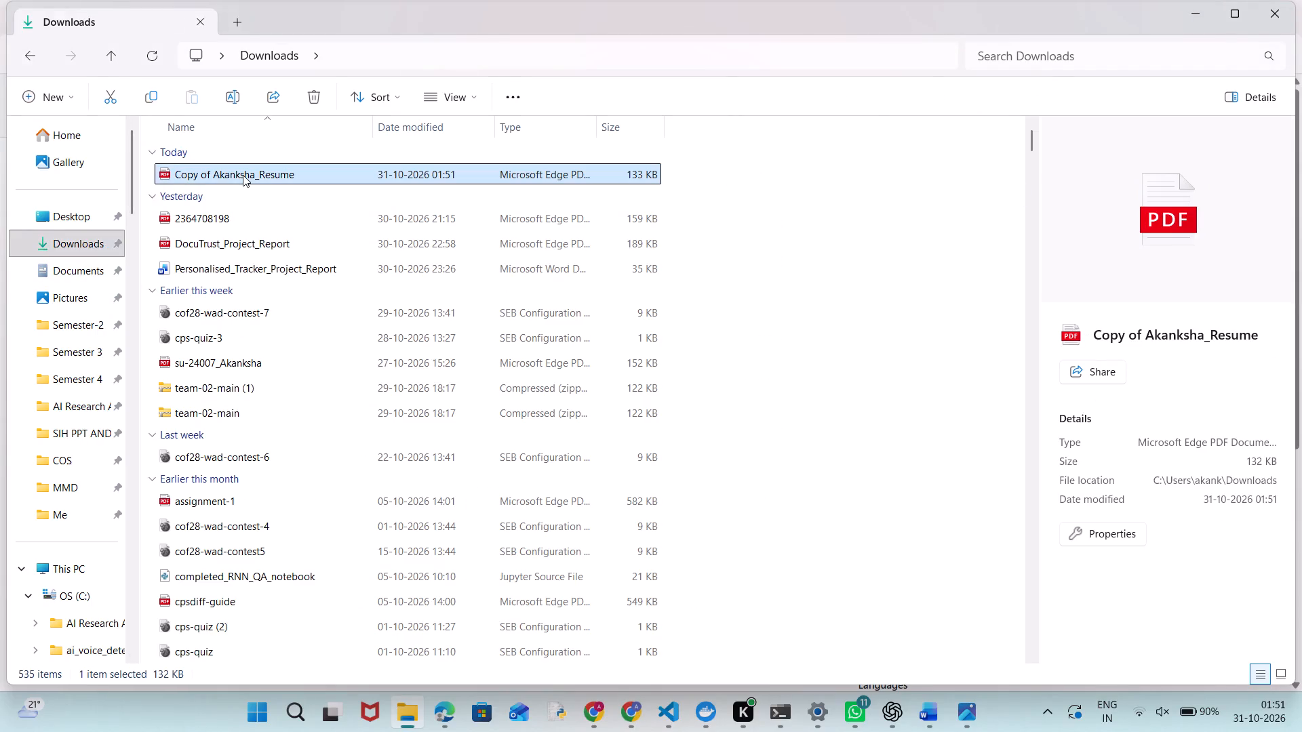
pyautogui.click(139, 91)
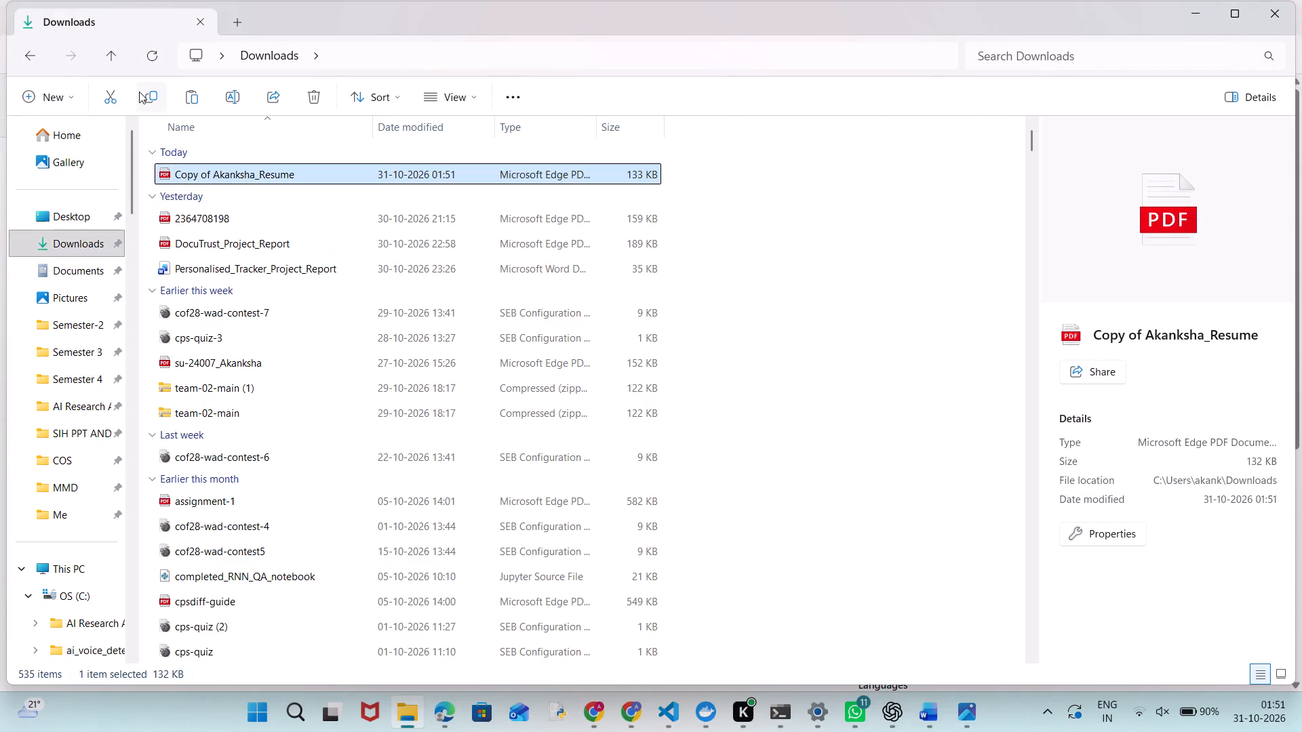
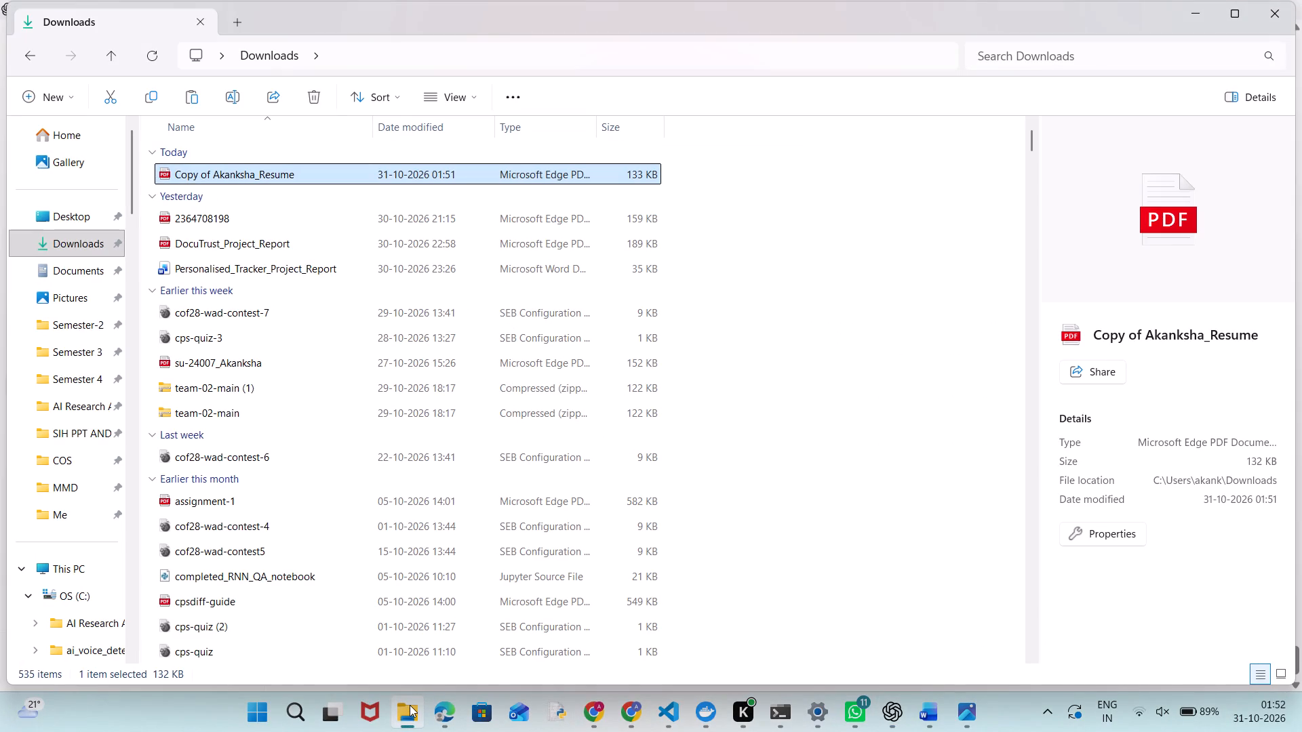
# Open the Personalised_Tracker_Project_Report Word document from the Downloads folder and look through it to the last page.
pyautogui.doubleClick(338, 262)
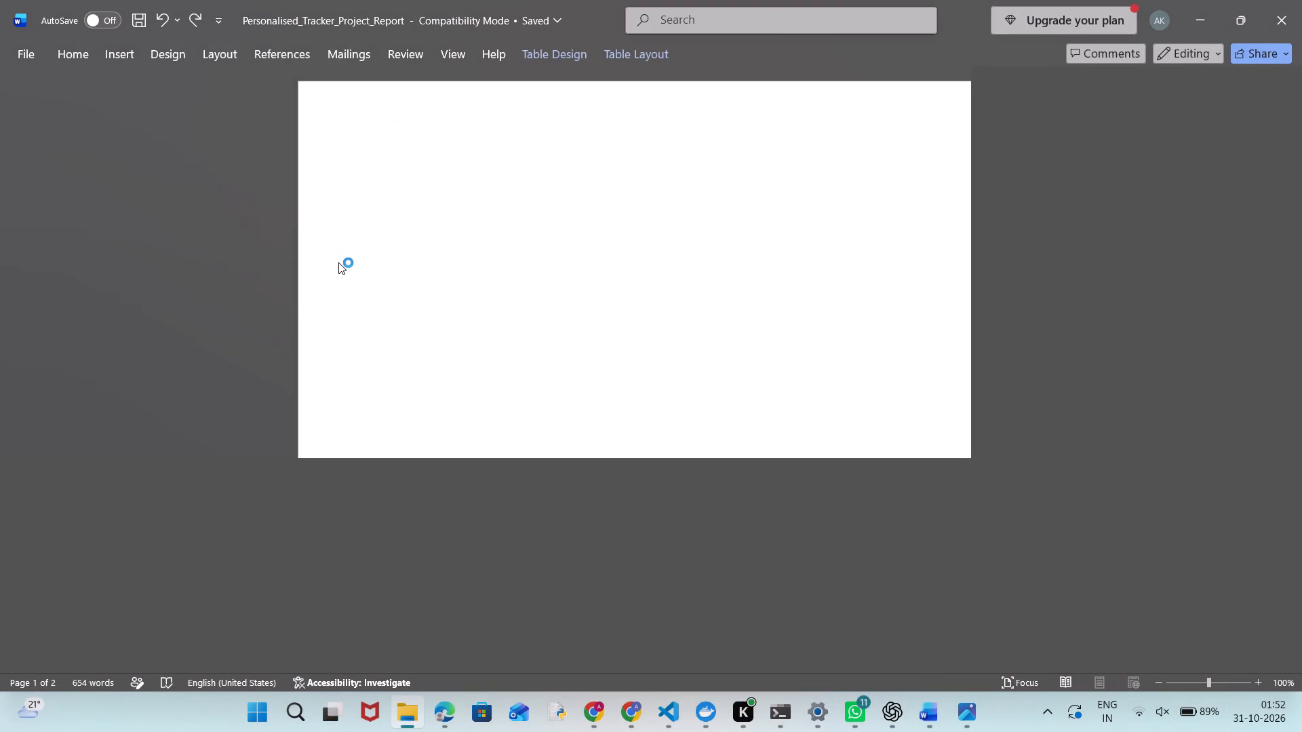
pyautogui.scroll(-6, 437, 391)
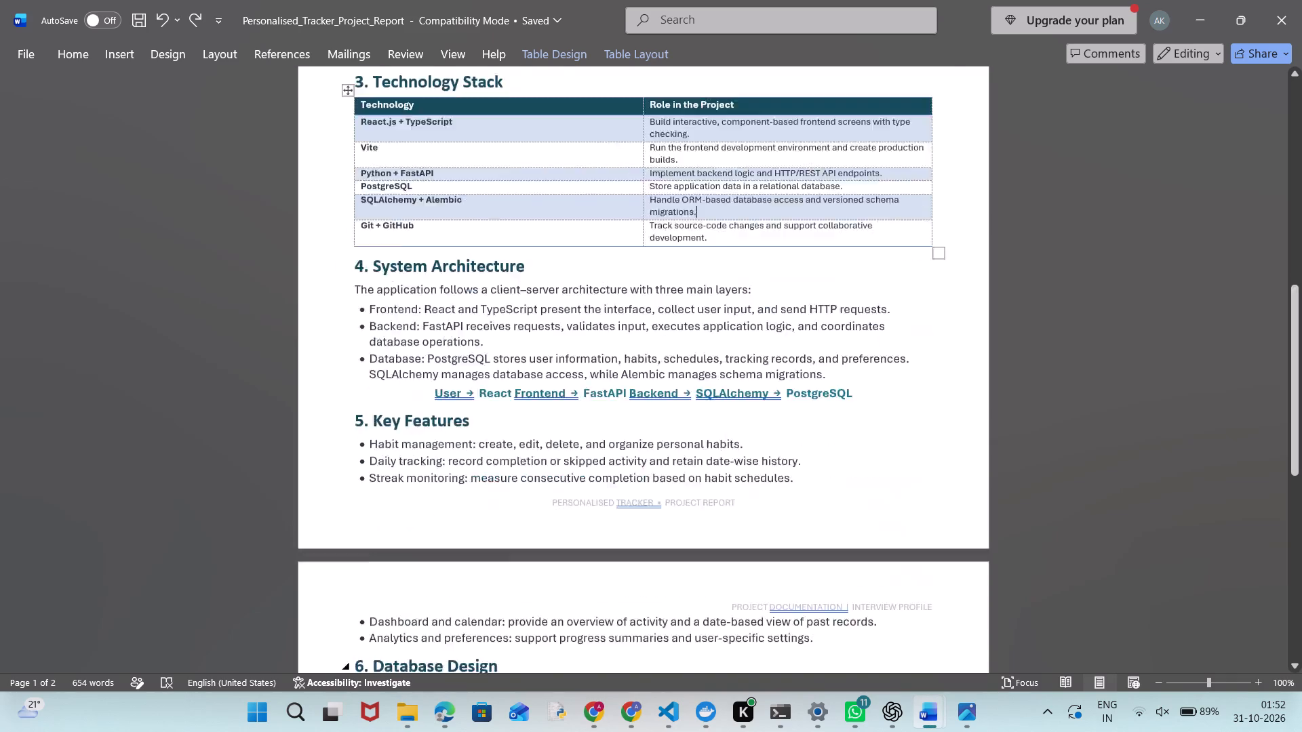
pyautogui.scroll(-2, 437, 391)
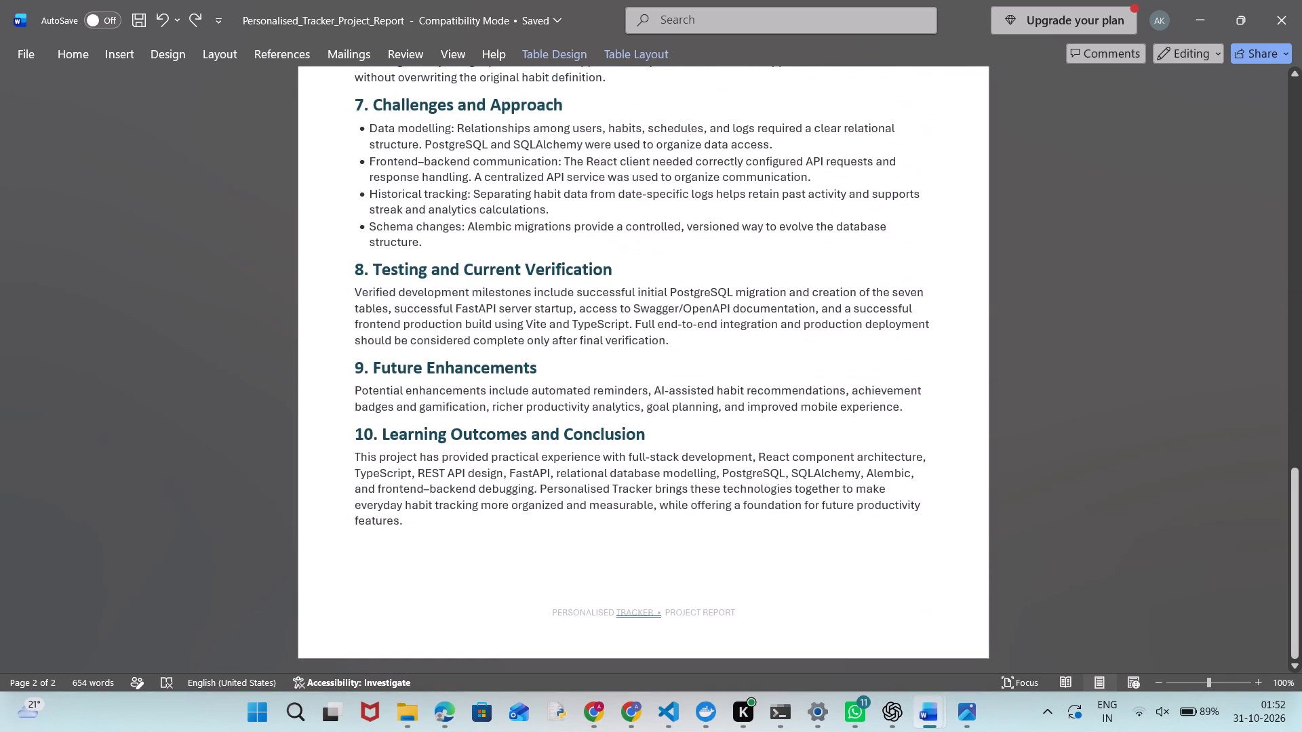
pyautogui.scroll(-1, 437, 391)
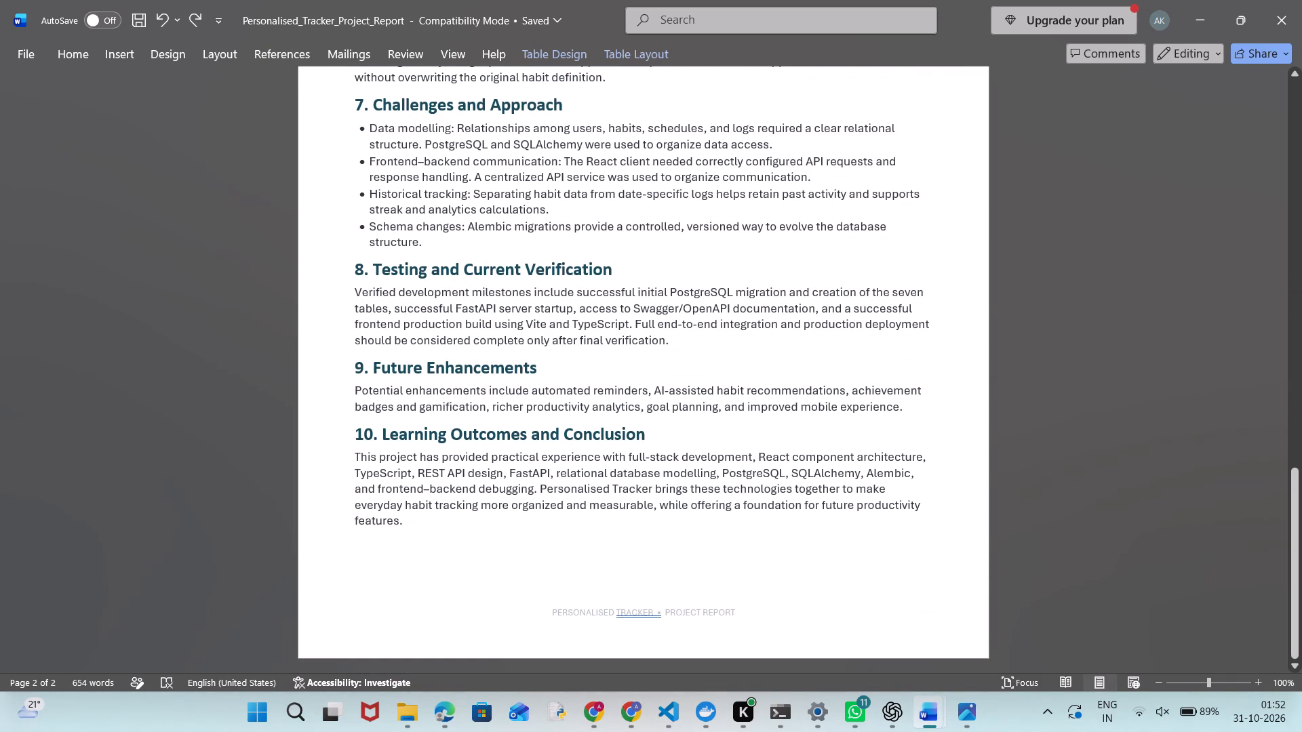
# Delete the footer text "PERSONALISED TRACKER • PROJECT REPORT" from the report.
pyautogui.click(682, 607)
pyautogui.click(722, 617)
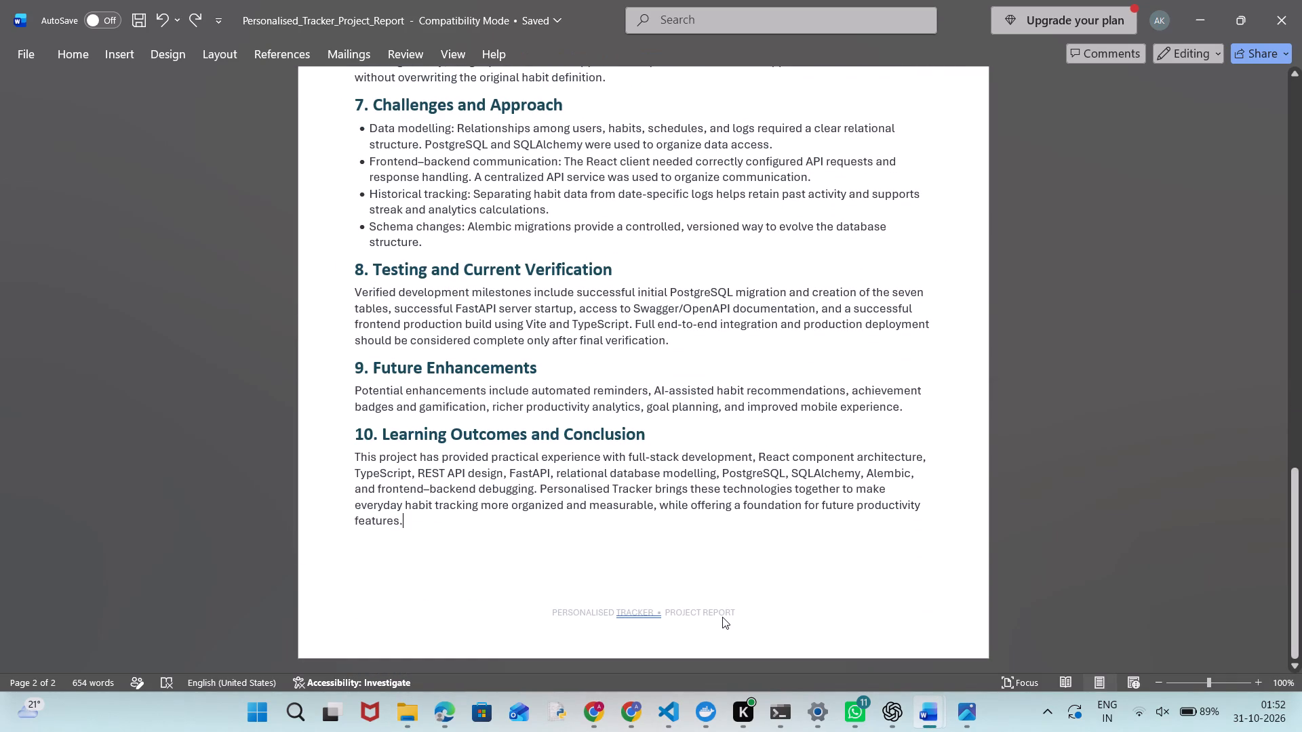
pyautogui.doubleClick(722, 617)
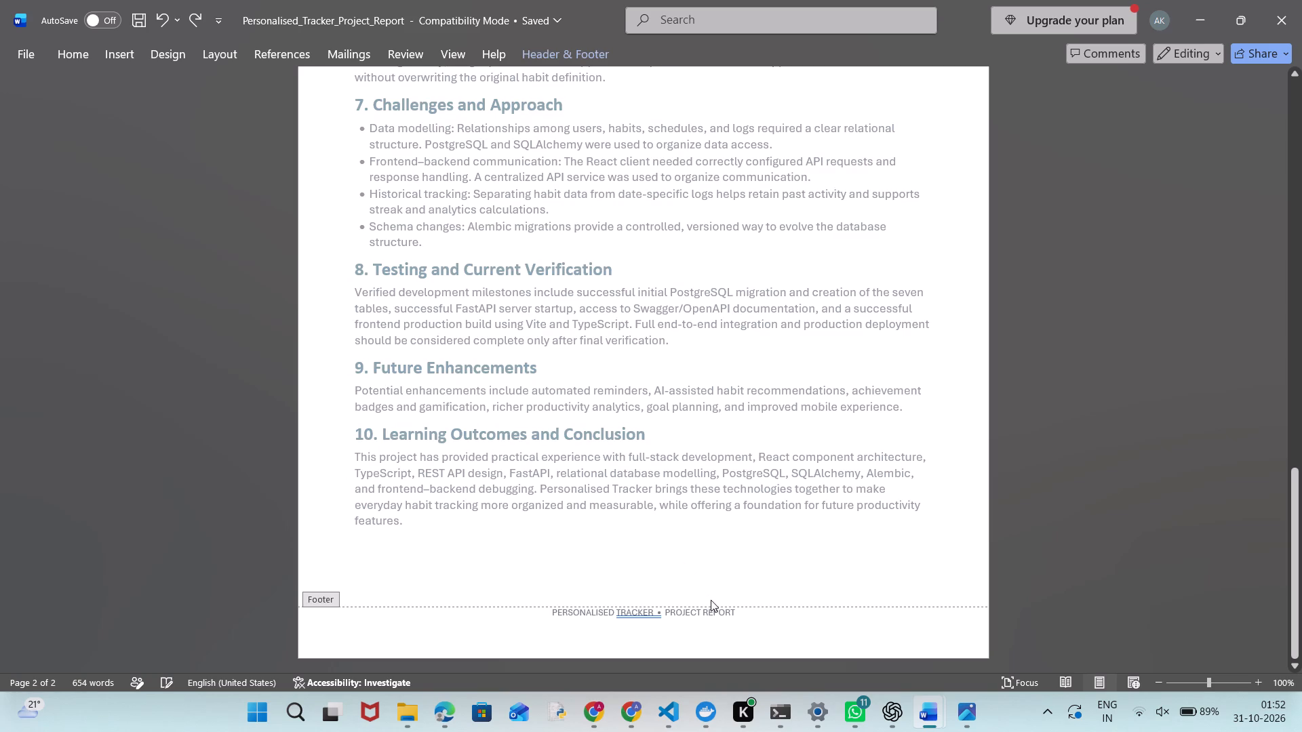
pyautogui.click(739, 611)
pyautogui.press('BackSpace')
pyautogui.press('BackSpace')
pyautogui.press('BackSpace')
pyautogui.press('BackSpace')
pyautogui.press('BackSpace')
pyautogui.press('BackSpace')
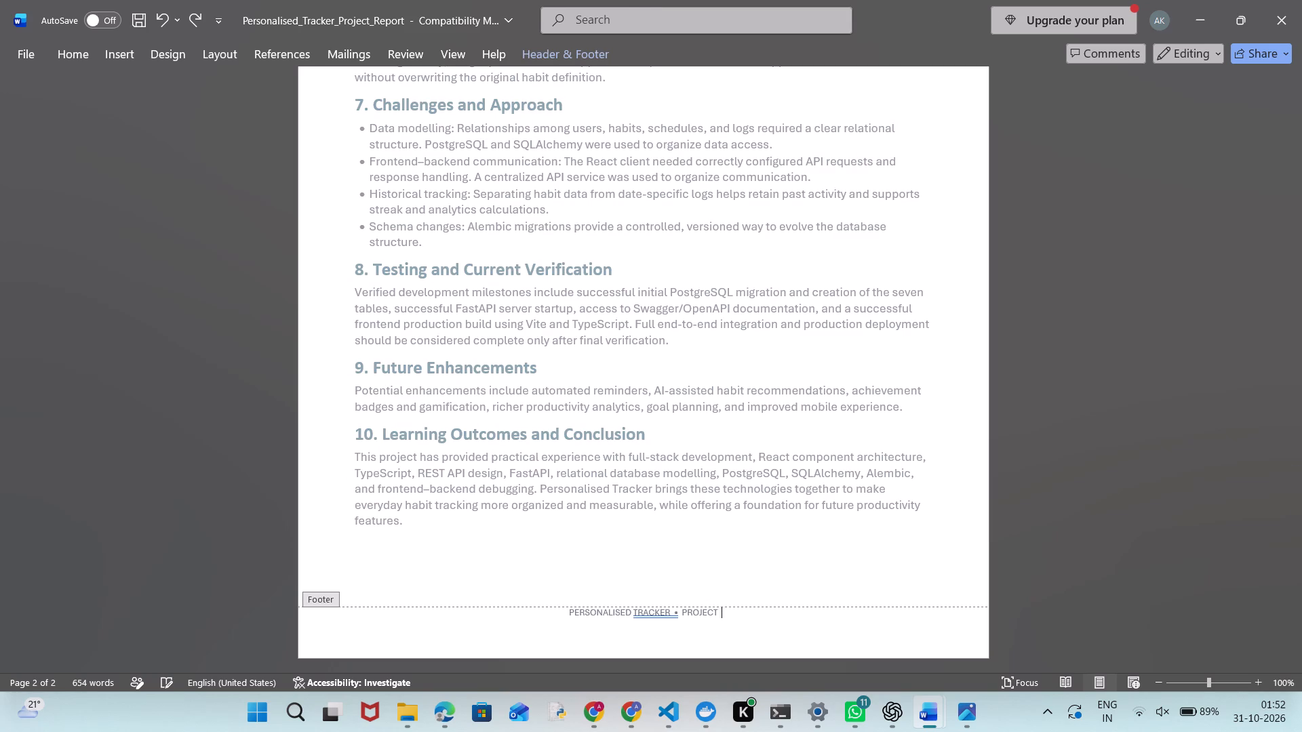
pyautogui.press('BackSpace')
pyautogui.press('BackSpace')
pyautogui.press('BackSpace')
pyautogui.press('BackSpace')
pyautogui.press('BackSpace')
pyautogui.press('BackSpace')
pyautogui.press('BackSpace')
pyautogui.press('BackSpace')
pyautogui.press('BackSpace')
pyautogui.press('BackSpace')
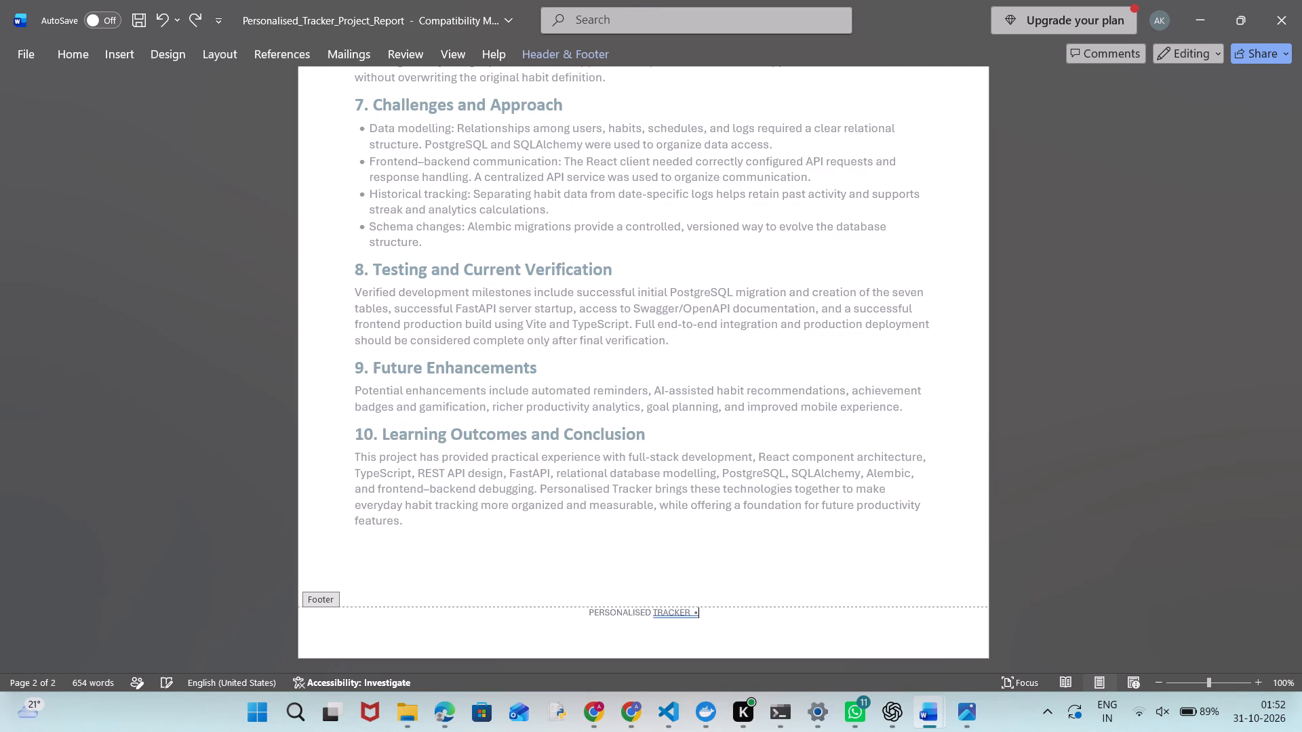
pyautogui.press('BackSpace')
pyautogui.press('BackSpace')
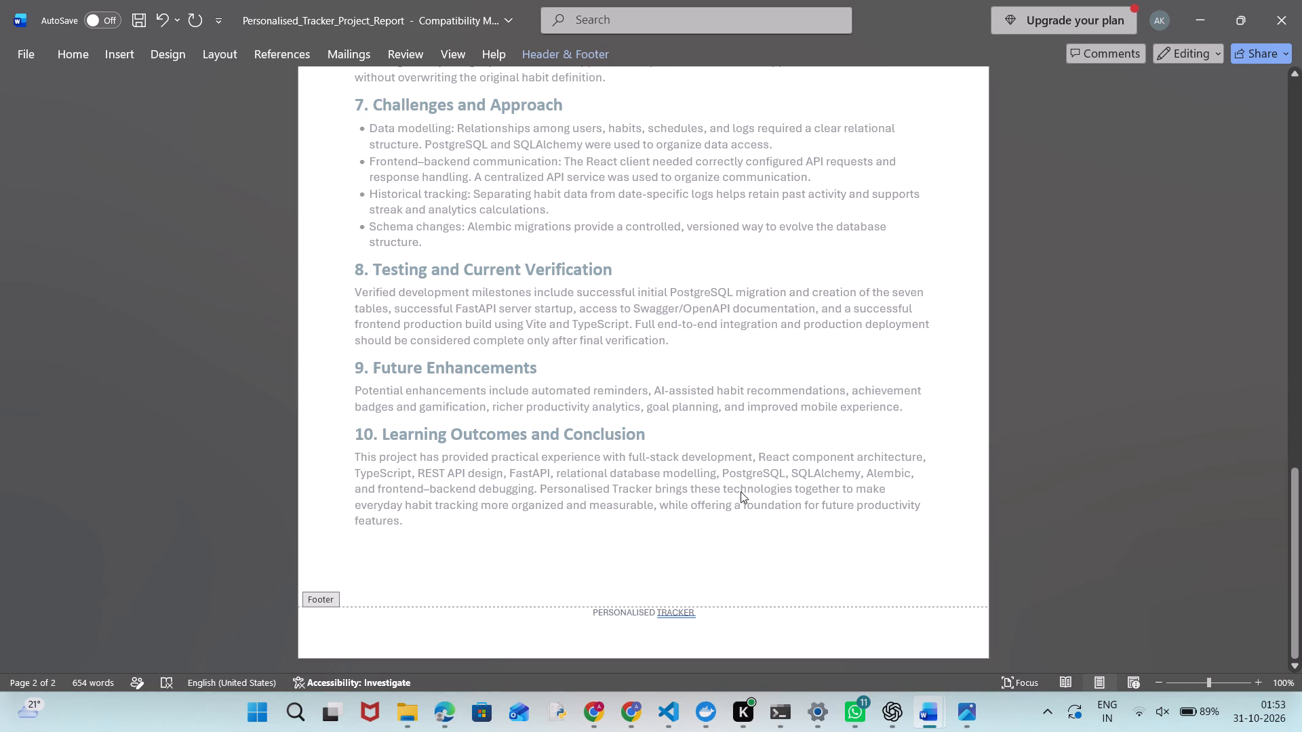
pyautogui.click(686, 559)
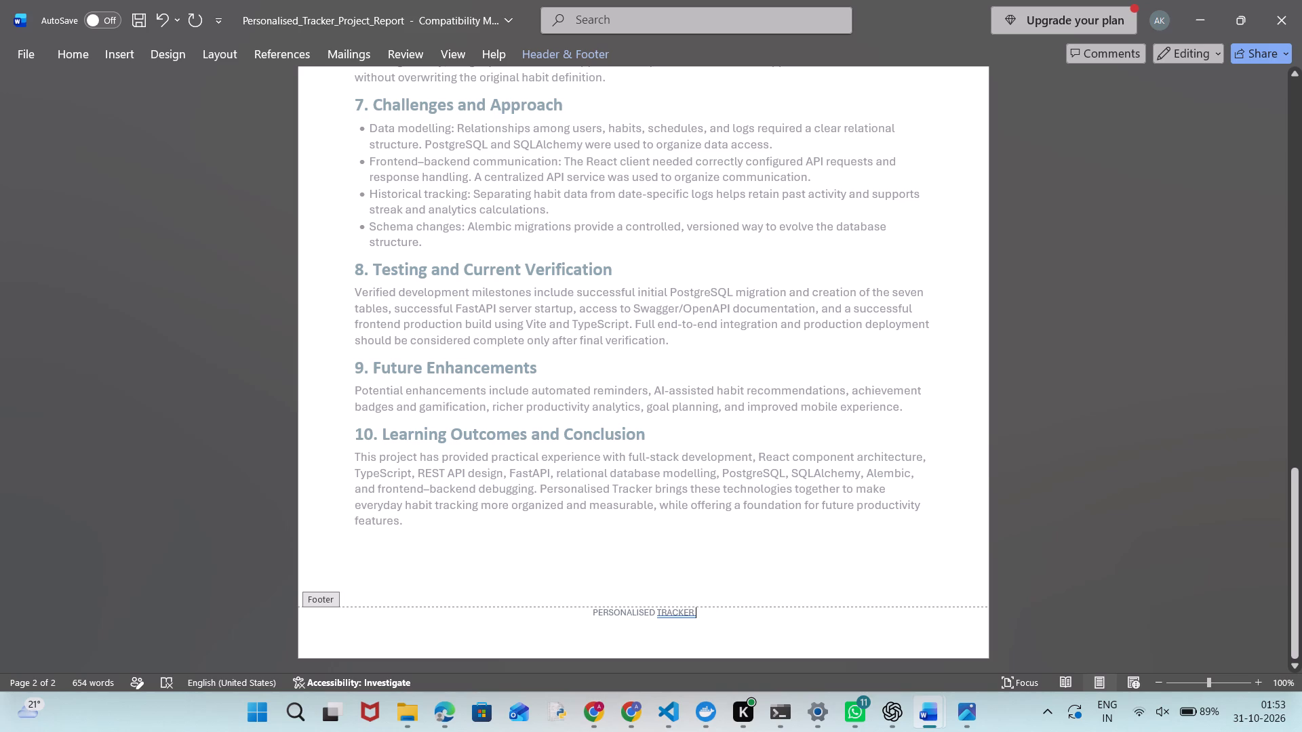
pyautogui.press('BackSpace')
pyautogui.press('BackSpace')
pyautogui.press('BackSpace')
pyautogui.press('BackSpace')
pyautogui.press('BackSpace')
pyautogui.press('BackSpace')
pyautogui.press('BackSpace')
pyautogui.press('BackSpace')
pyautogui.press('BackSpace')
pyautogui.press('BackSpace')
pyautogui.press('BackSpace')
pyautogui.press('BackSpace')
pyautogui.press('BackSpace')
pyautogui.press('BackSpace')
pyautogui.press('BackSpace')
pyautogui.press('BackSpace')
pyautogui.press('BackSpace')
pyautogui.press('BackSpace')
pyautogui.press('BackSpace')
pyautogui.press('BackSpace')
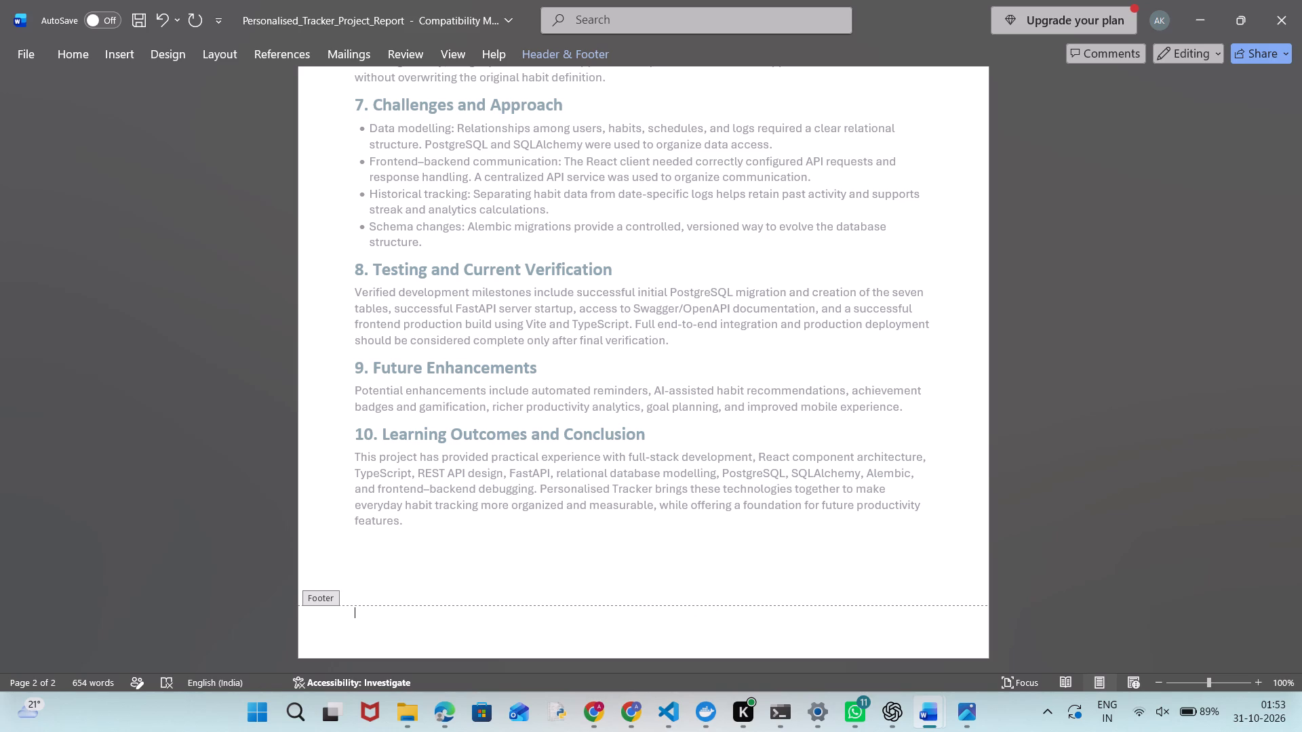
pyautogui.press('BackSpace')
pyautogui.press('BackSpace')
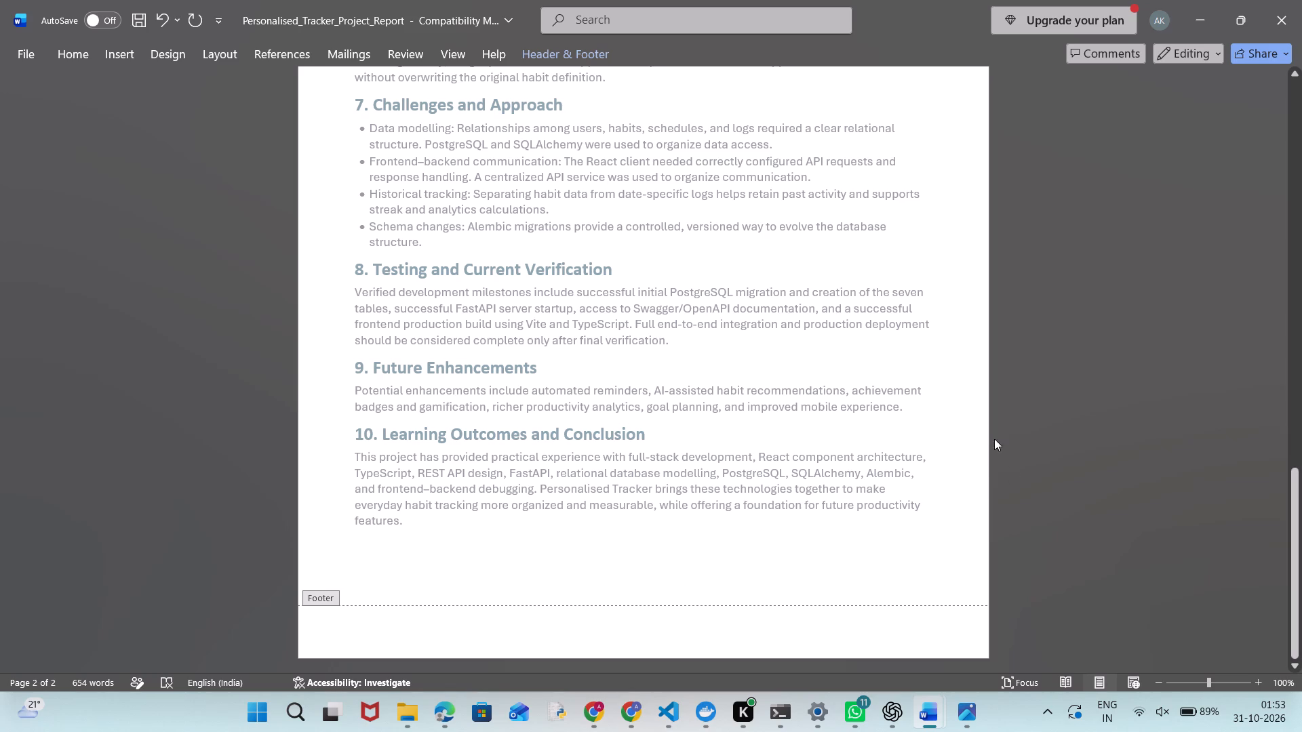
pyautogui.click(1021, 434)
# Delete the header text "PROJECT DOCUMENTATION | INTERVIEW PROFILE" from the report and save the document.
pyautogui.scroll(7, 1021, 434)
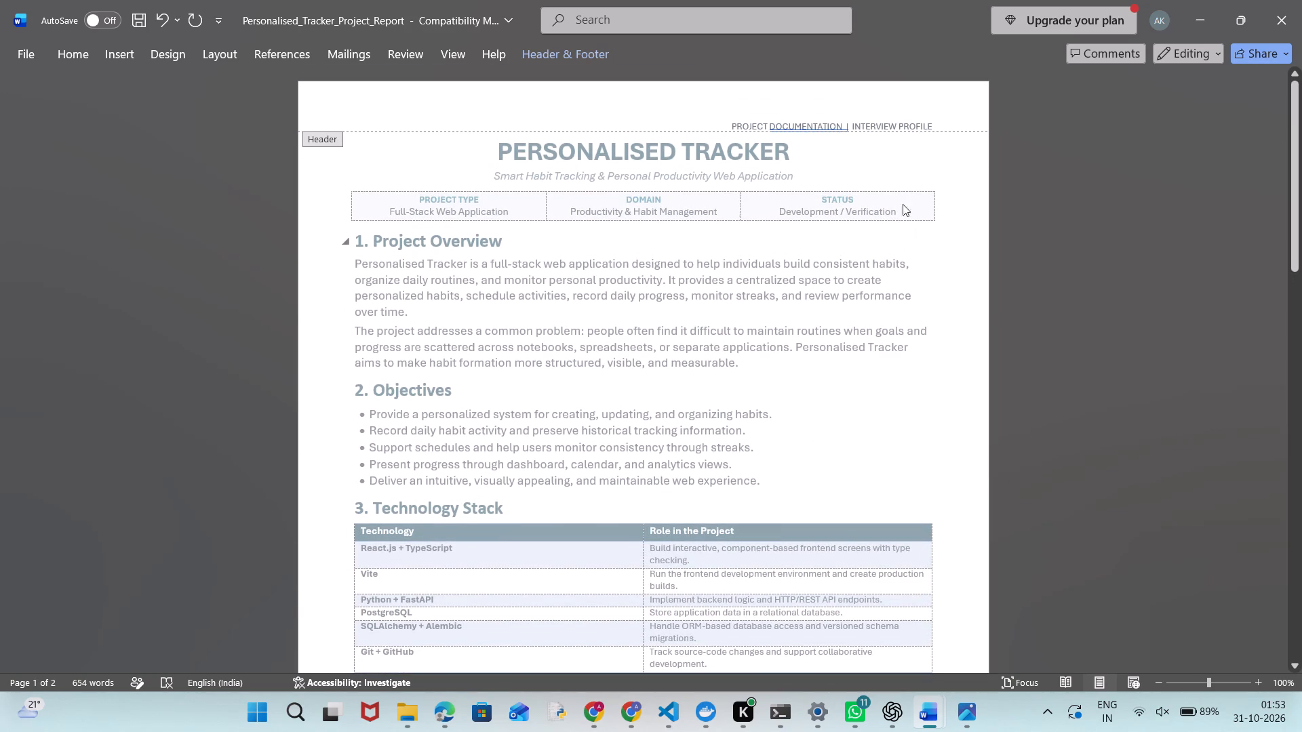
pyautogui.click(939, 126)
pyautogui.click(939, 126)
pyautogui.press('BackSpace')
pyautogui.press('BackSpace')
pyautogui.press('BackSpace')
pyautogui.press('BackSpace')
pyautogui.press('BackSpace')
pyautogui.press('BackSpace')
pyautogui.press('BackSpace')
pyautogui.press('BackSpace')
pyautogui.press('BackSpace')
pyautogui.press('BackSpace')
pyautogui.press('BackSpace')
pyautogui.press('BackSpace')
pyautogui.press('BackSpace')
pyautogui.press('BackSpace')
pyautogui.press('BackSpace')
pyautogui.press('BackSpace')
pyautogui.press('BackSpace')
pyautogui.press('BackSpace')
pyautogui.press('BackSpace')
pyautogui.press('BackSpace')
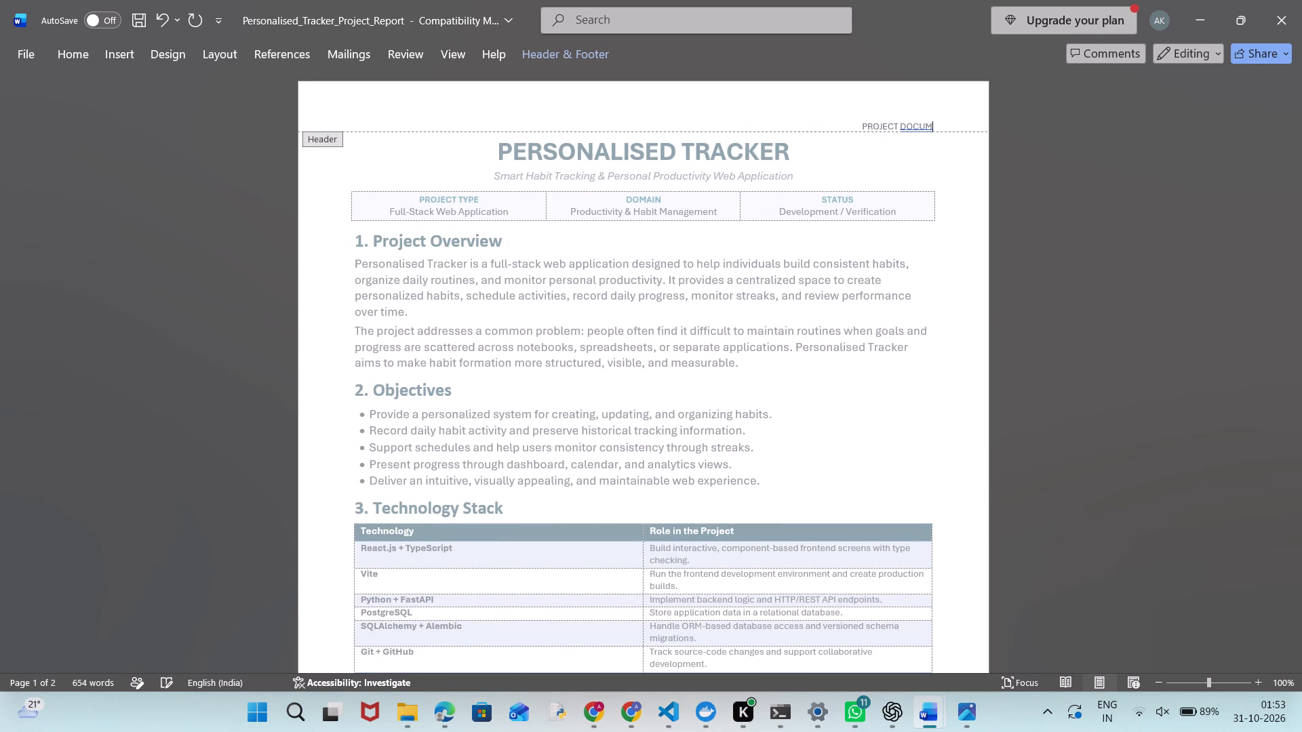
pyautogui.press('BackSpace')
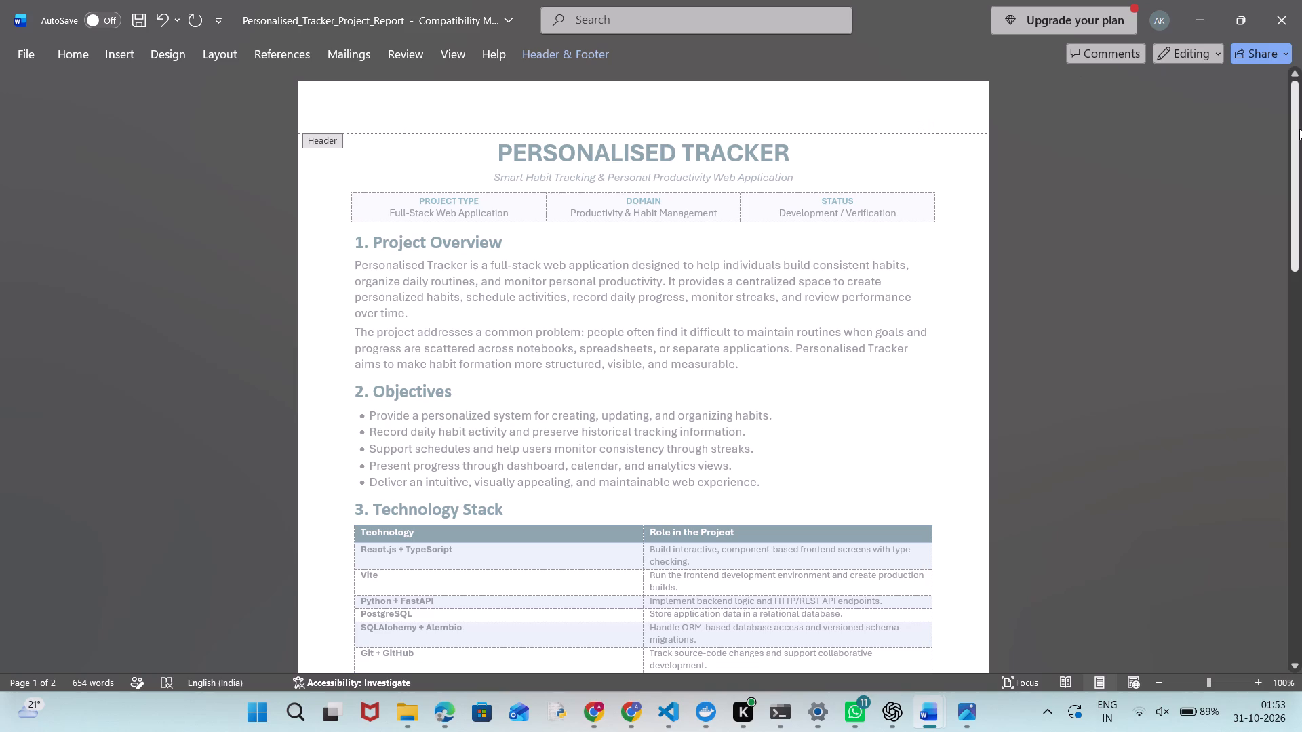
pyautogui.hotkey('ctrl', 's')
# Clear any leftover blank content in the last page's footer and return to the body text on the first page.
pyautogui.click(849, 314)
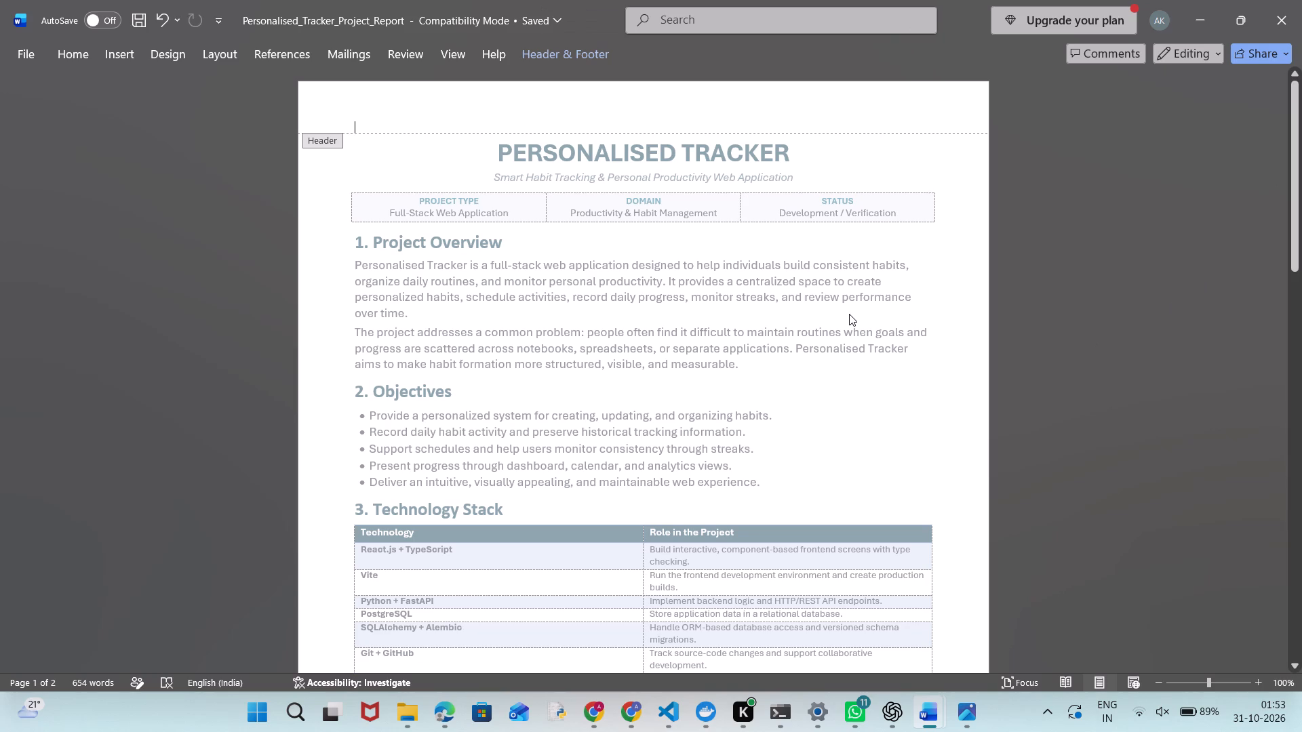
pyautogui.scroll(-6, 849, 314)
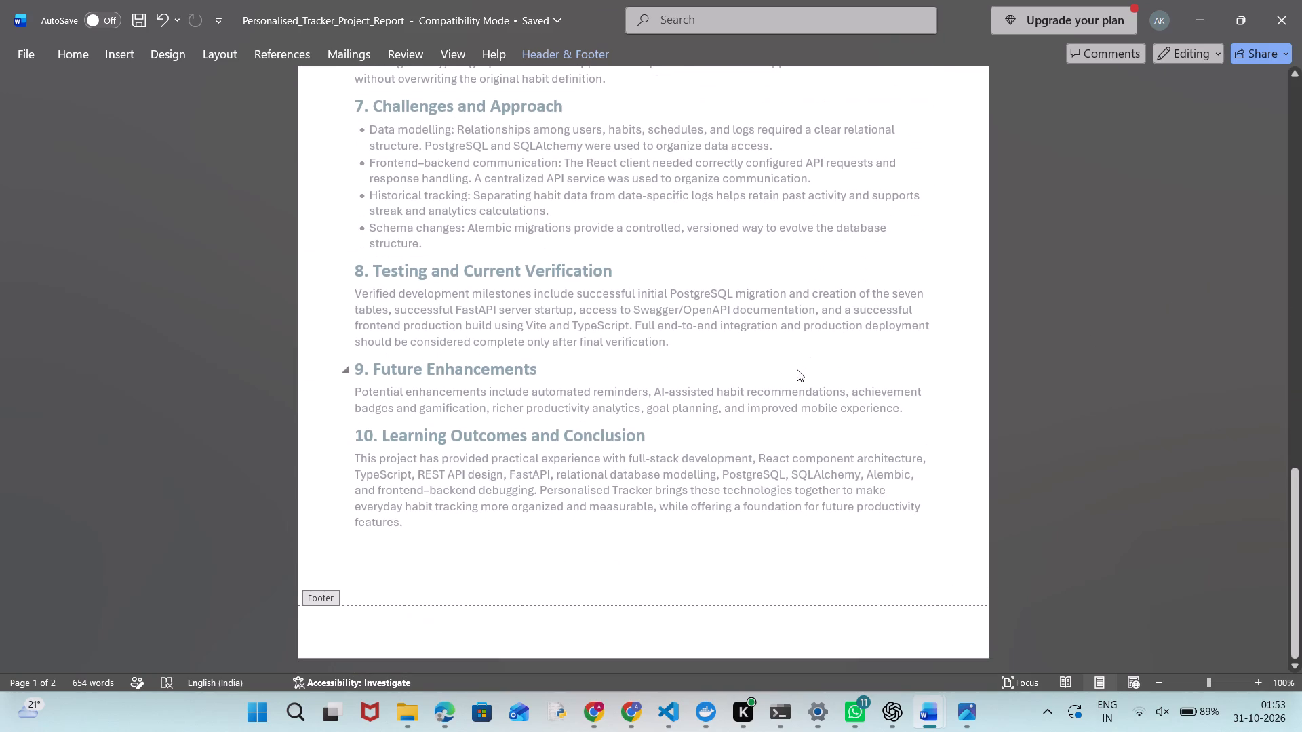
pyautogui.click(363, 609)
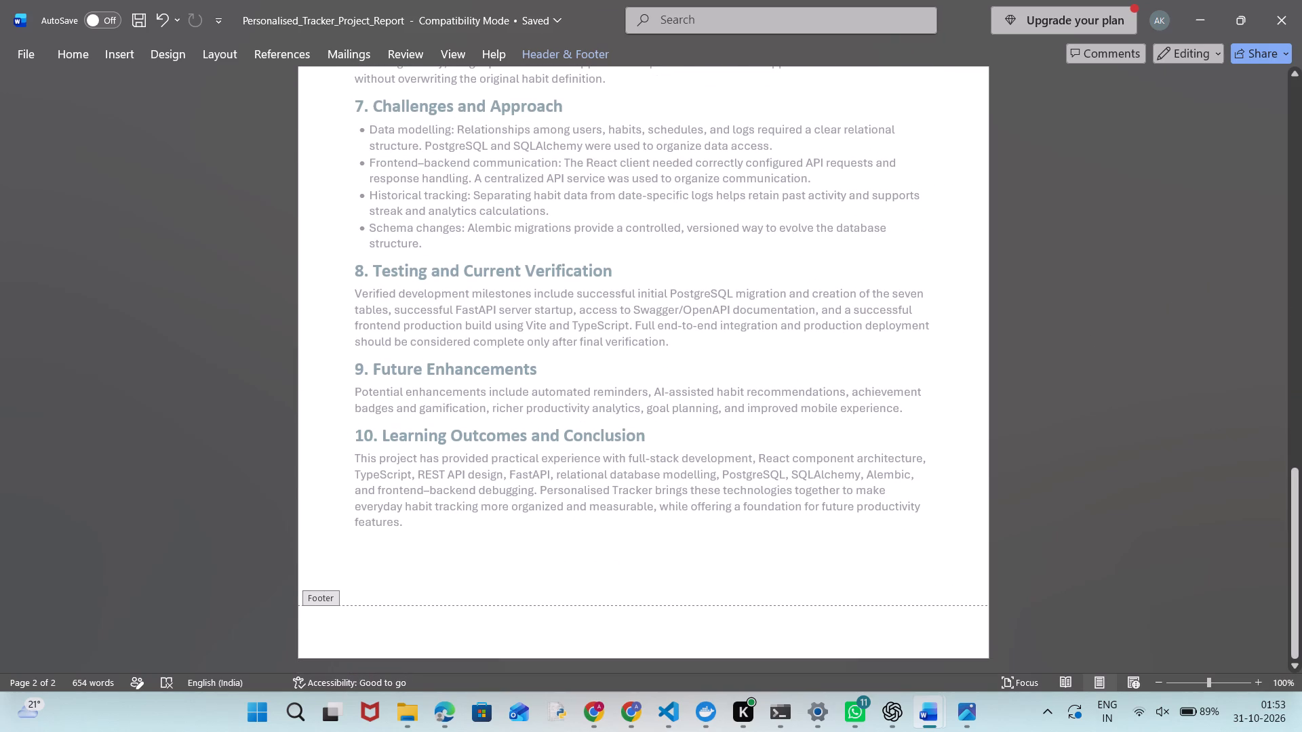
pyautogui.doubleClick(363, 609)
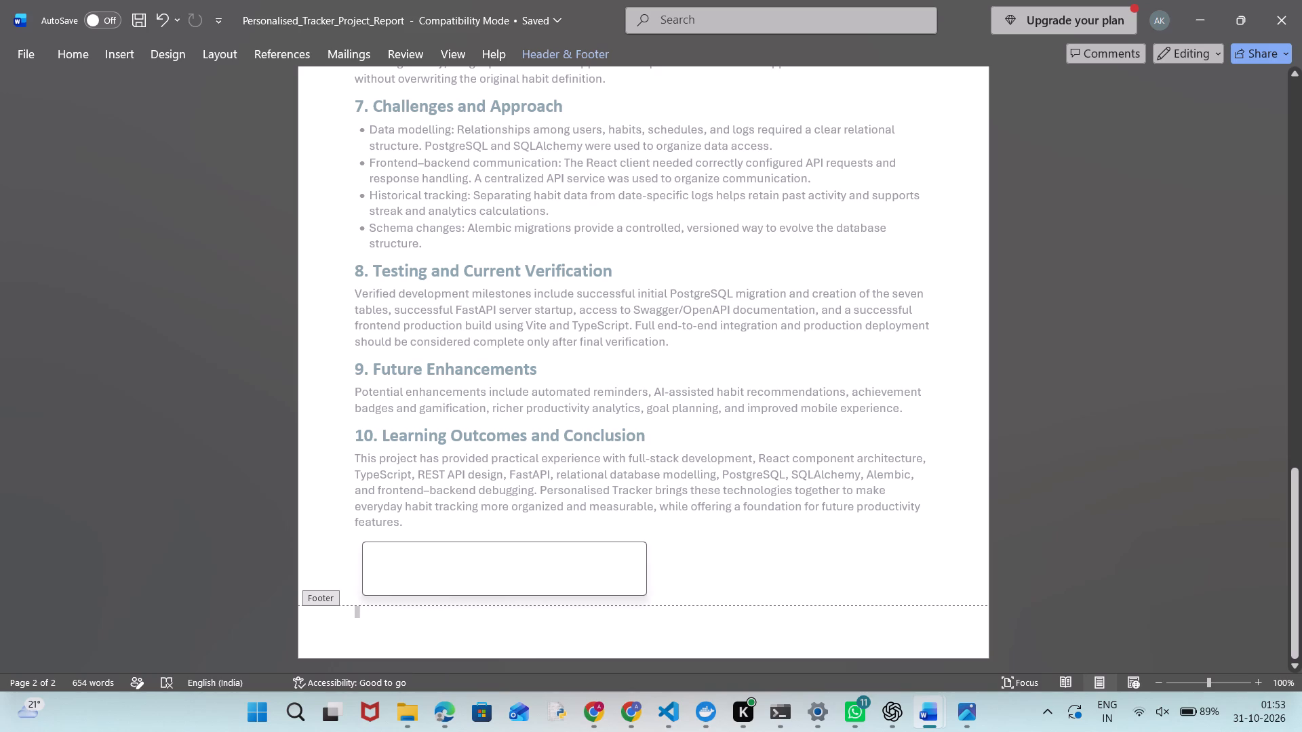
pyautogui.press('BackSpace')
pyautogui.press('BackSpace')
pyautogui.press('BackSpace')
pyautogui.press('BackSpace')
pyautogui.press('BackSpace')
pyautogui.press('BackSpace')
pyautogui.press('BackSpace')
pyautogui.press('BackSpace')
pyautogui.press('BackSpace')
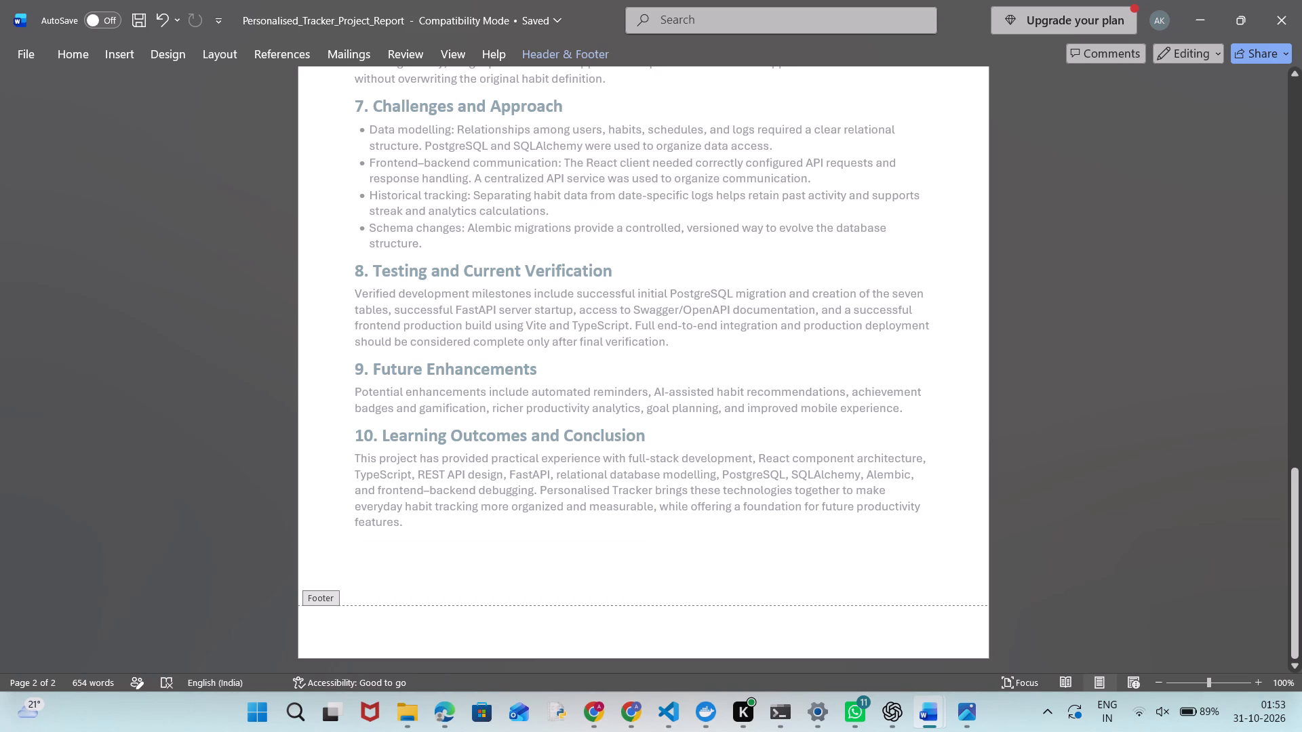
pyautogui.press('BackSpace')
pyautogui.click(414, 571)
pyautogui.scroll(10, 414, 571)
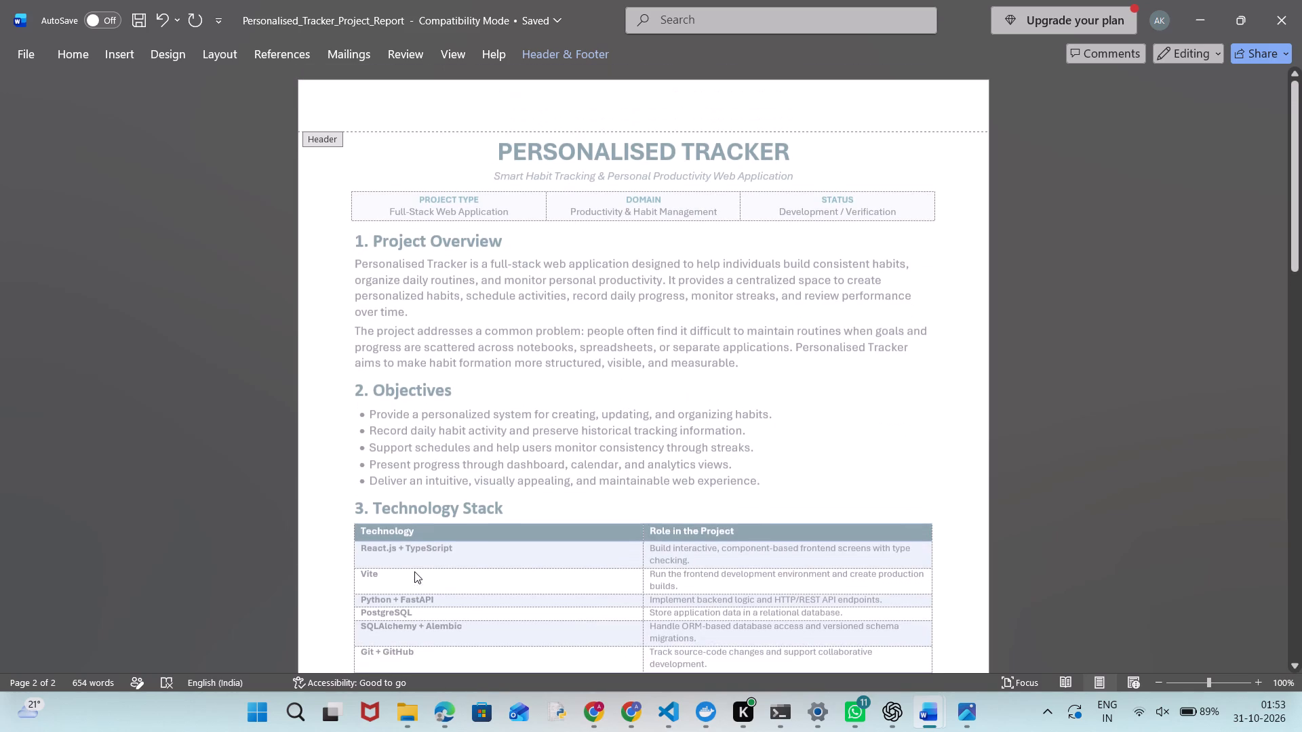
pyautogui.click(768, 519)
pyautogui.tripleClick(768, 519)
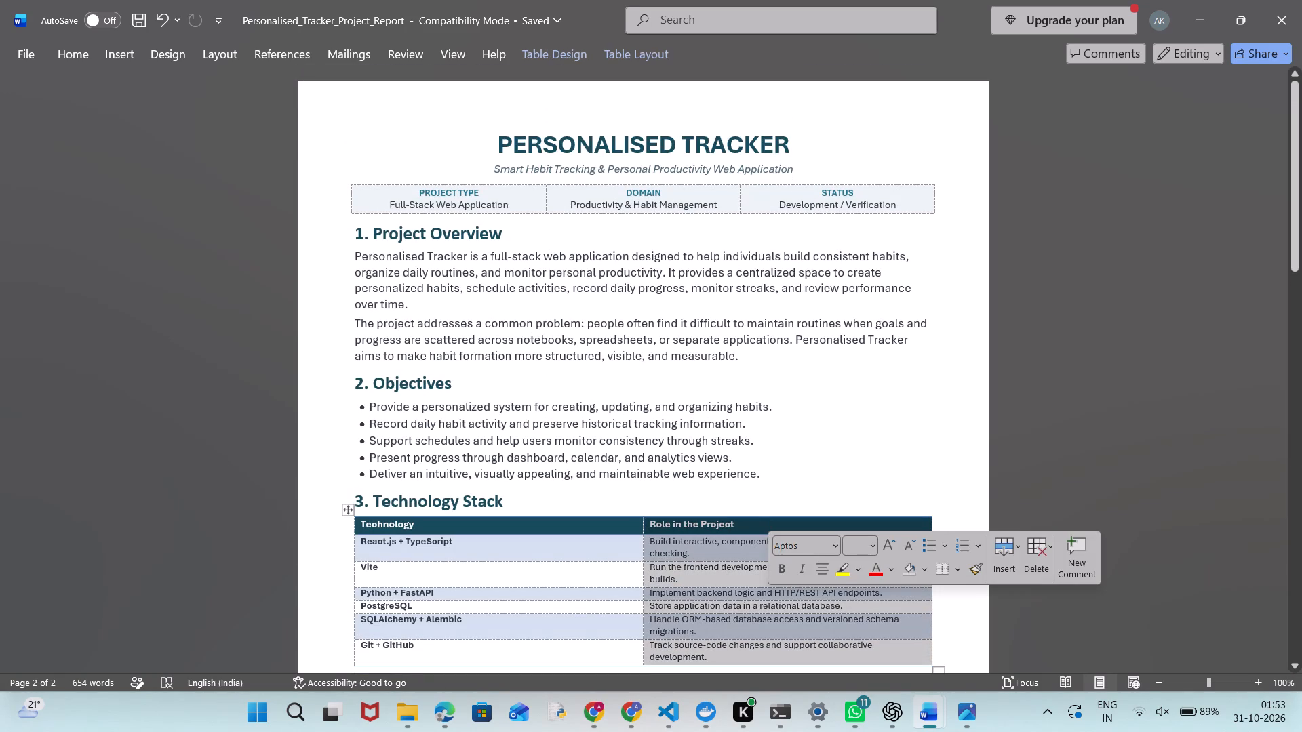
pyautogui.click(963, 447)
pyautogui.click(1122, 415)
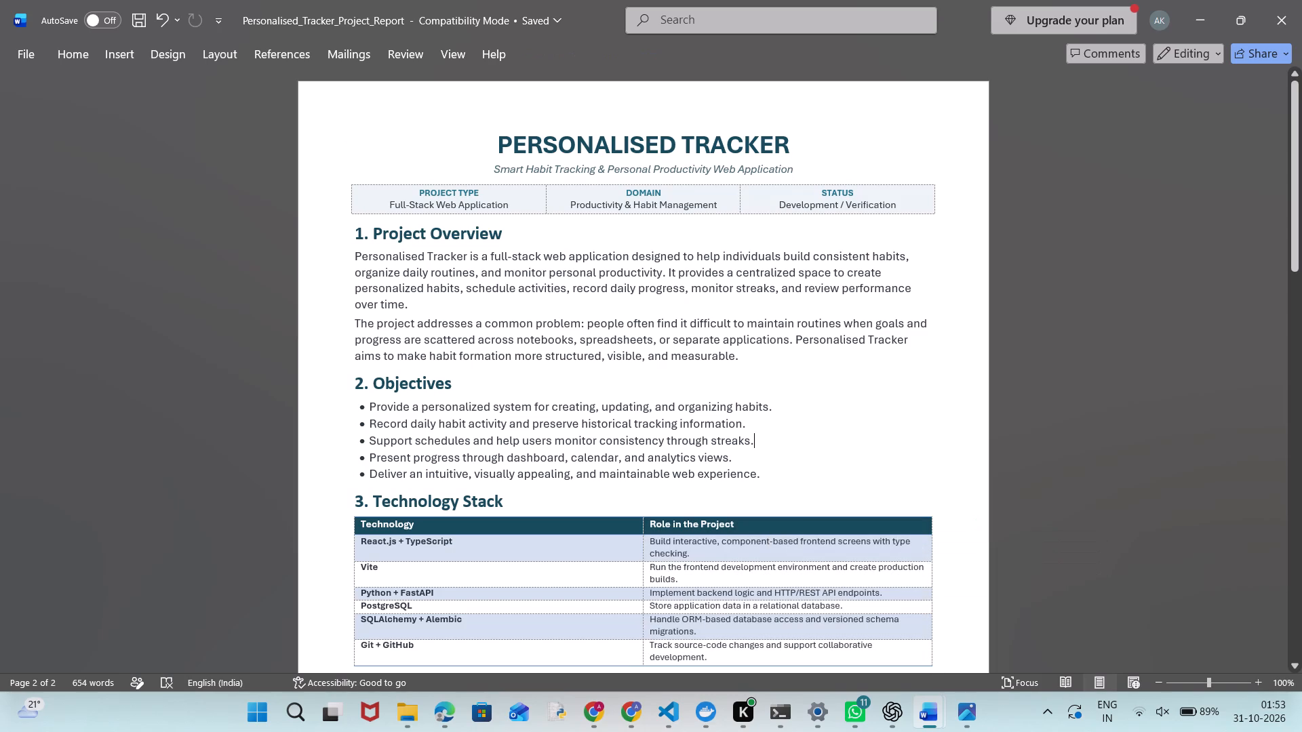
# Review both pages of the report from the title to the Learning Outcomes and Conclusion section and save the document.
pyautogui.scroll(-7, 1122, 415)
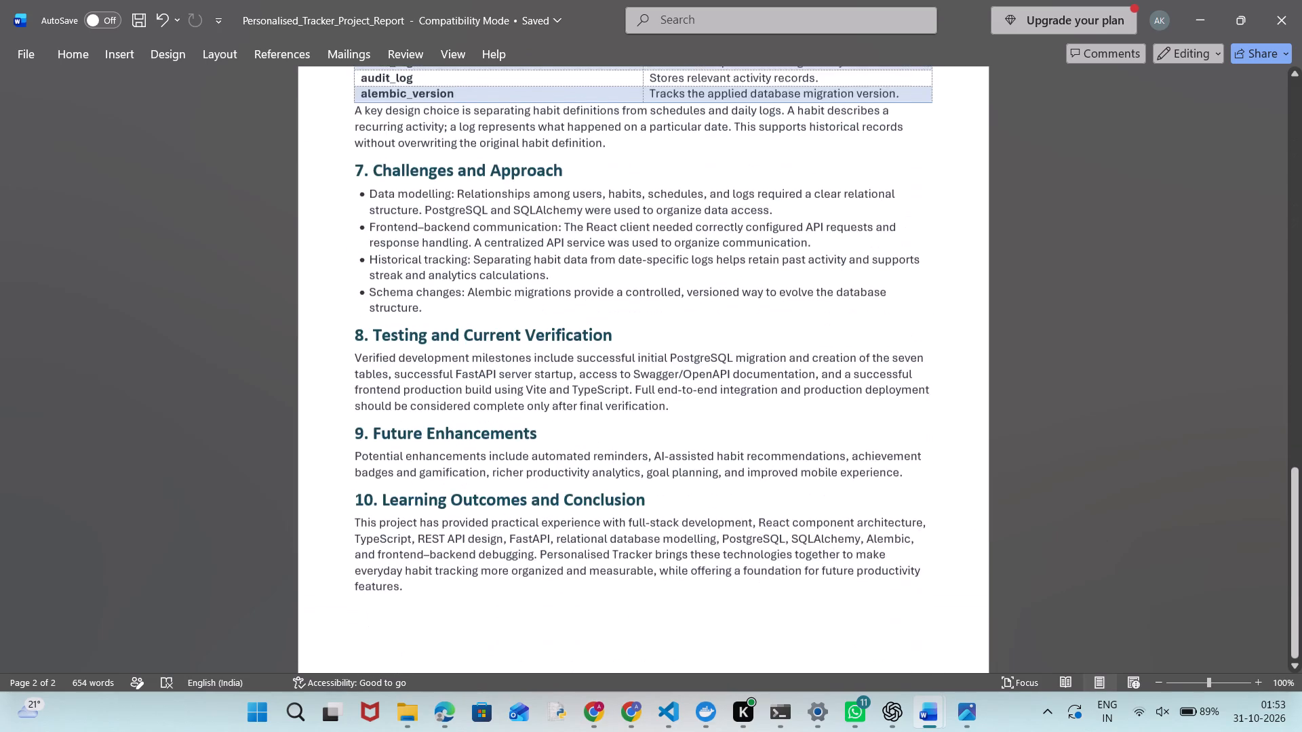
pyautogui.scroll(9, 1122, 415)
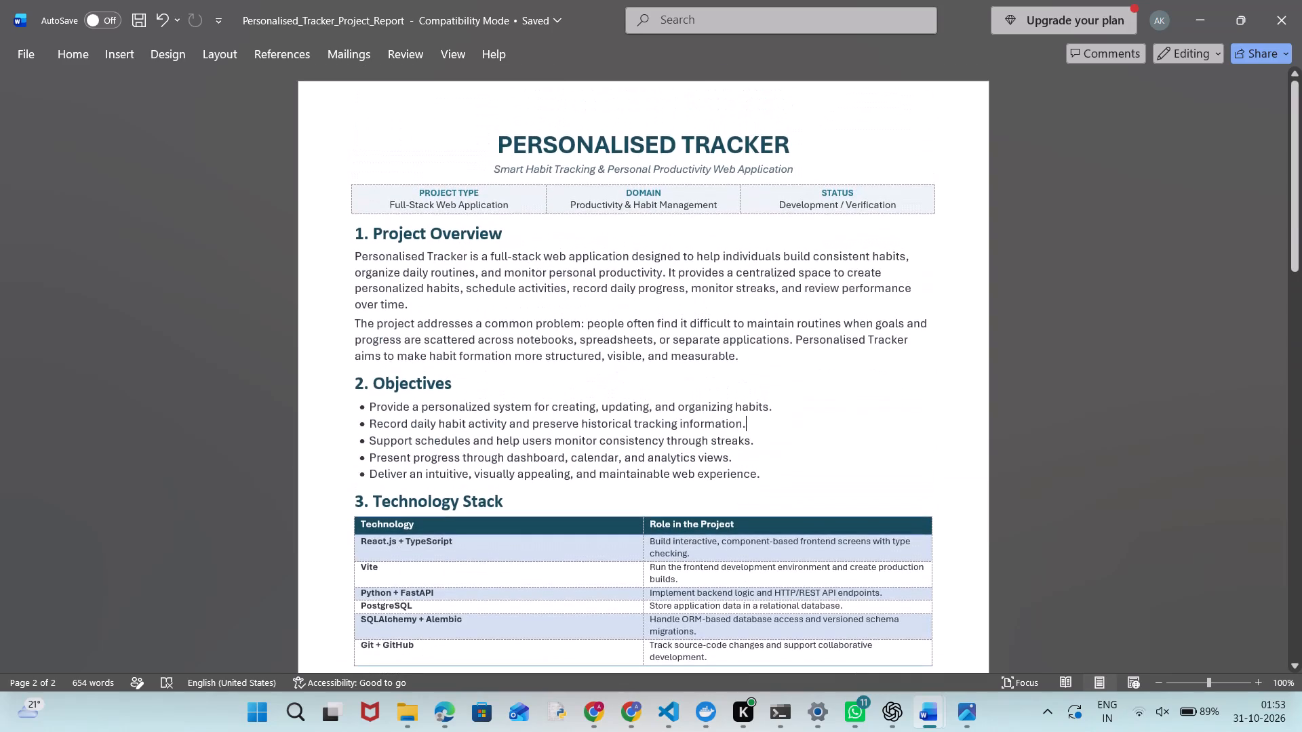
pyautogui.scroll(-3, 1122, 415)
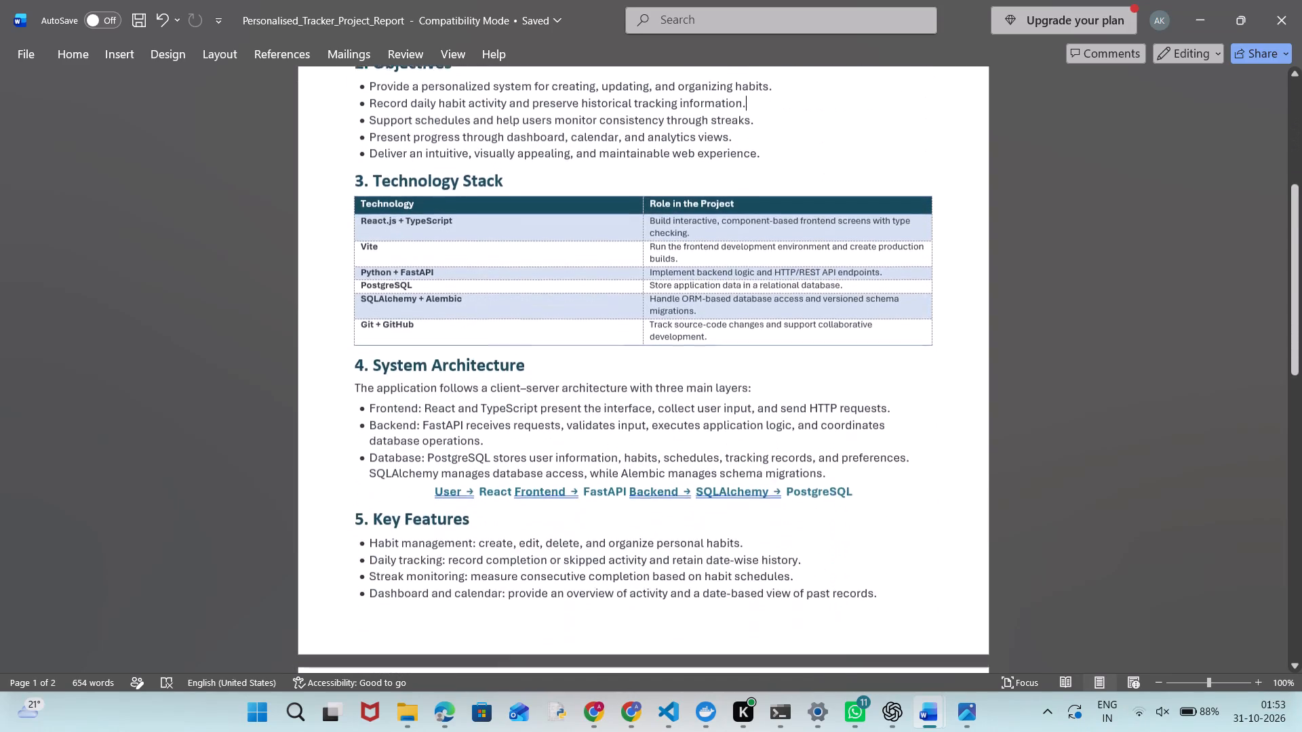
pyautogui.scroll(-3, 1122, 415)
pyautogui.hscroll(1, 1122, 415)
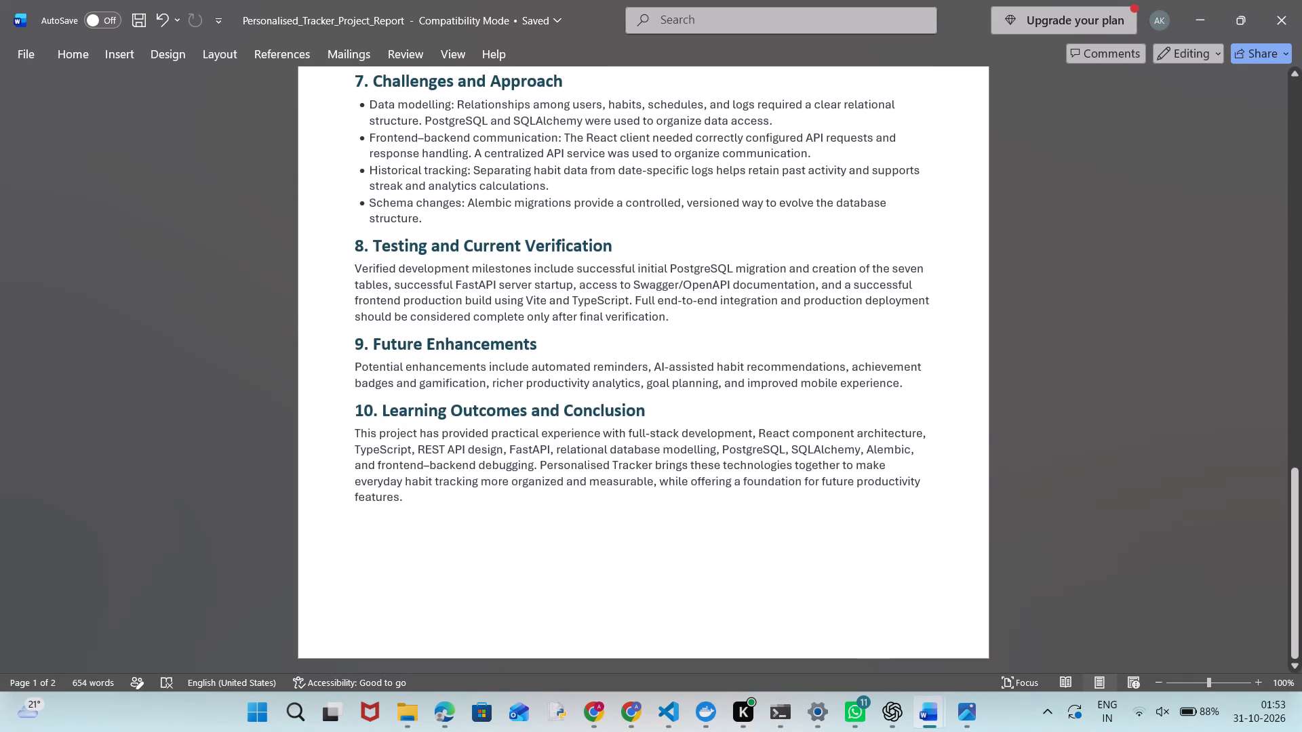
pyautogui.hscroll(1, 1122, 415)
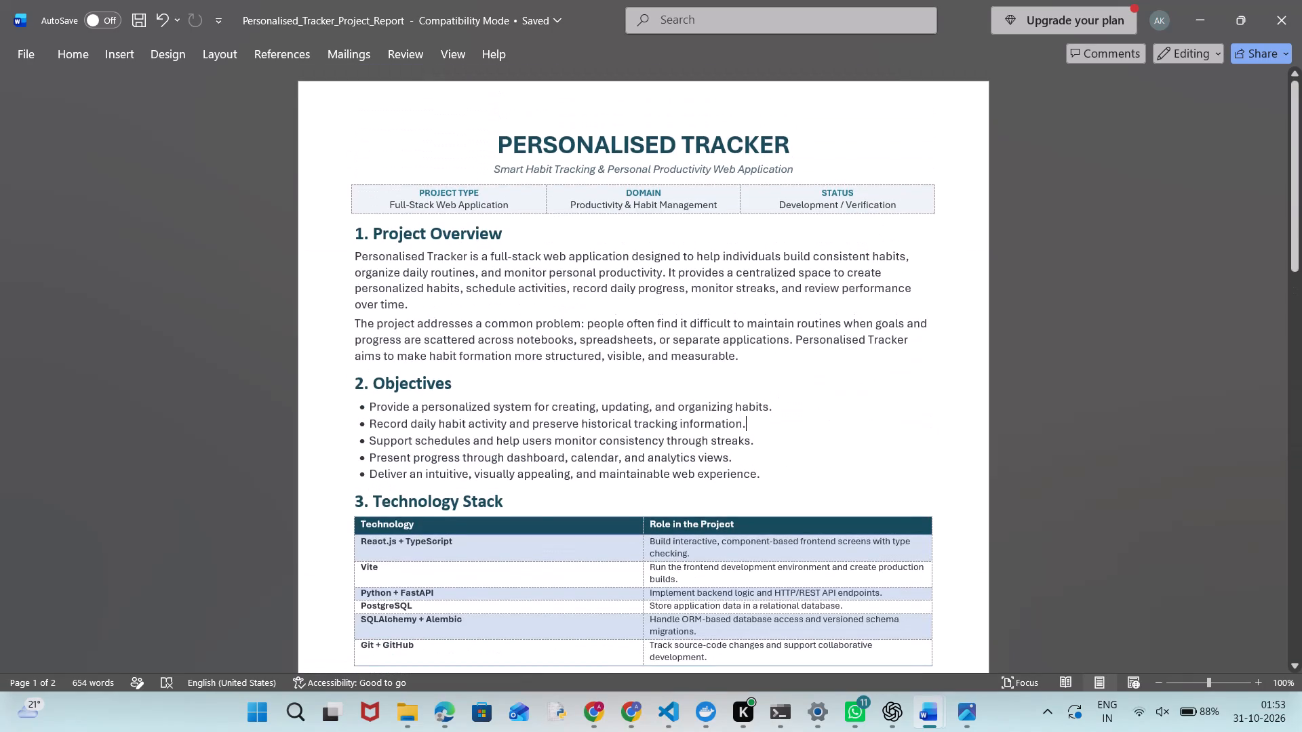
pyautogui.hotkey('ctrl', 's')
# Save a PDF version of the report in the Downloads folder as Personalised_Tracker_Project_Report.
pyautogui.click(30, 60)
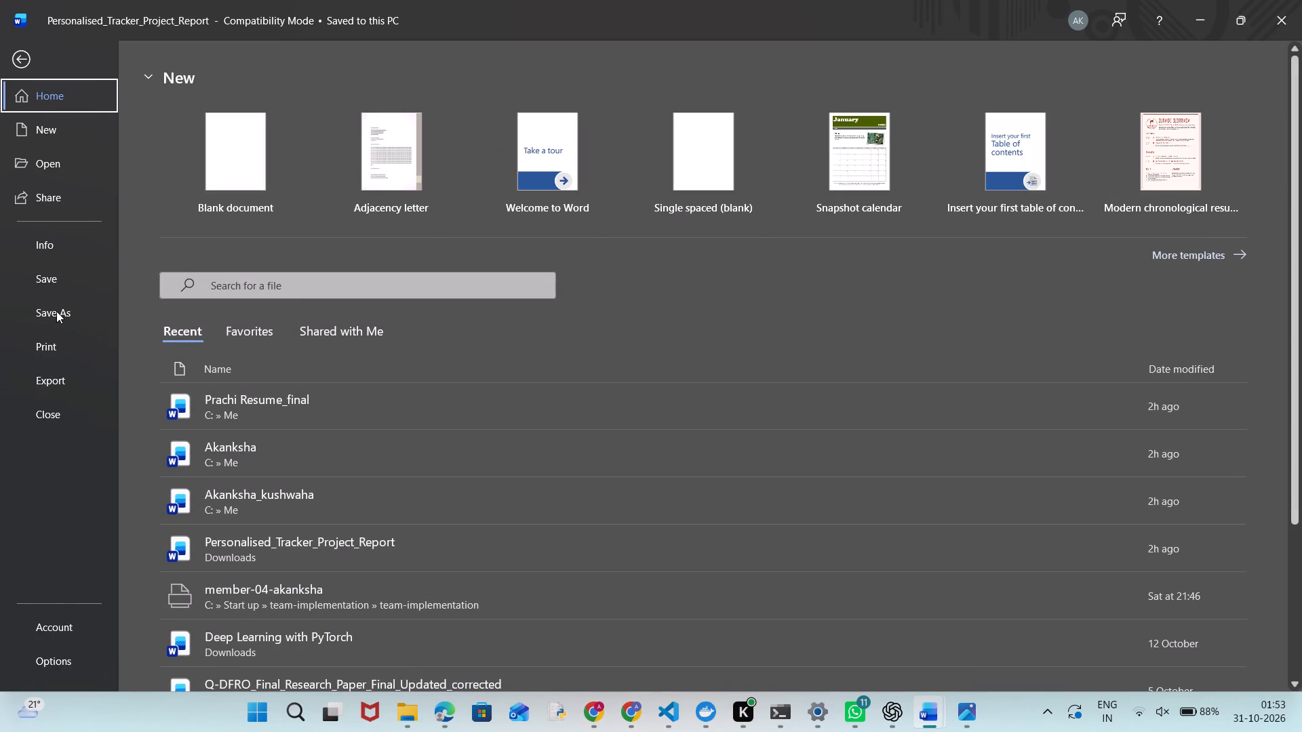
pyautogui.click(54, 344)
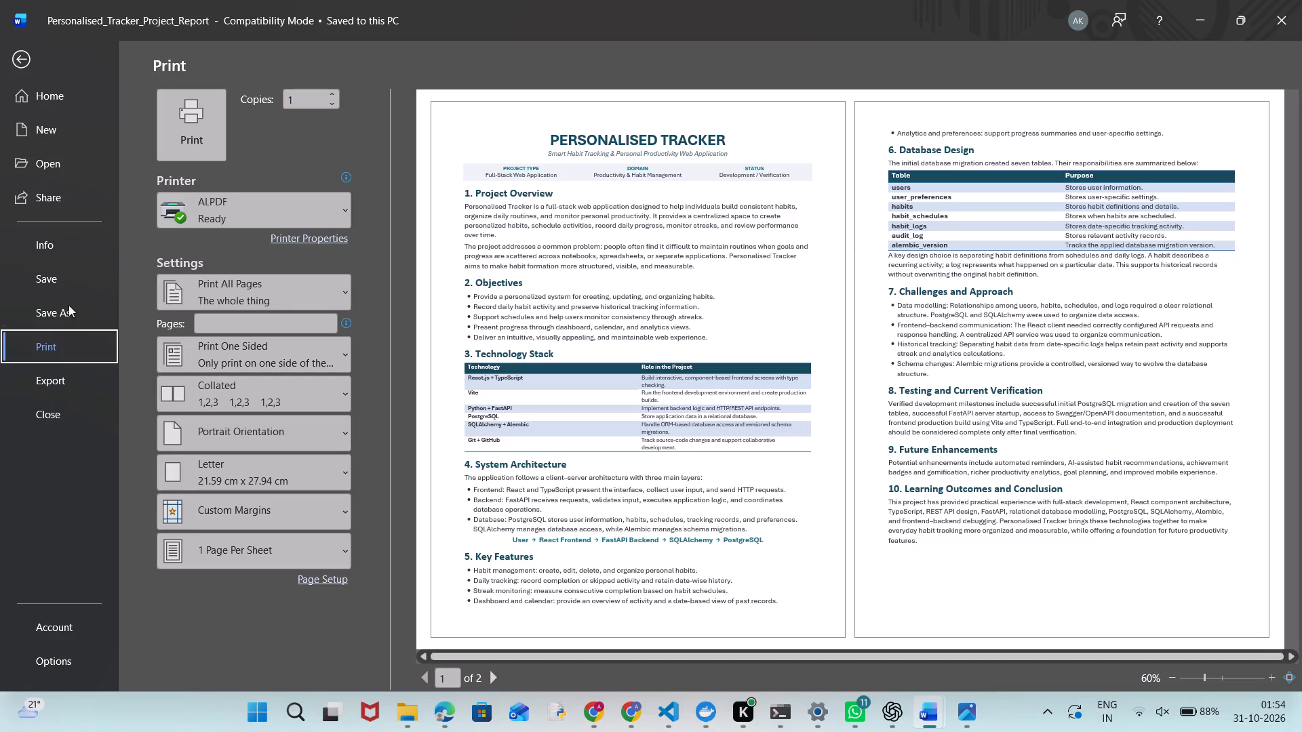
pyautogui.click(48, 310)
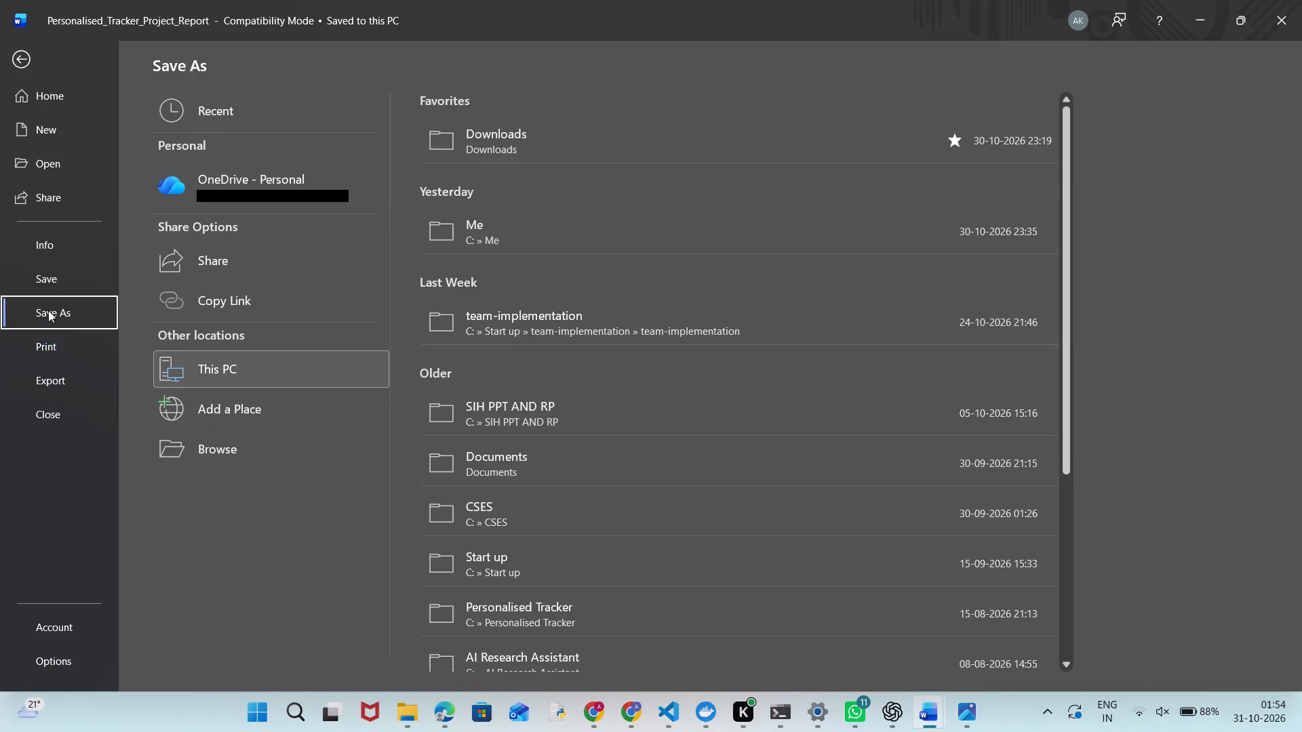
pyautogui.click(467, 140)
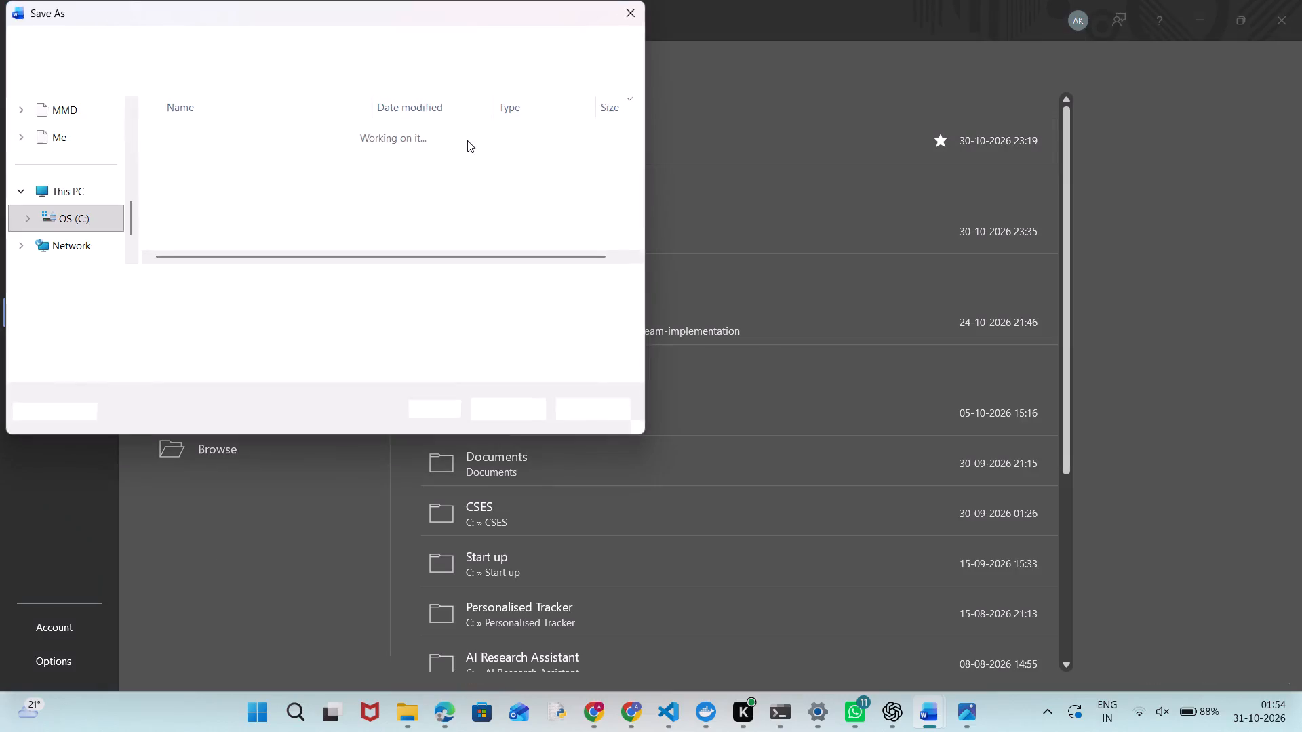
pyautogui.click(459, 306)
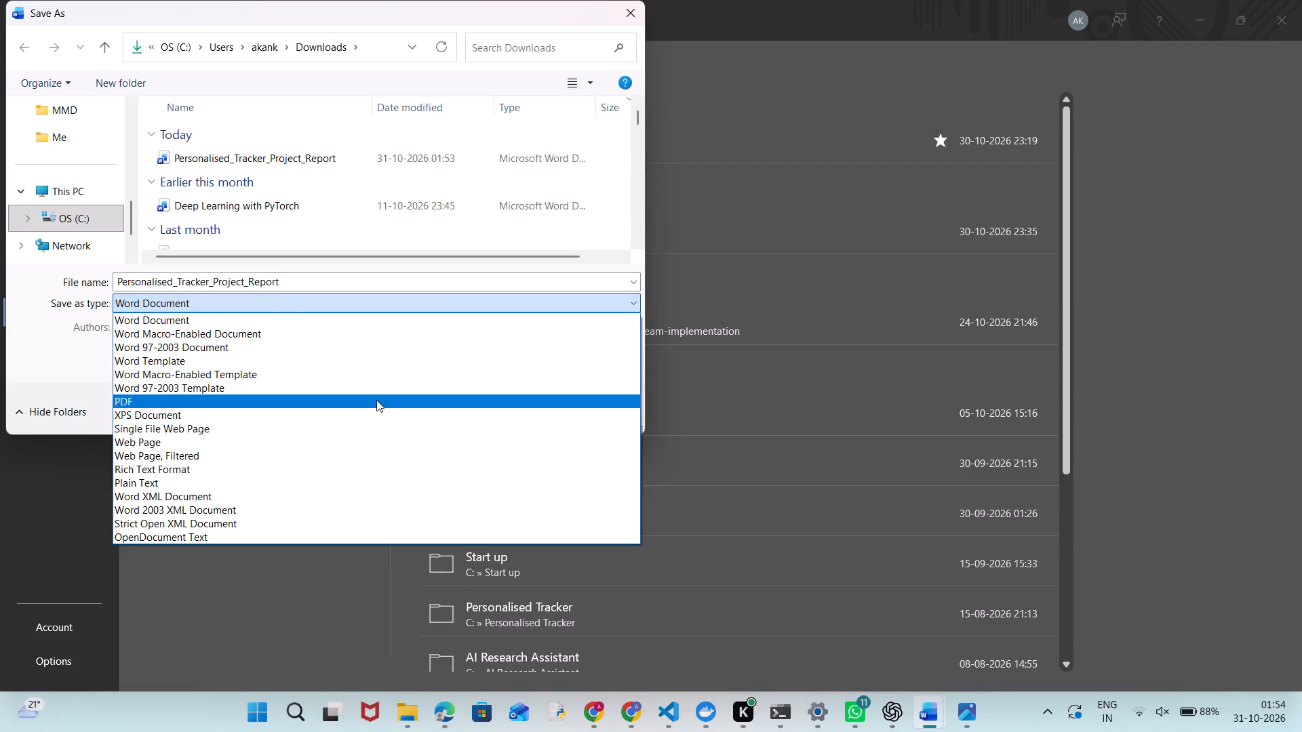
pyautogui.click(376, 400)
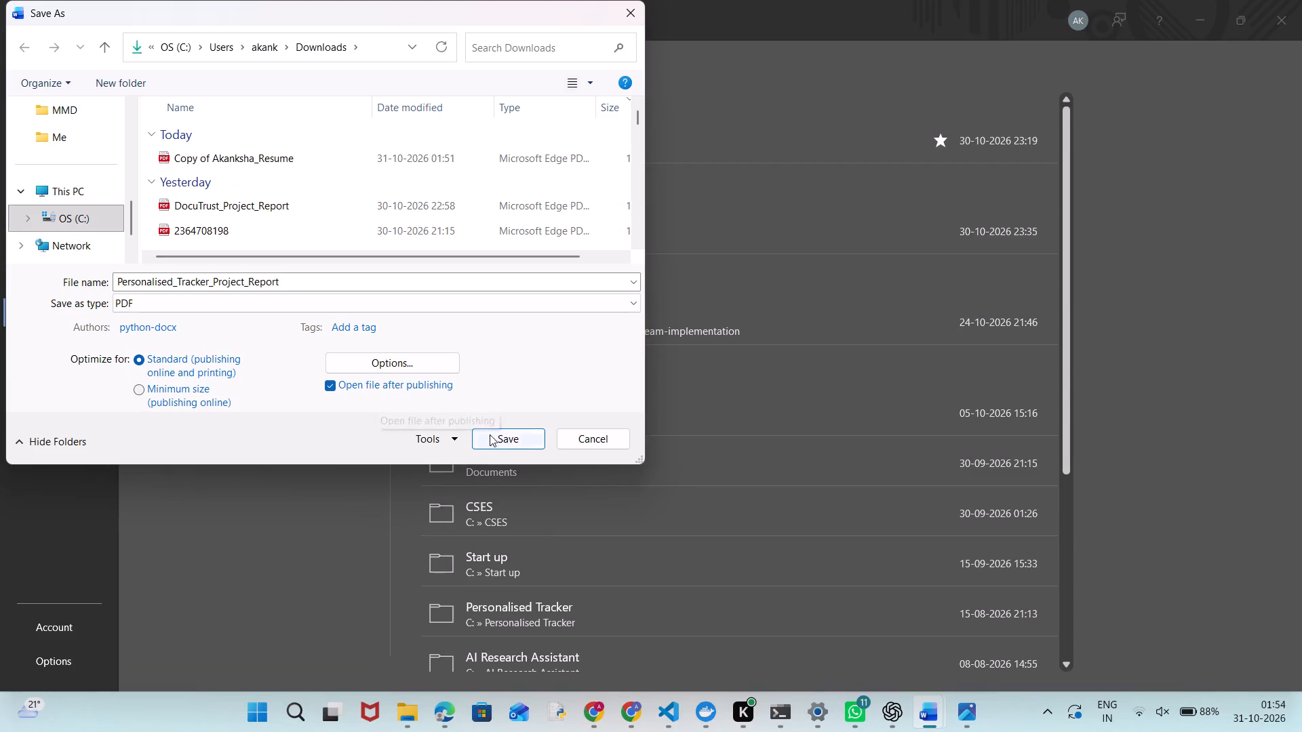
# Publish the report as the PDF Personalised_Tracker_Project_Report in the Downloads folder and open it after publishing.
pyautogui.click(502, 436)
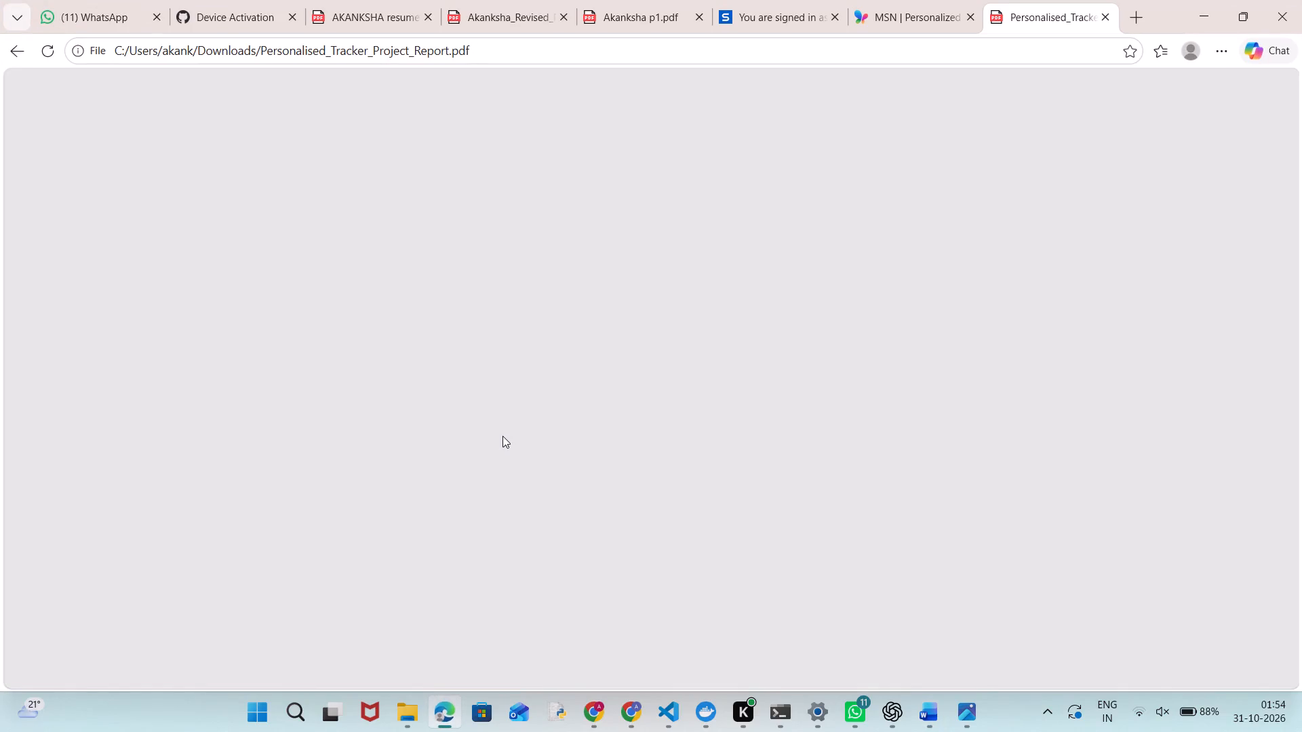
pyautogui.scroll(-5, 726, 227)
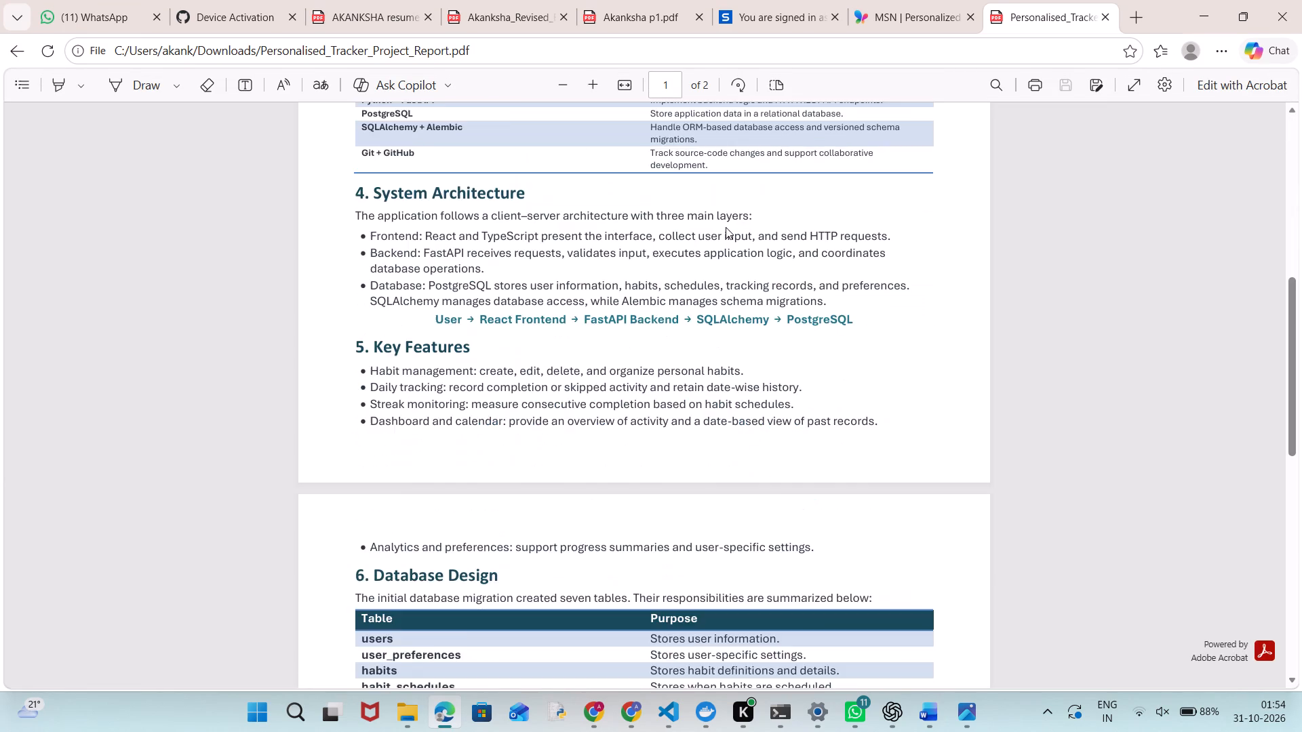
pyautogui.scroll(-5, 726, 227)
pyautogui.scroll(5, 726, 227)
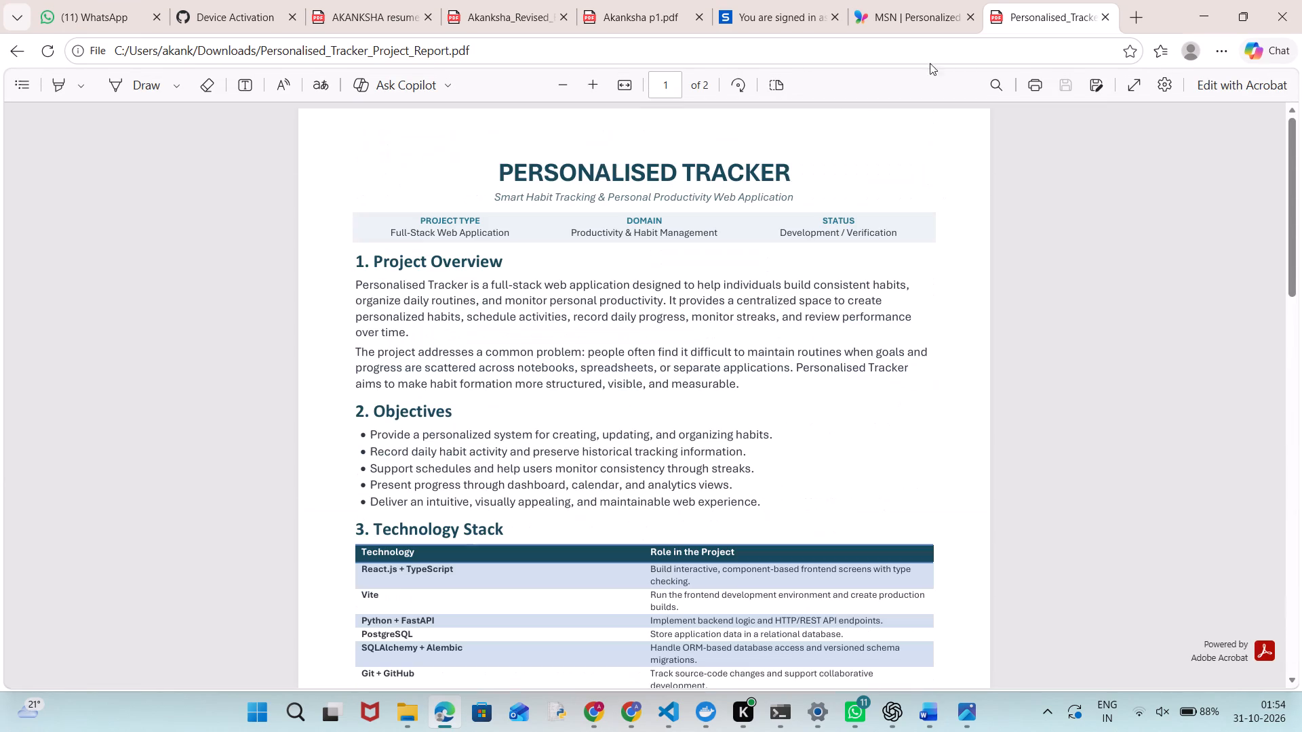